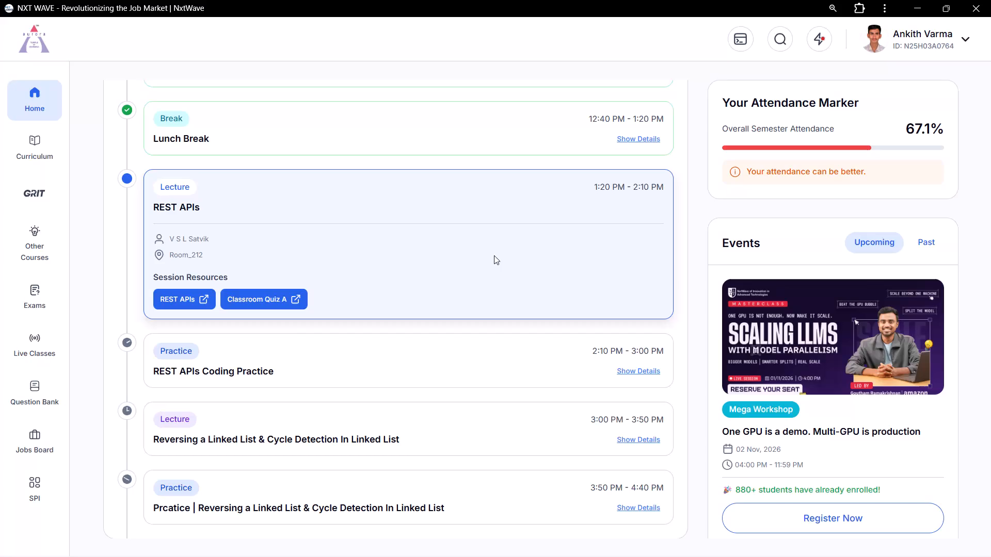
# Open the SPI progress report, reload it and review the eligibility status and course-wise progress table.
pyautogui.click(42, 482)
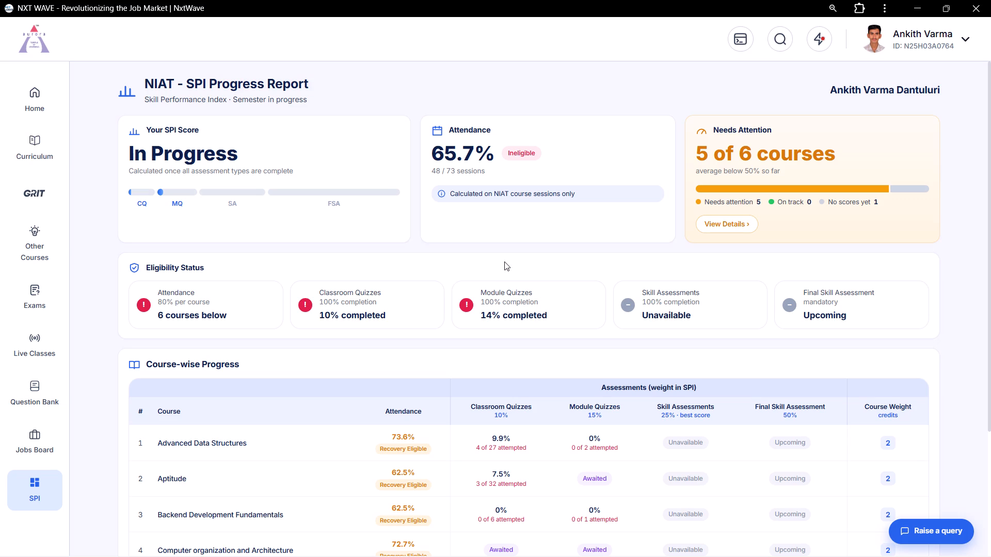
pyautogui.hotkey('ctrl', 'r')
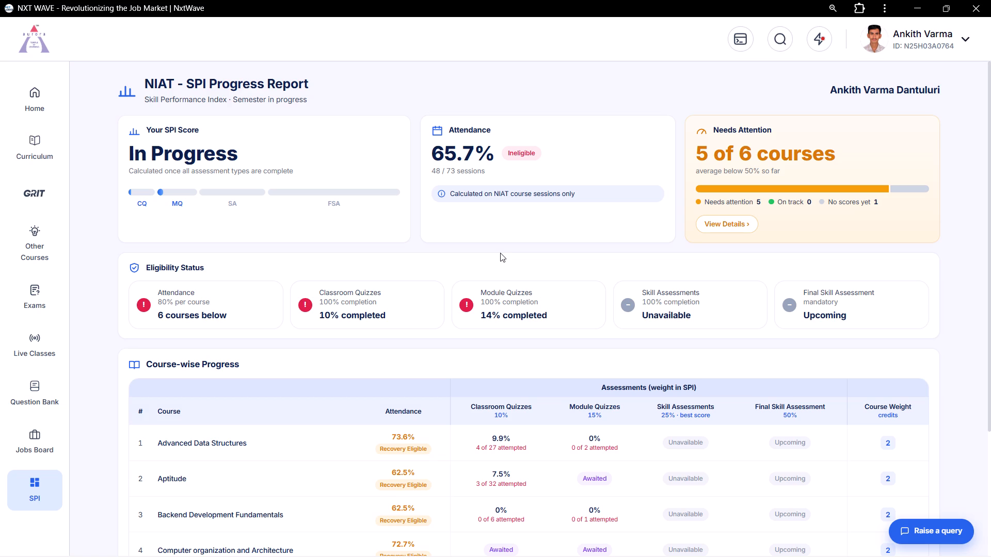
pyautogui.click(500, 253)
pyautogui.scroll(-2, 491, 240)
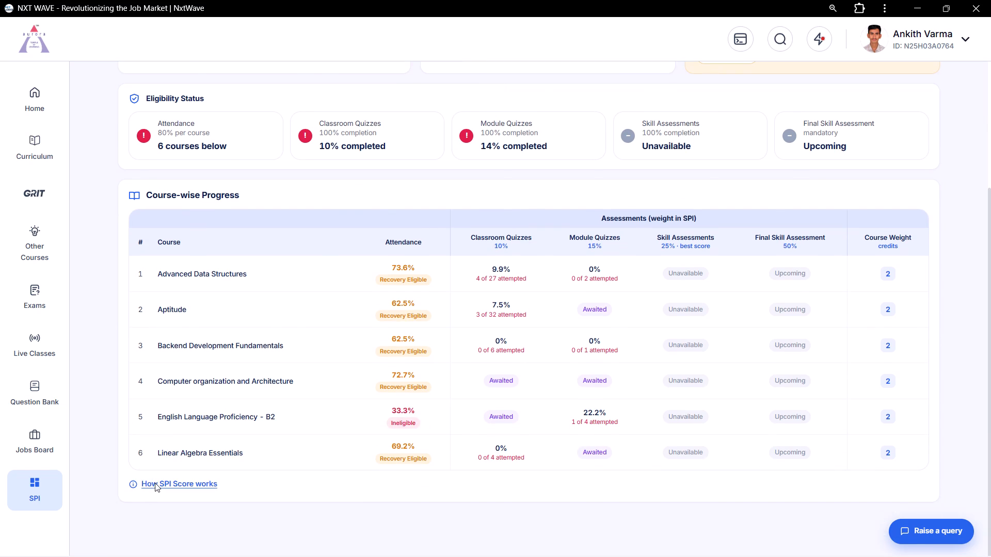
# Read the How SPI Score works guide, from eligibility criteria through skill levels and attendance status, and close it.
pyautogui.click(135, 486)
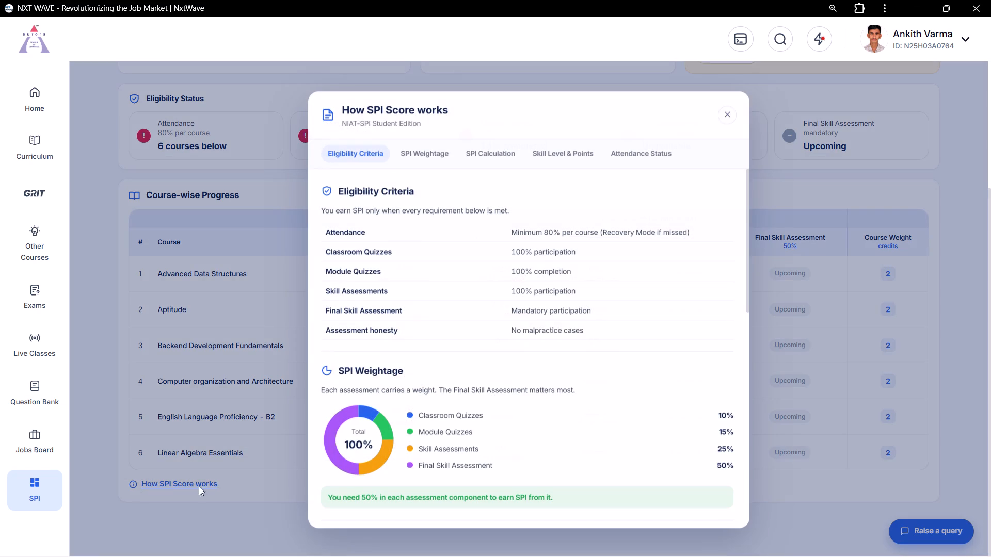
pyautogui.scroll(-1, 539, 244)
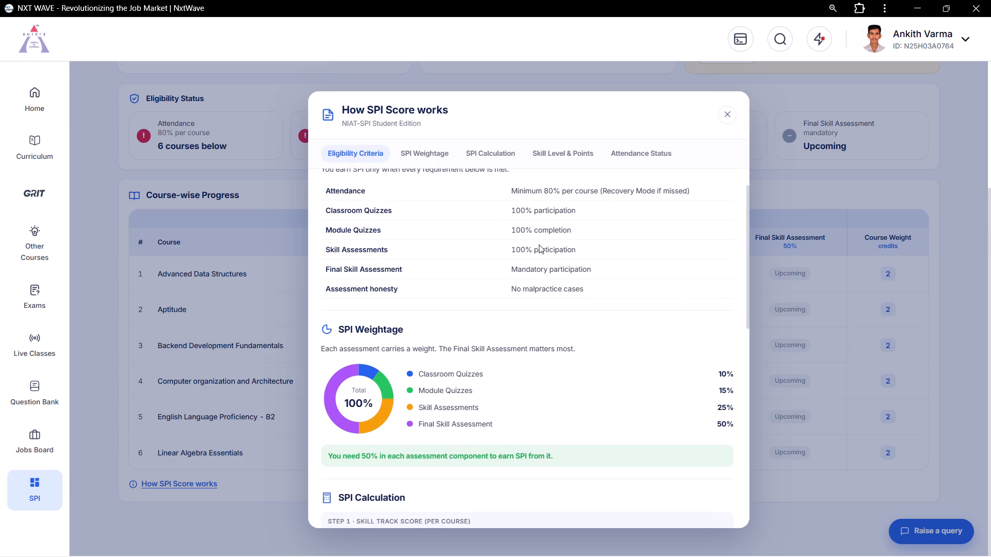
pyautogui.scroll(-1, 539, 244)
pyautogui.scroll(1, 519, 259)
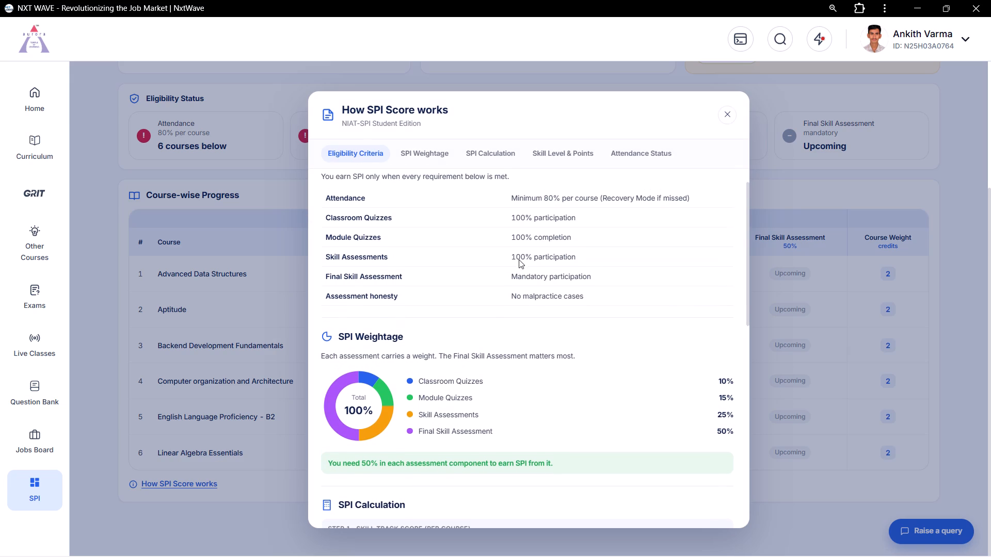
pyautogui.scroll(2, 519, 259)
pyautogui.scroll(-5, 509, 270)
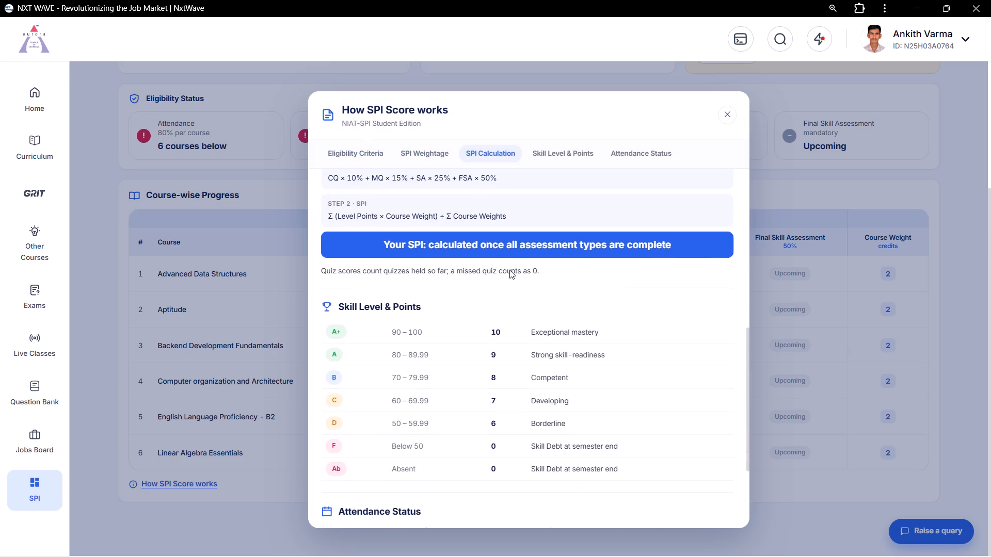
pyautogui.scroll(-8, 520, 255)
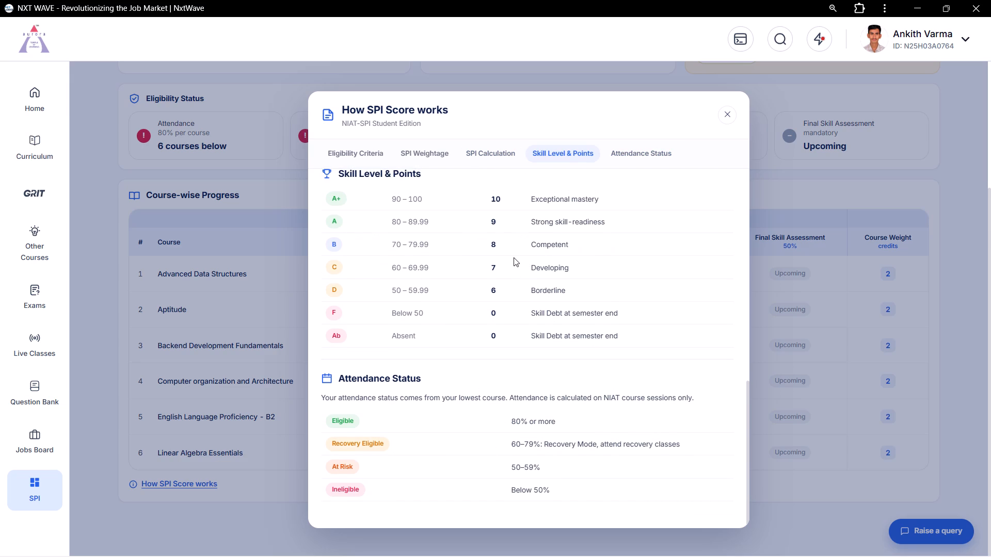
pyautogui.scroll(2, 514, 257)
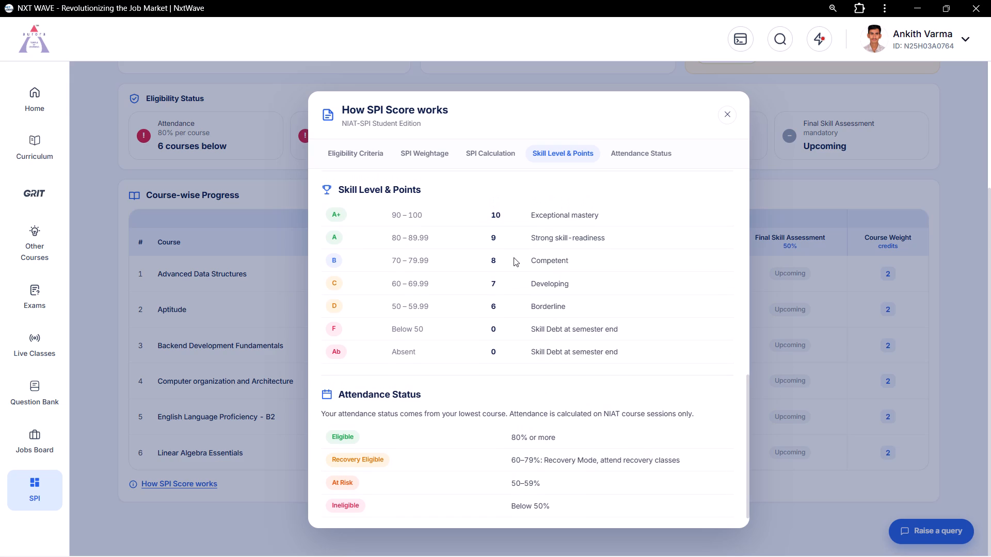
pyautogui.scroll(4, 514, 257)
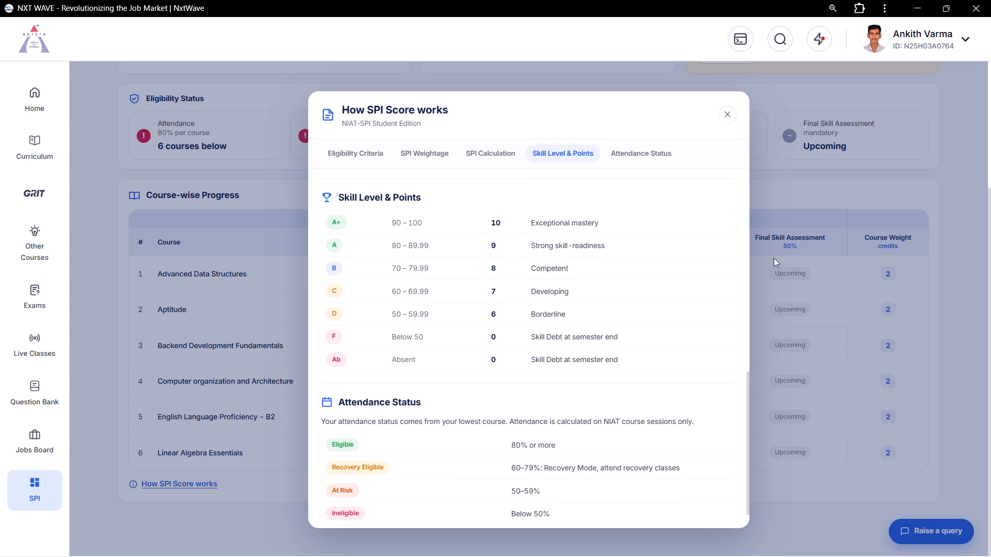
pyautogui.click(775, 201)
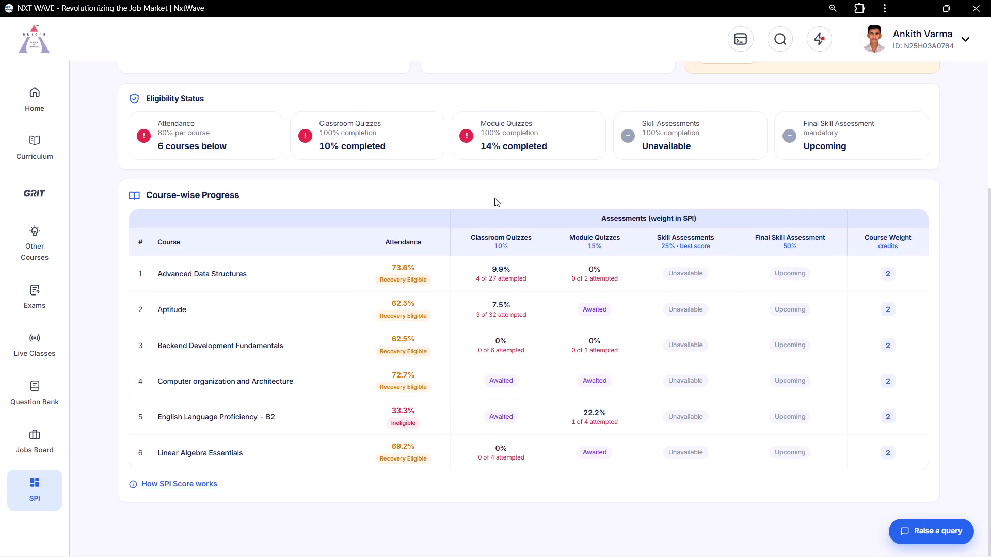
# View the details of the courses that need attention, and close the overview.
pyautogui.scroll(3, 494, 198)
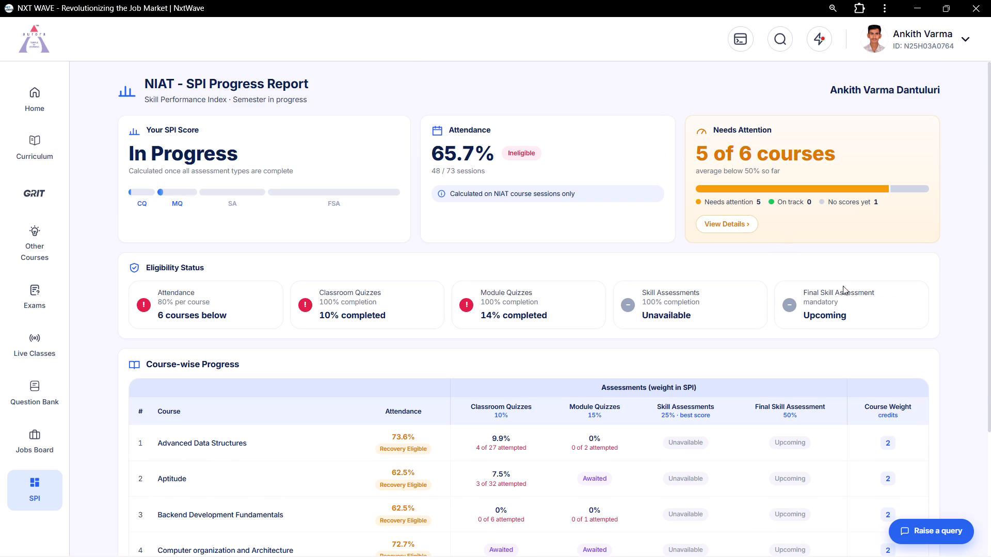
pyautogui.click(743, 224)
pyautogui.scroll(-3, 606, 256)
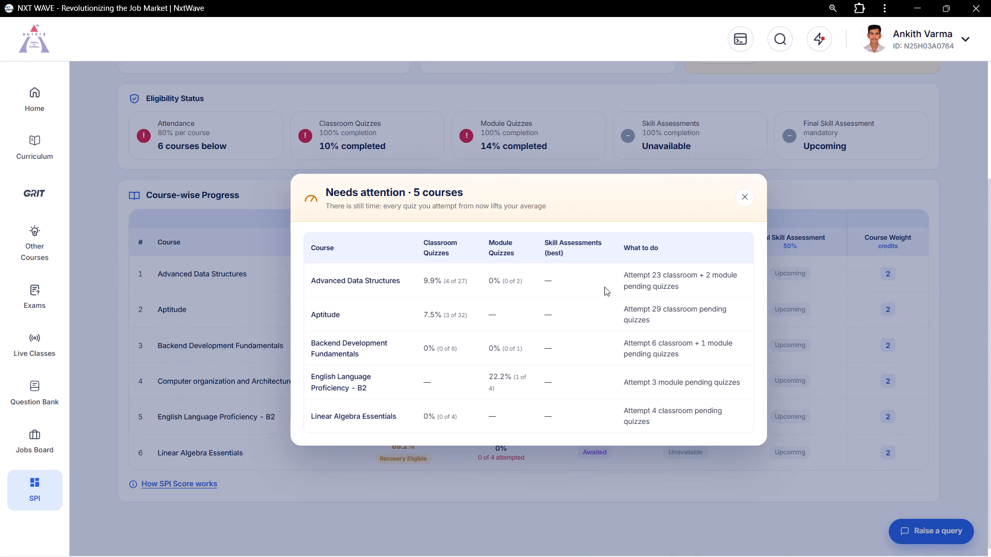
pyautogui.click(744, 196)
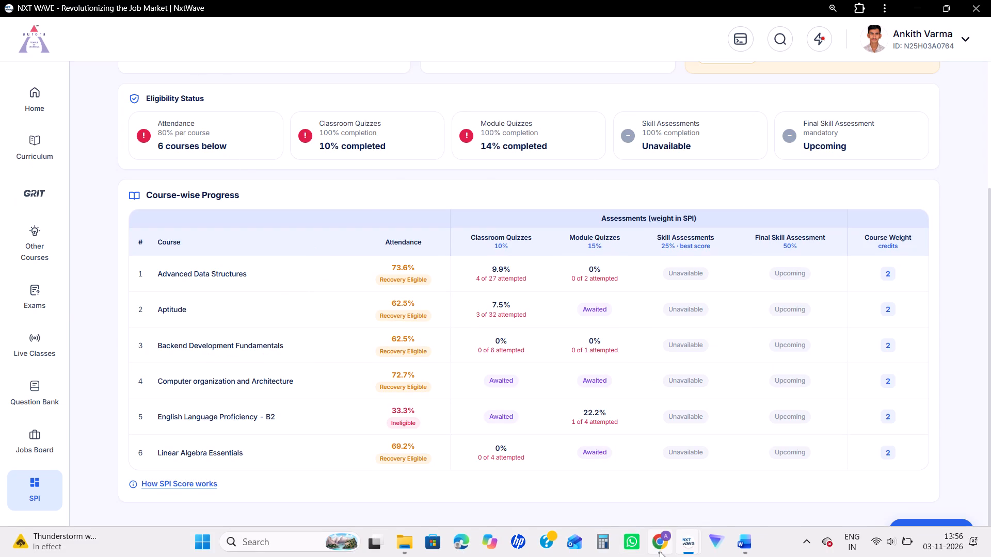
# Switch to the Aurora University portal in Chrome, reload the dashboard and open the Academics attendance page.
pyautogui.click(660, 551)
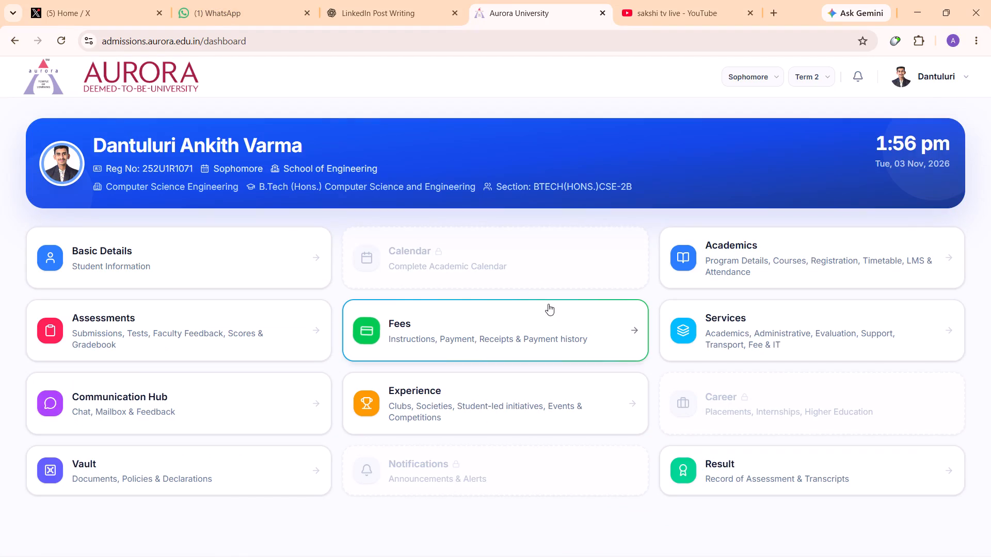
pyautogui.hotkey('ctrl', 'r')
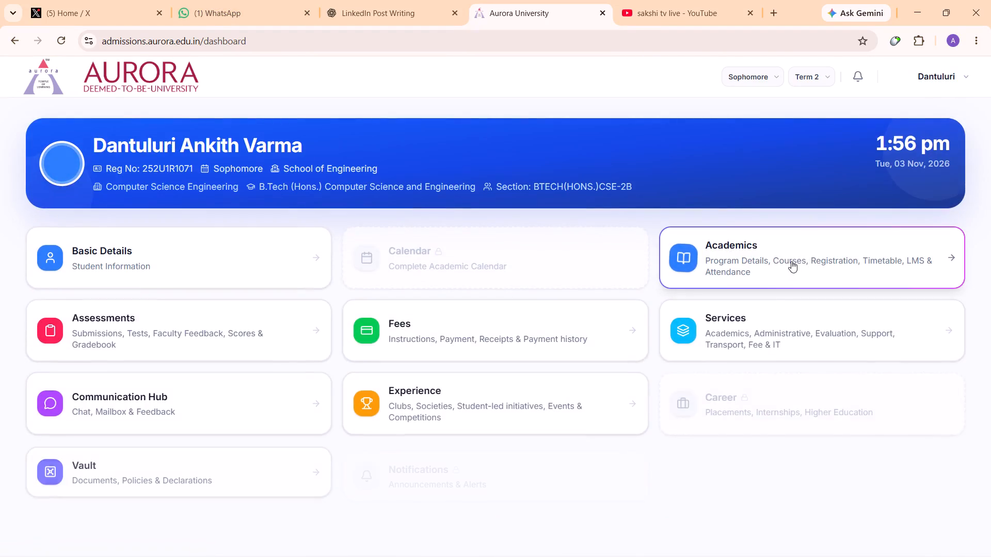
pyautogui.click(791, 261)
pyautogui.click(73, 273)
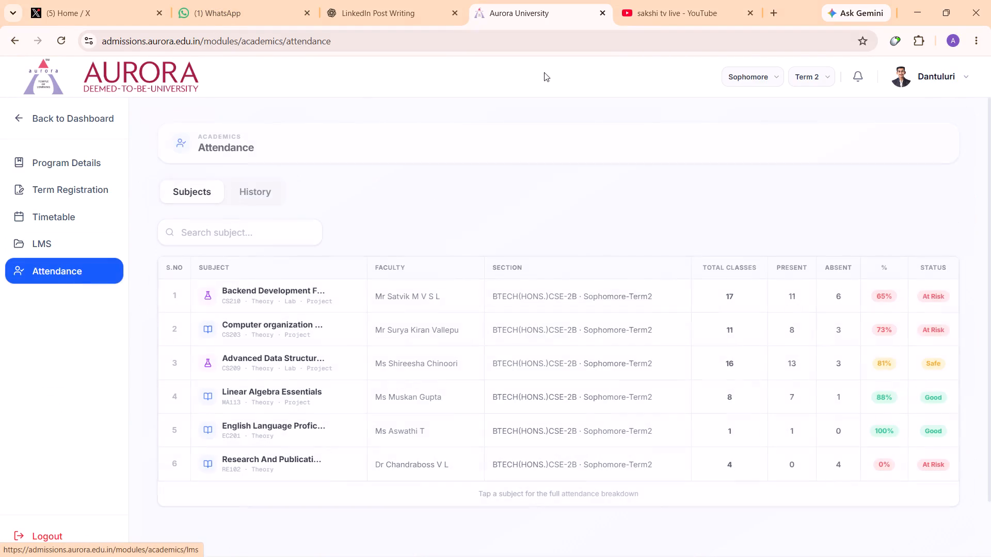
# Close the sakshi tv live YouTube tab.
pyautogui.click(751, 9)
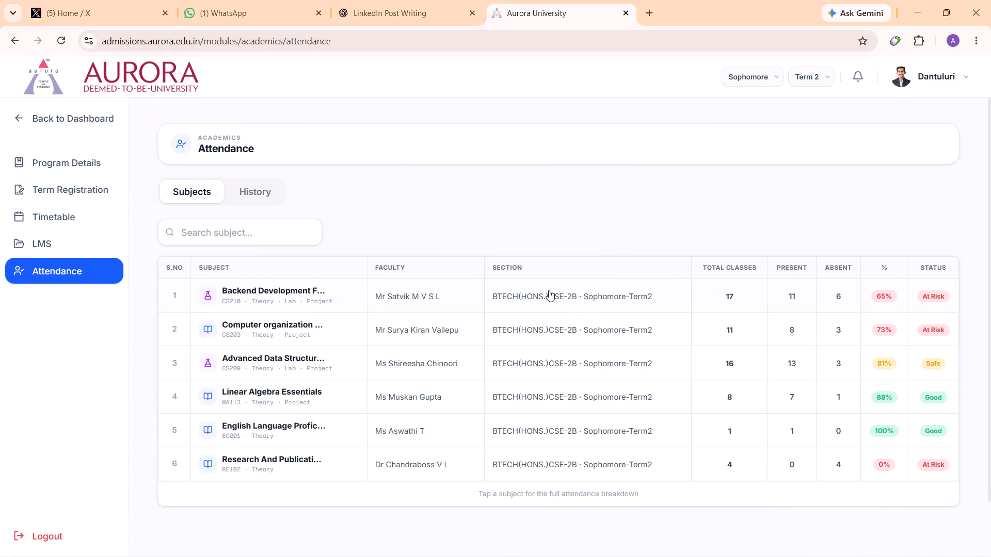
# Check the session-by-session attendance for Linear Algebra Essentials and return to the subject list.
pyautogui.click(540, 385)
pyautogui.scroll(-10, 540, 385)
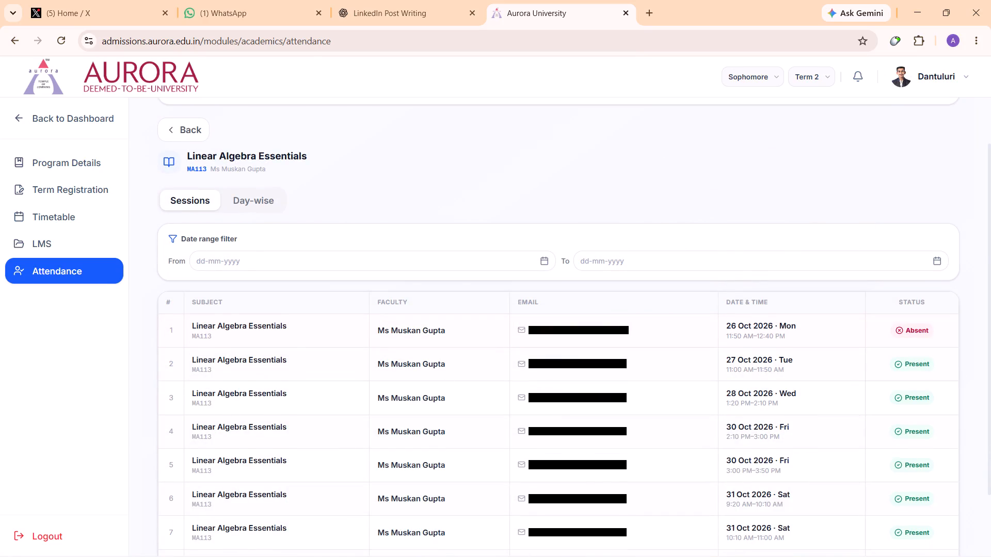
pyautogui.scroll(1, 187, 151)
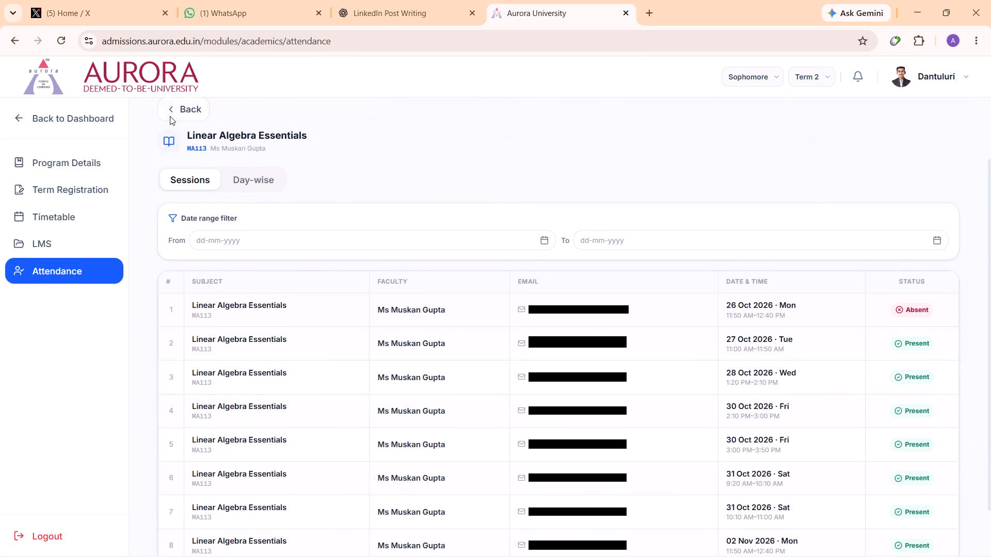
pyautogui.click(170, 116)
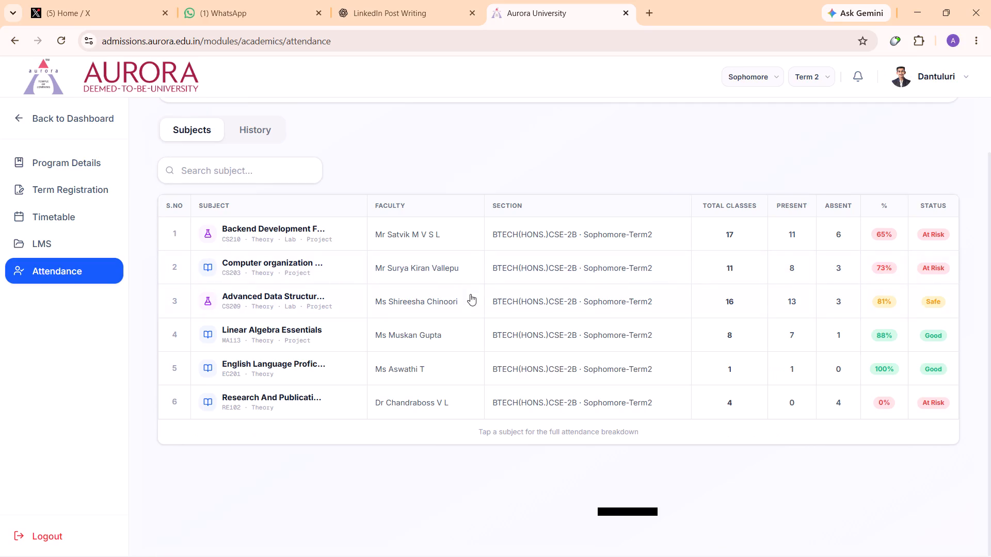
# Check the session-by-session attendance for the Computer organization subject and return to the subject list.
pyautogui.click(535, 265)
pyautogui.scroll(-7, 535, 265)
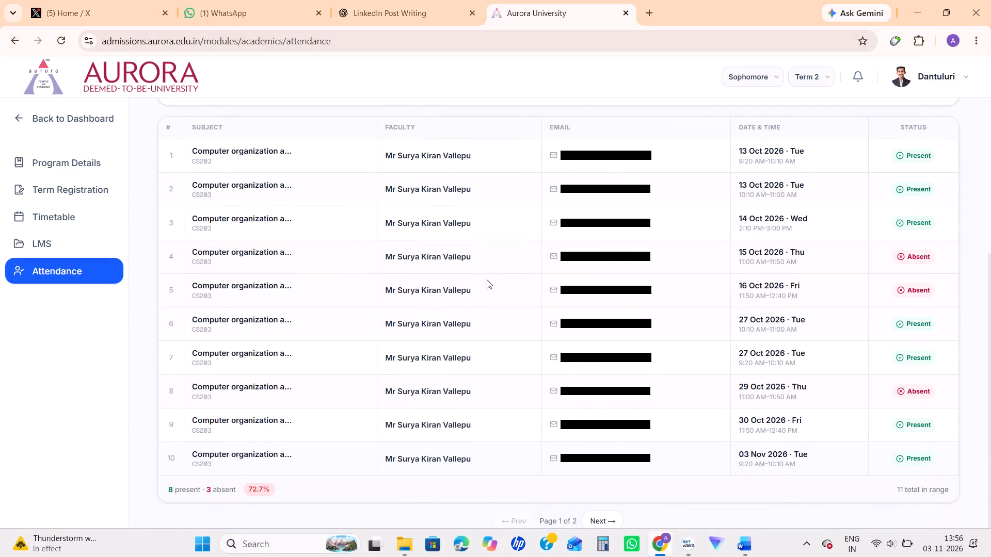
pyautogui.scroll(3, 487, 280)
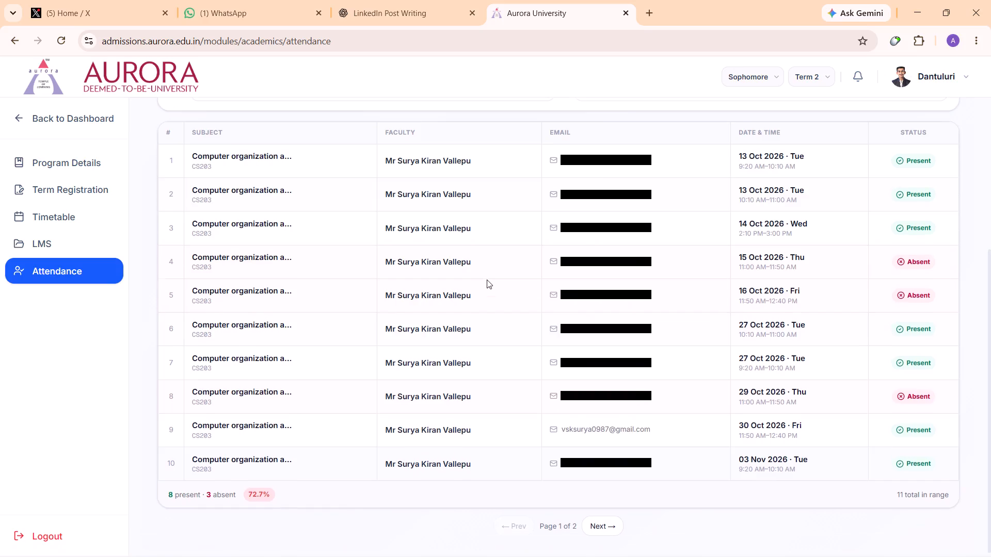
pyautogui.scroll(1, 487, 280)
pyautogui.click(192, 149)
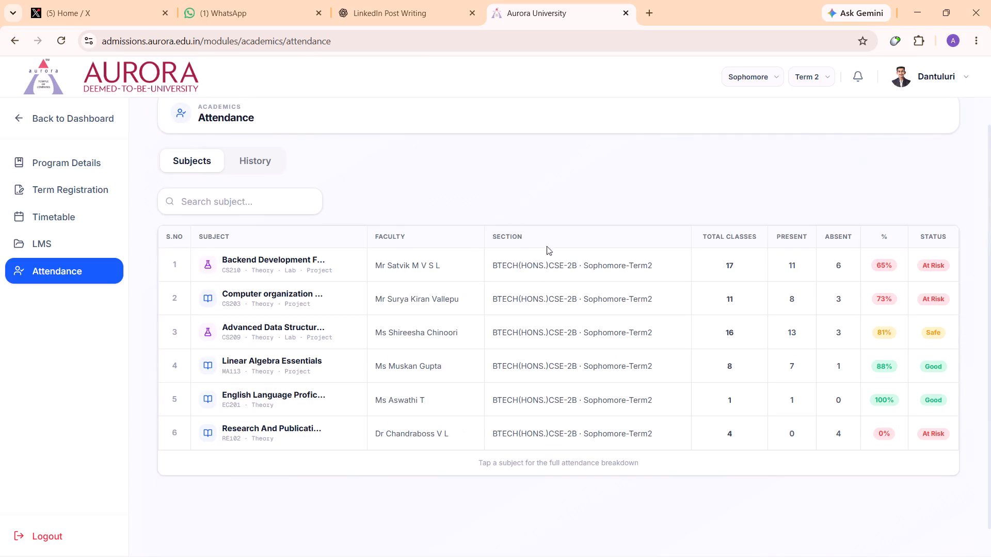
# Check both pages of session attendance for Backend Development Fundamentals and return to the subject list.
pyautogui.click(550, 265)
pyautogui.scroll(-7, 484, 243)
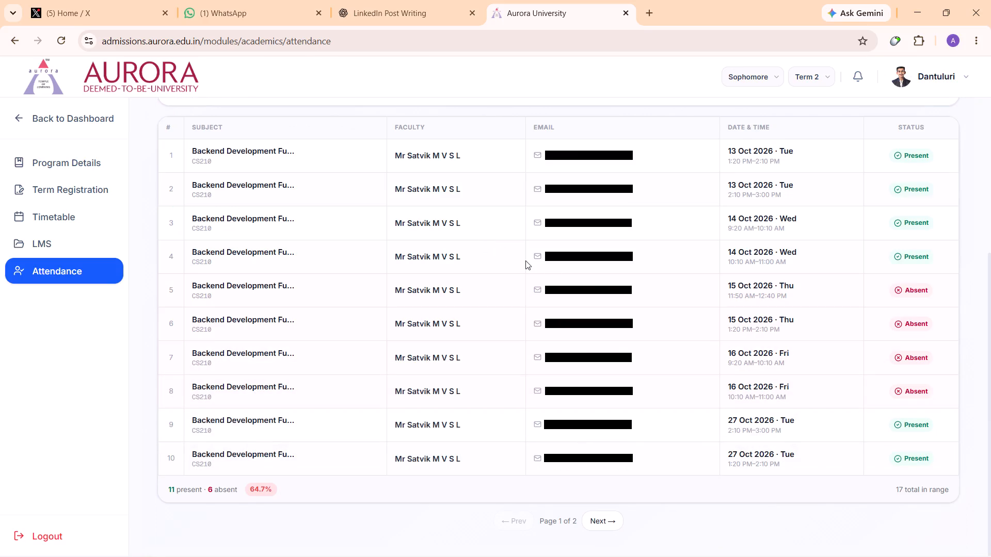
pyautogui.click(609, 514)
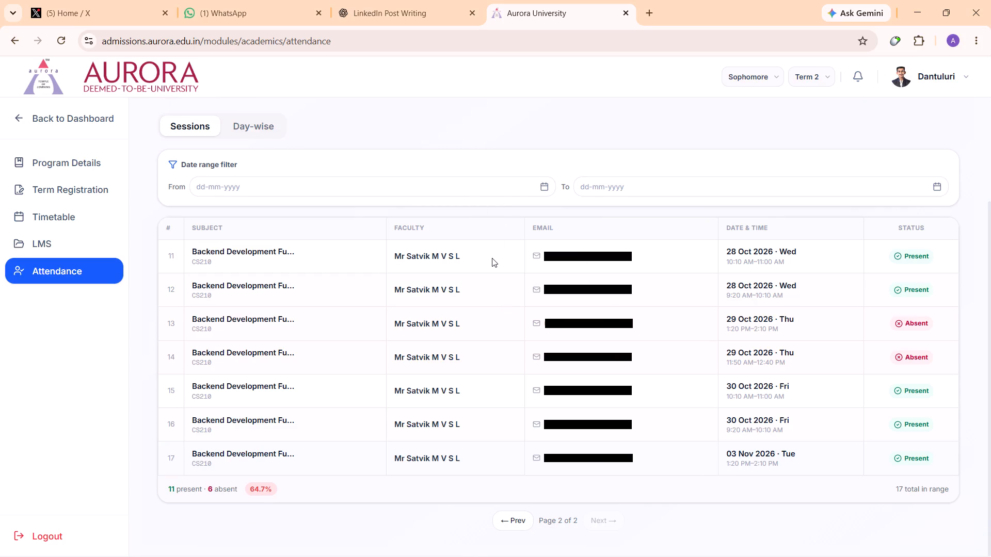
pyautogui.scroll(2, 492, 258)
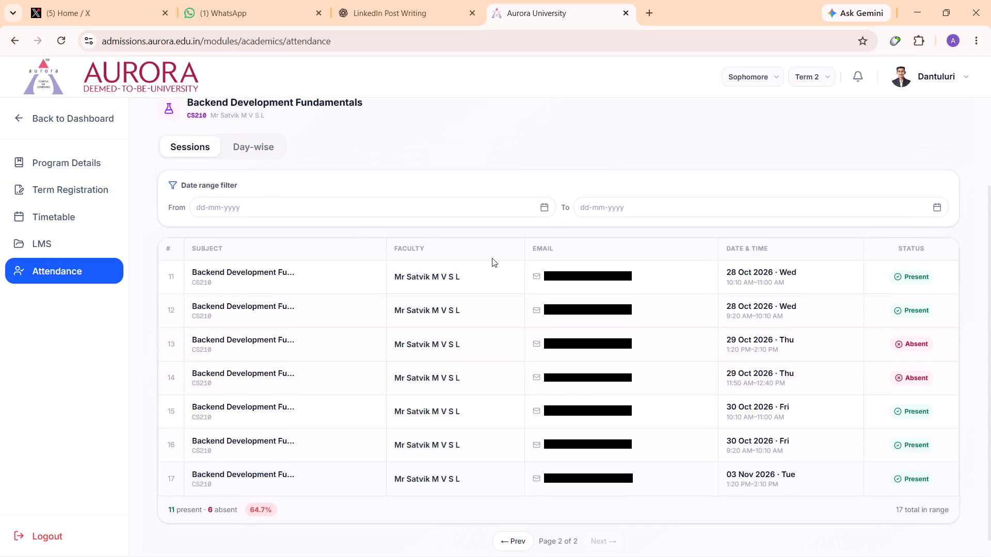
pyautogui.scroll(6, 492, 258)
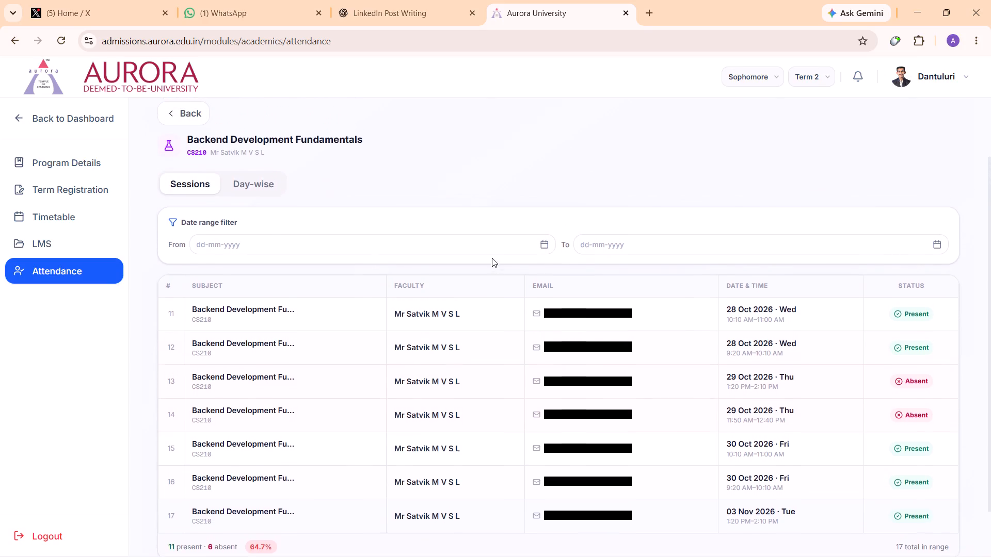
pyautogui.scroll(3, 492, 258)
pyautogui.click(170, 187)
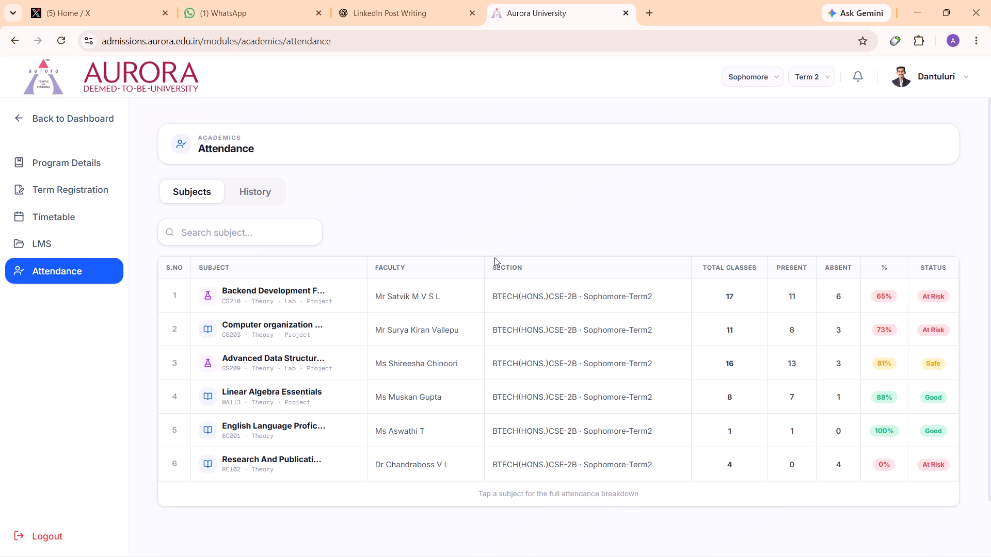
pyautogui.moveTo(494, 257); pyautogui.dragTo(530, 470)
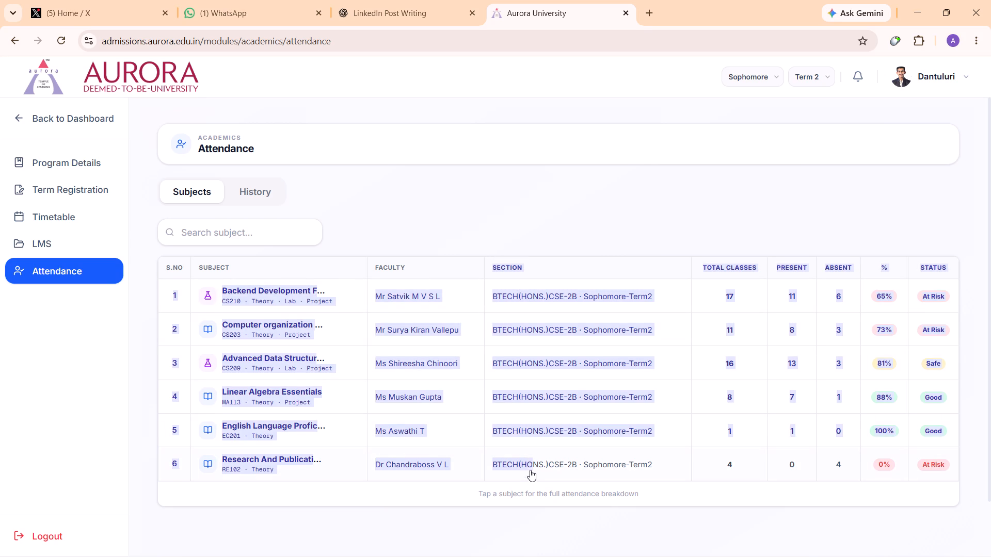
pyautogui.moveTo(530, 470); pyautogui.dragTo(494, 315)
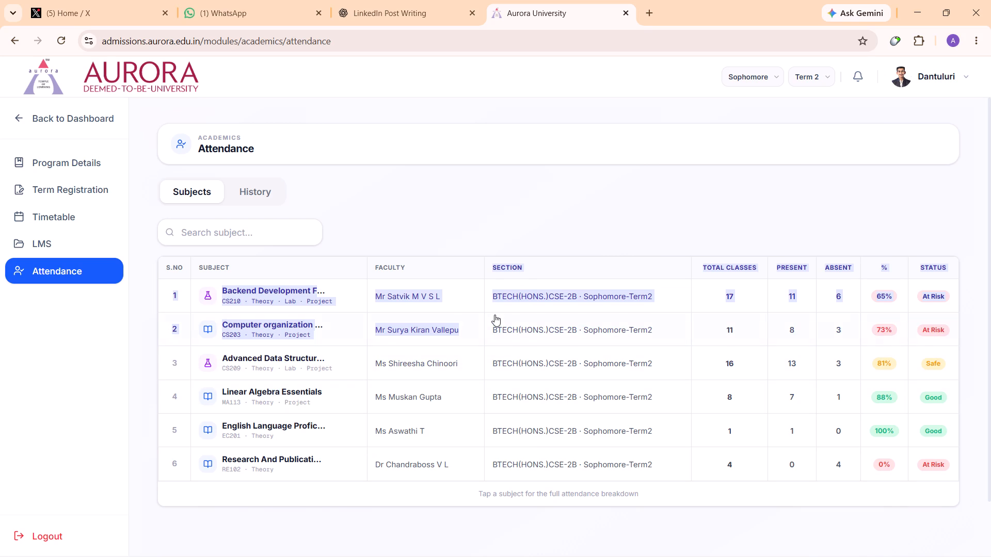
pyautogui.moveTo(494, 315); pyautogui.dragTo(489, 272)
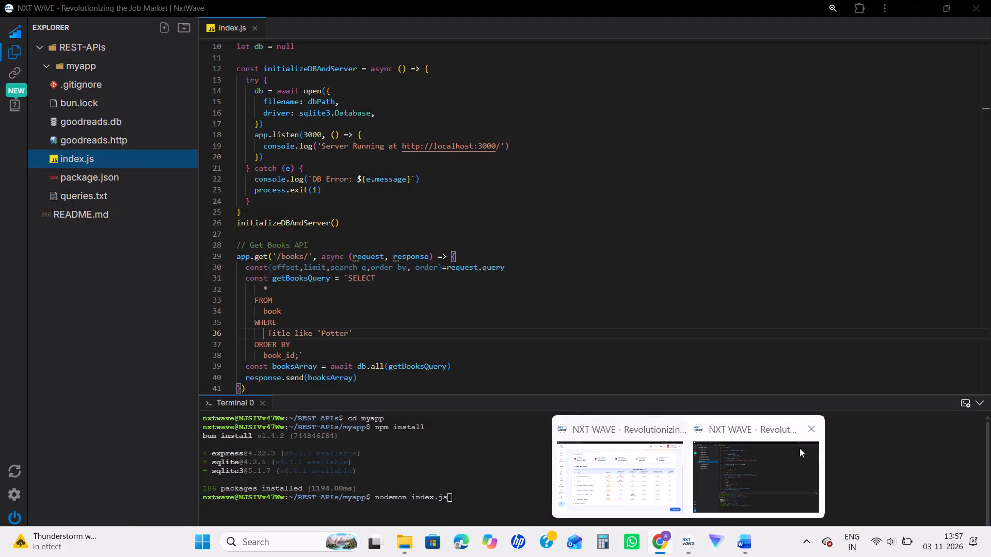
# Close the NXT WAVE window that has index.js open in the code editor.
pyautogui.click(810, 427)
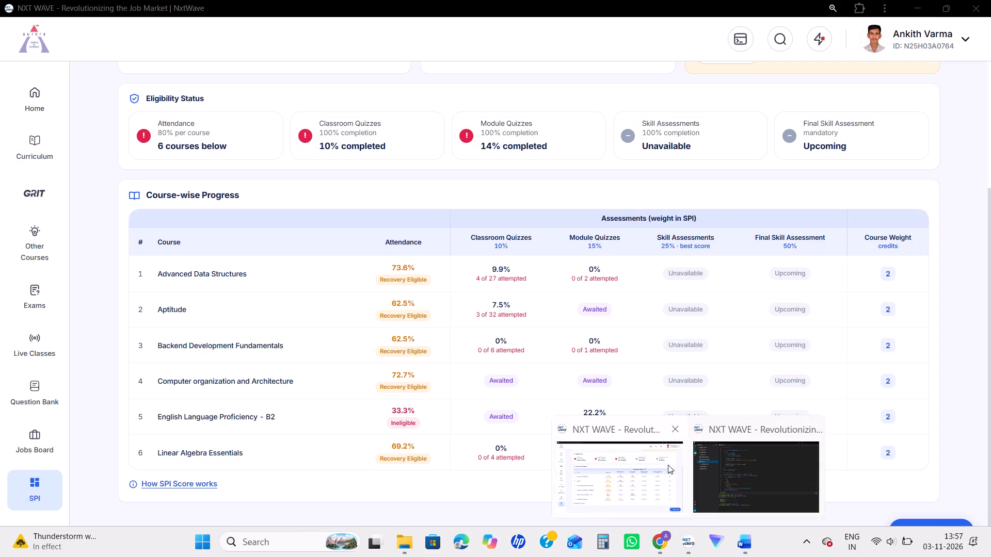
# Switch to the NXT WAVE window, view the top of the SPI Progress Report, and check the Updates feed.
pyautogui.click(662, 468)
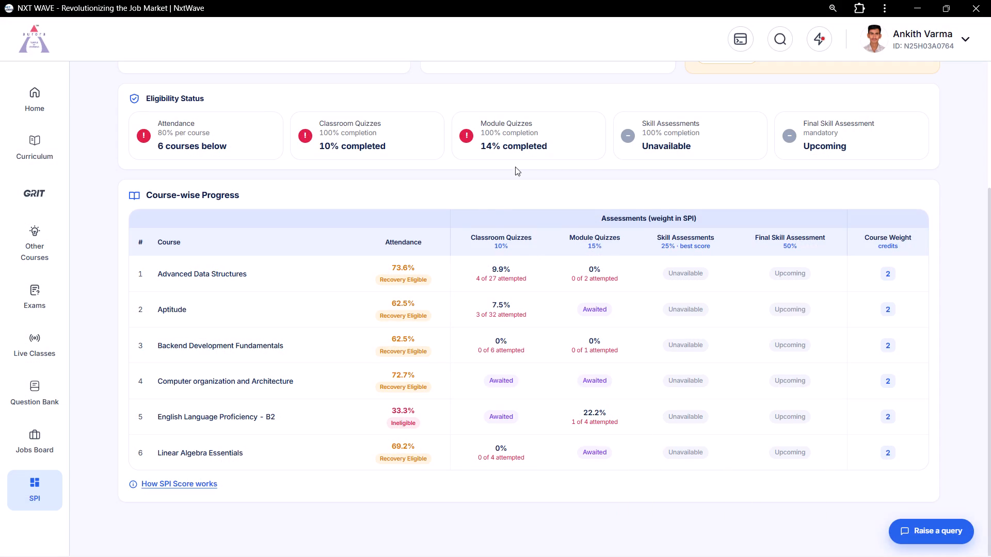
pyautogui.scroll(1, 497, 248)
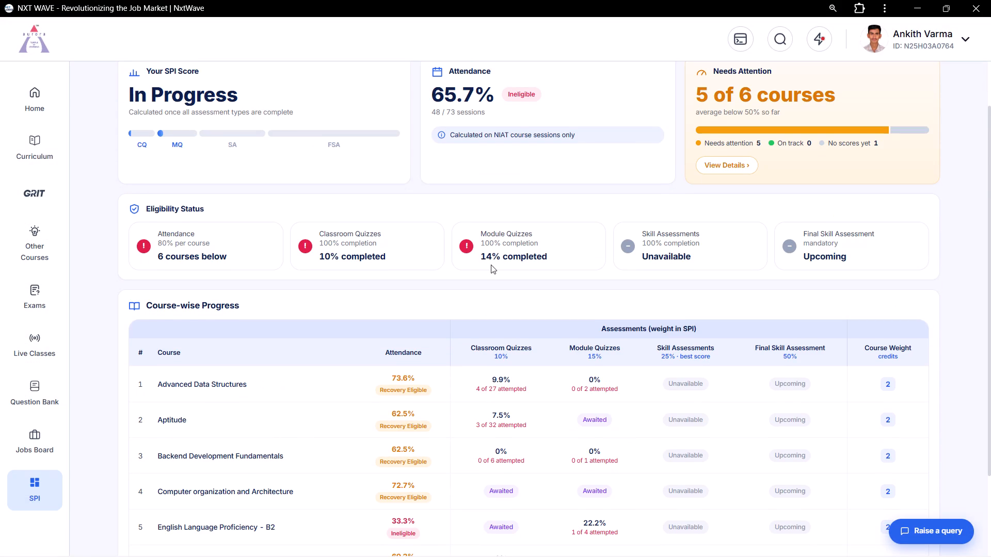
pyautogui.scroll(1, 491, 265)
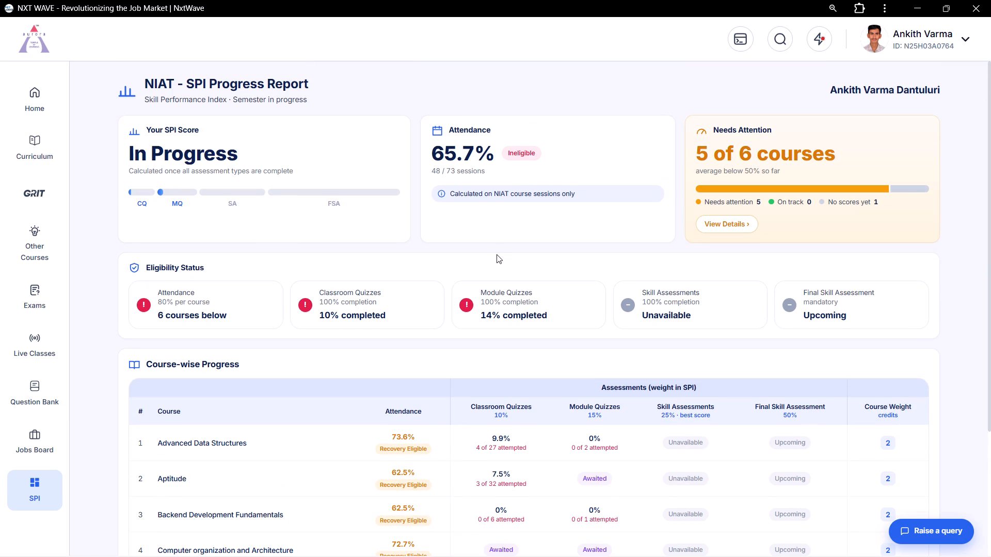
pyautogui.click(814, 34)
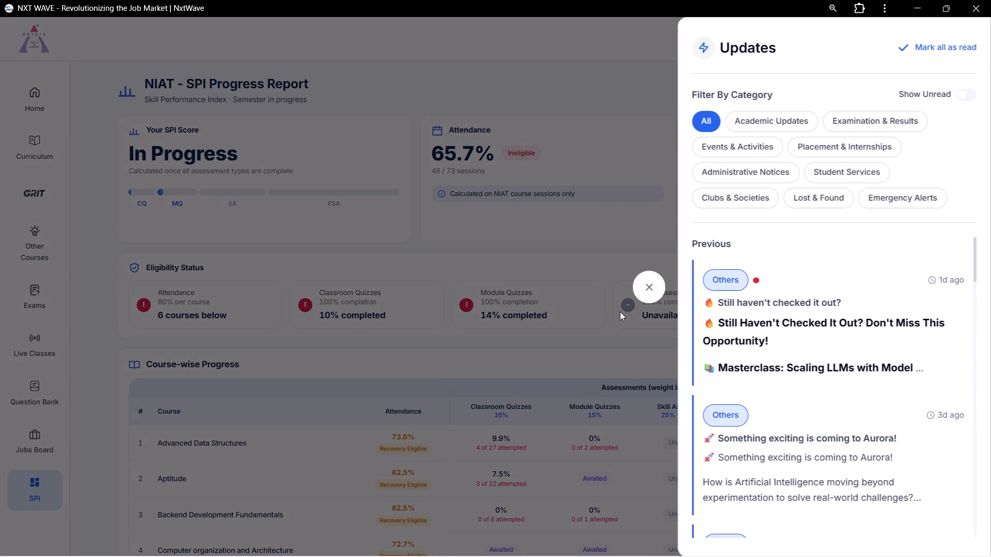
pyautogui.click(648, 291)
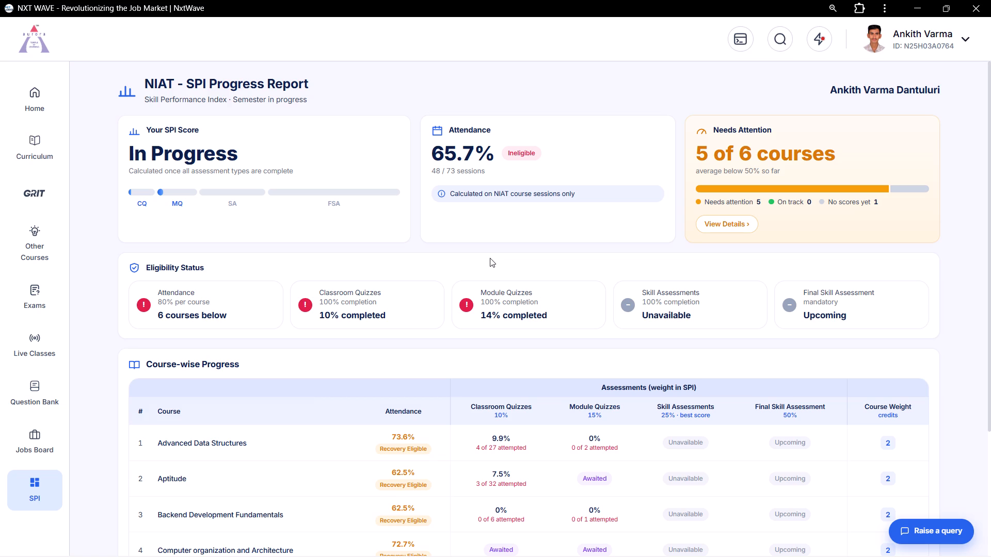
# Look over the course-wise progress in the SPI report and go back to the home page schedule.
pyautogui.scroll(-3, 490, 258)
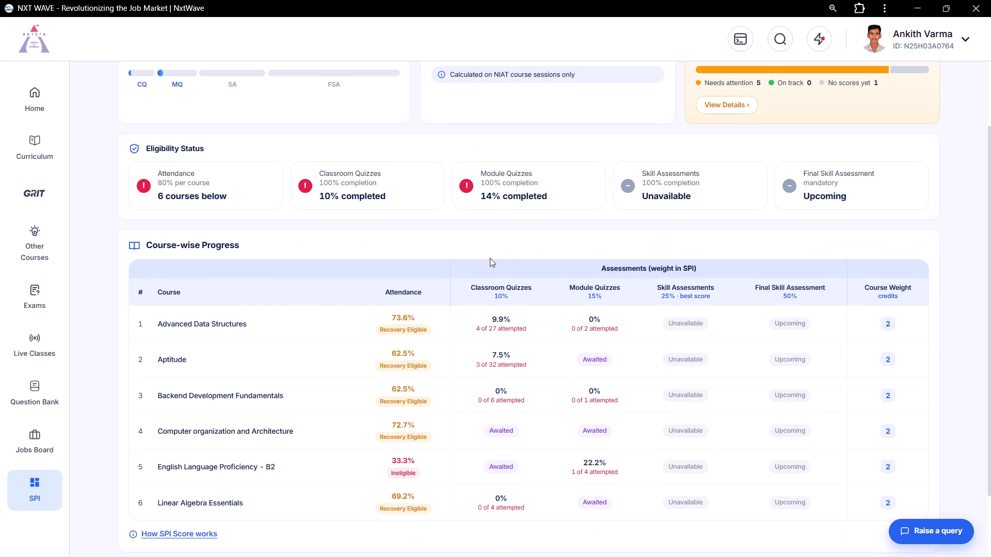
pyautogui.scroll(-1, 490, 258)
pyautogui.scroll(9, 490, 258)
pyautogui.hscroll(-1, 490, 258)
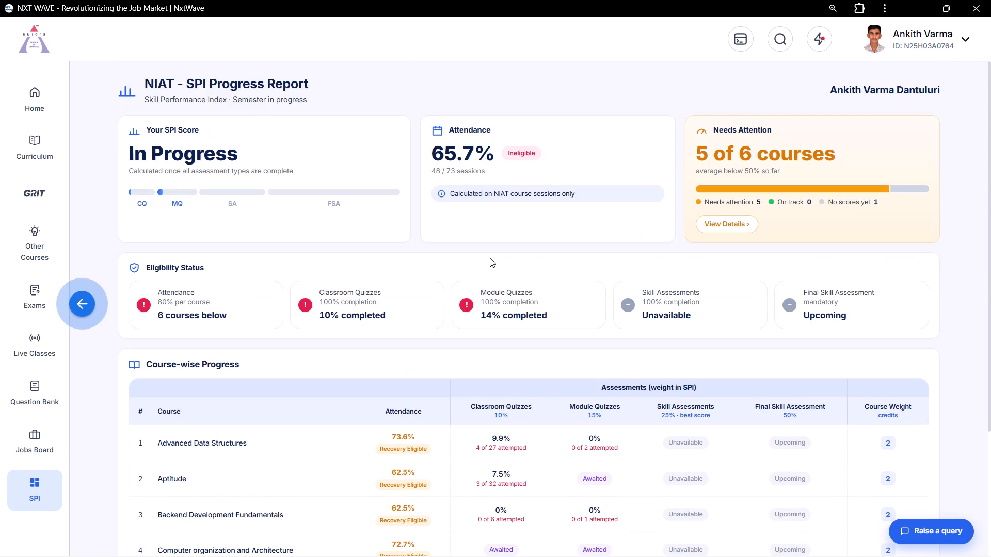
pyautogui.hscroll(-1, 490, 258)
pyautogui.hscroll(9, 490, 258)
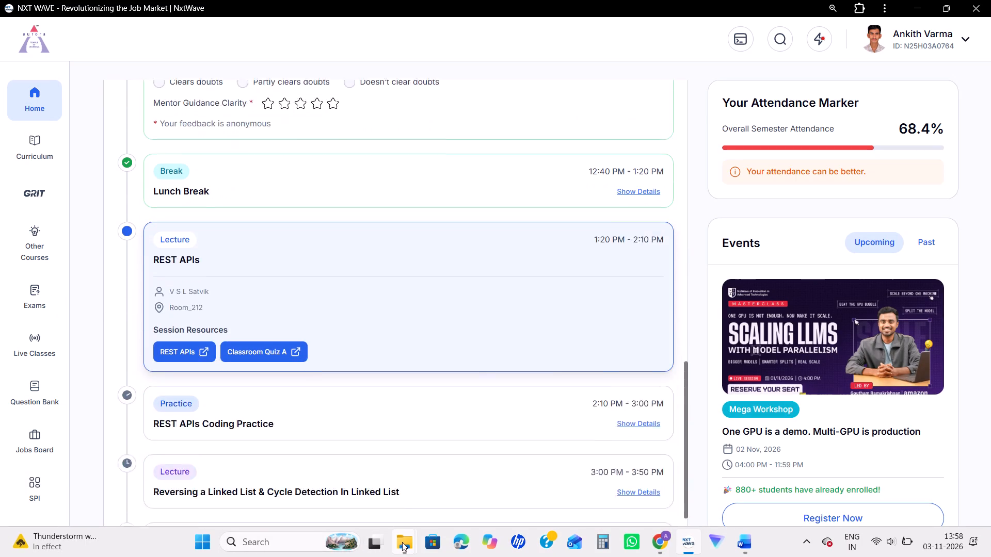
# Open lab Report 2.docx from the Downloads folder and enable editing.
pyautogui.click(510, 434)
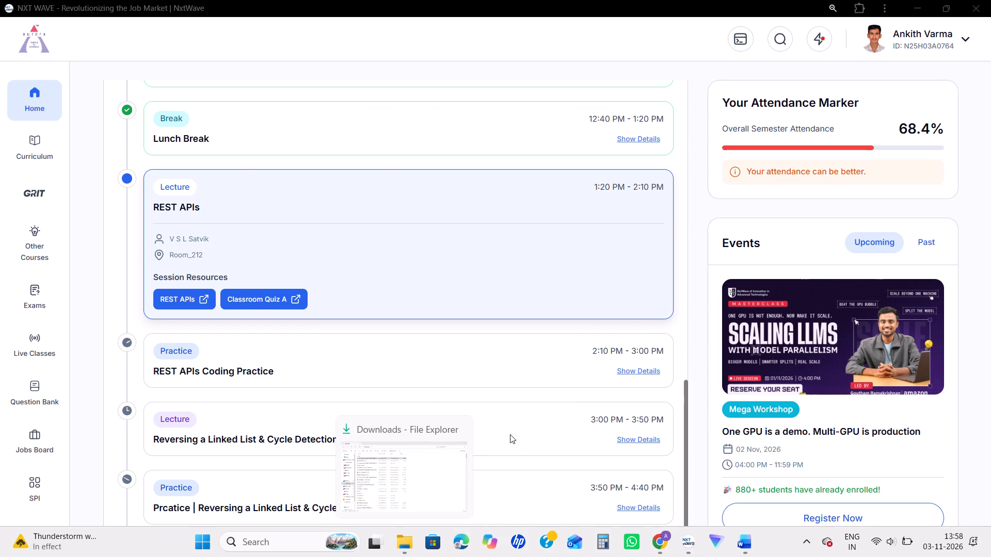
pyautogui.click(394, 466)
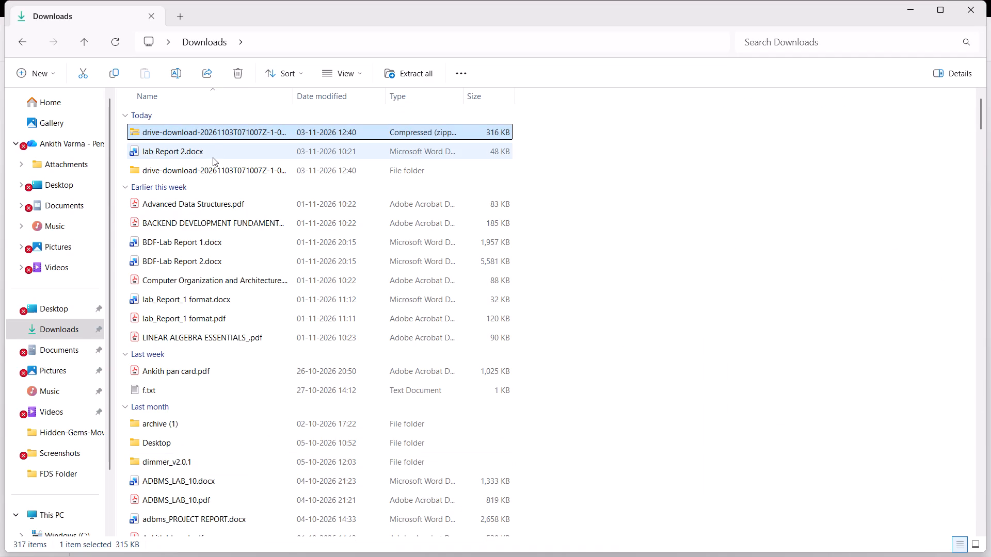
pyautogui.doubleClick(213, 157)
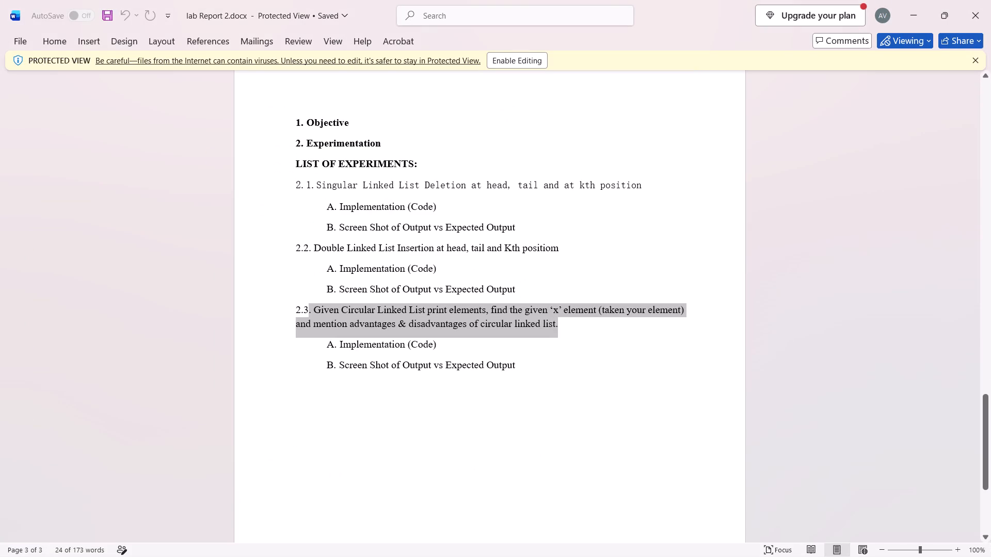
pyautogui.click(523, 57)
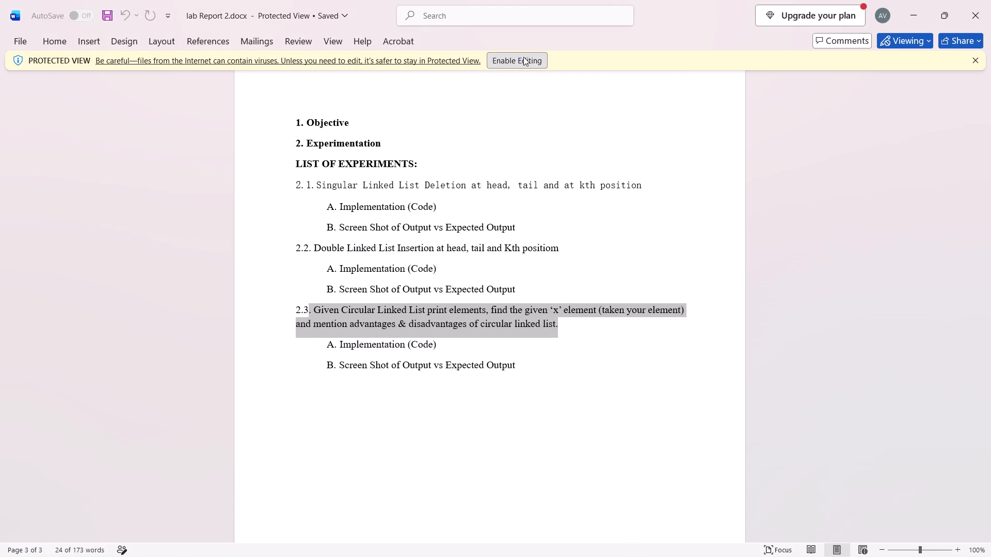
pyautogui.scroll(3, 558, 273)
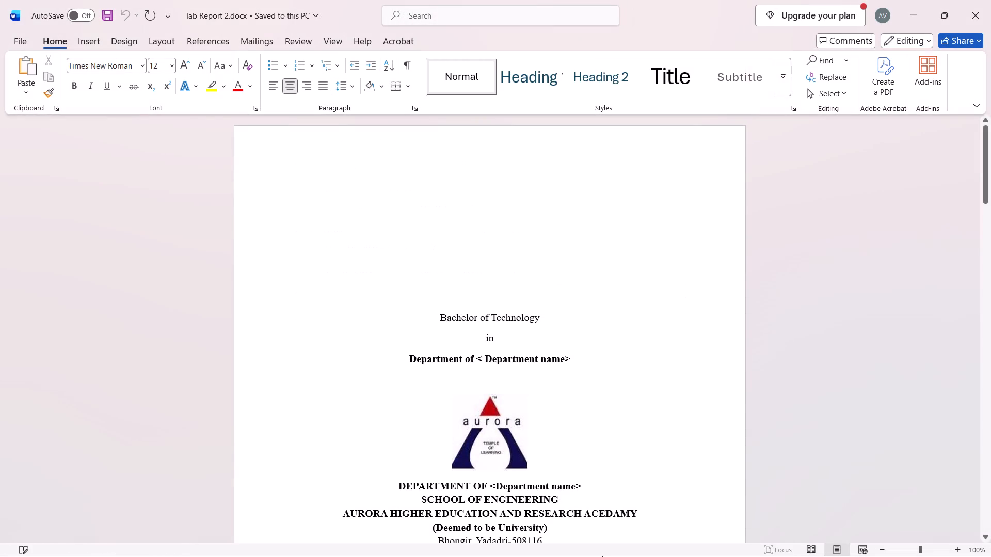
# Open ADS Lab Report-1.docx from the Documents folder.
pyautogui.click(409, 548)
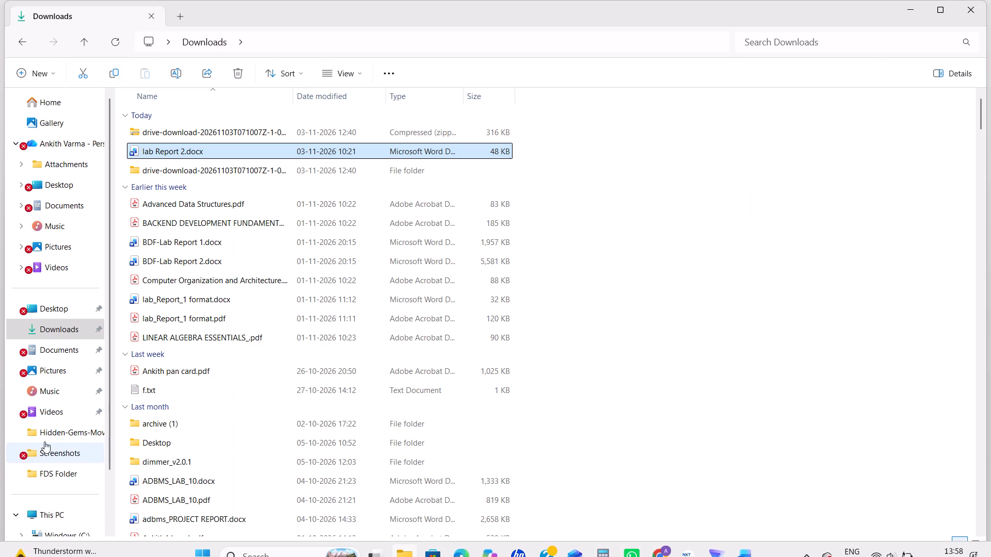
pyautogui.click(72, 342)
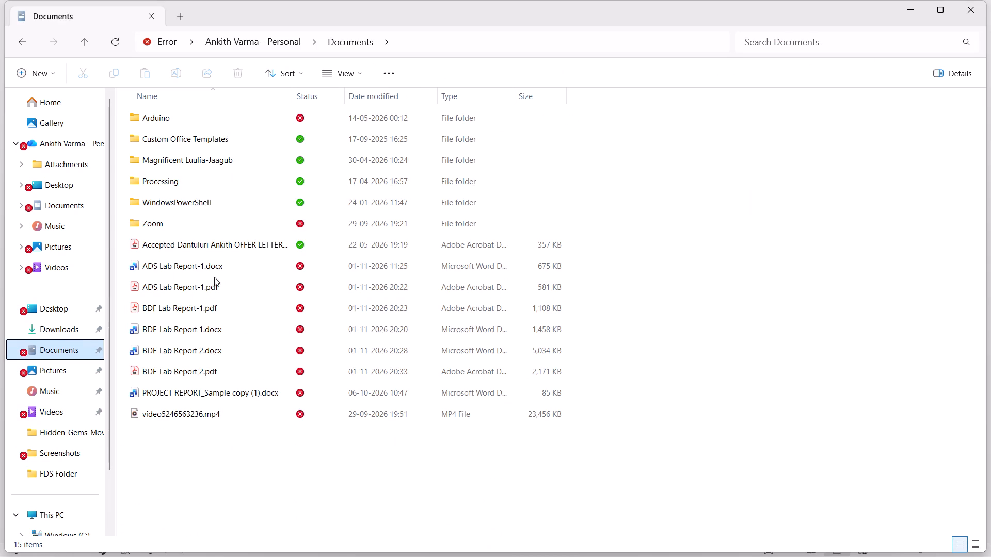
pyautogui.click(214, 277)
pyautogui.doubleClick(223, 273)
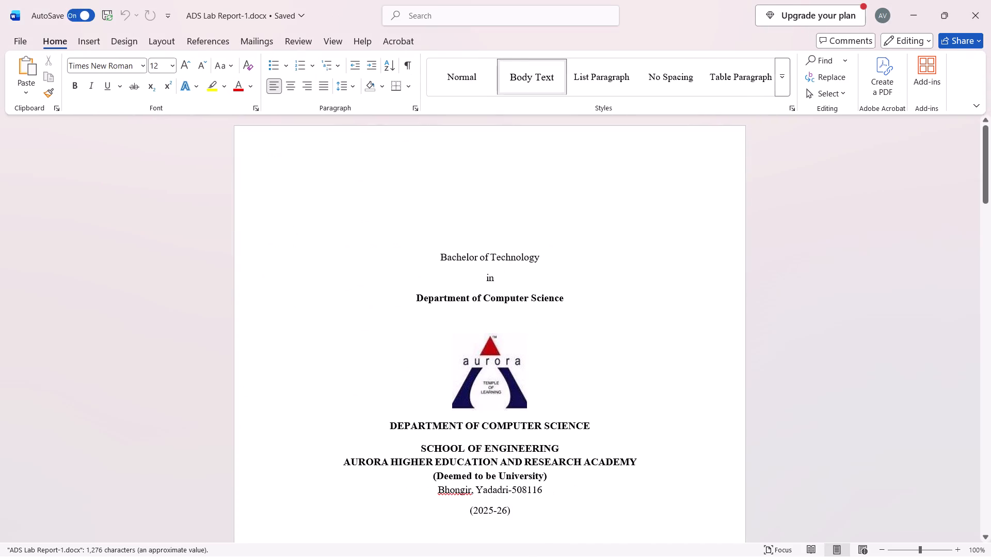
# Copy the cover and certificate pages of ADS Lab Report-1.docx, through the School of Engineering line.
pyautogui.moveTo(273, 158); pyautogui.dragTo(540, 556)
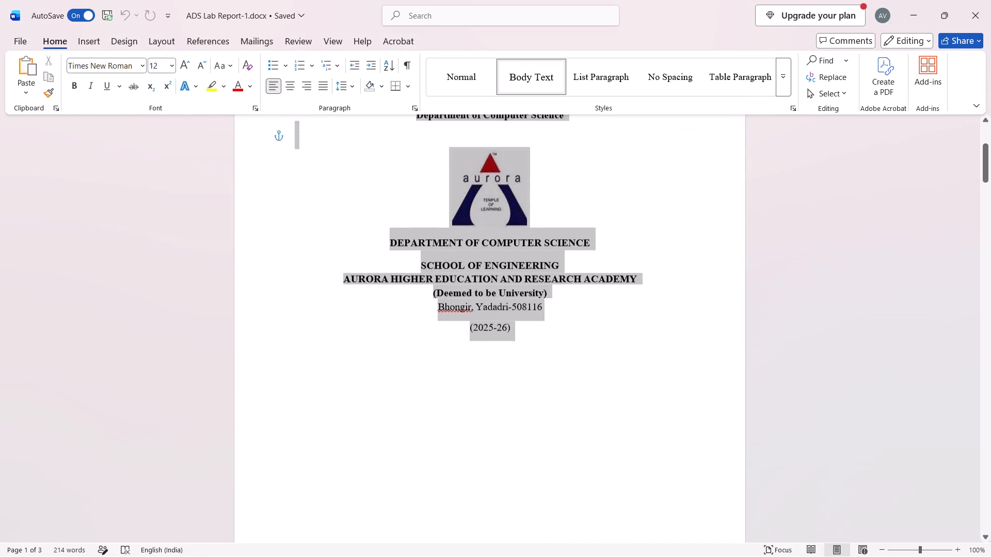
pyautogui.moveTo(540, 556); pyautogui.dragTo(540, 556)
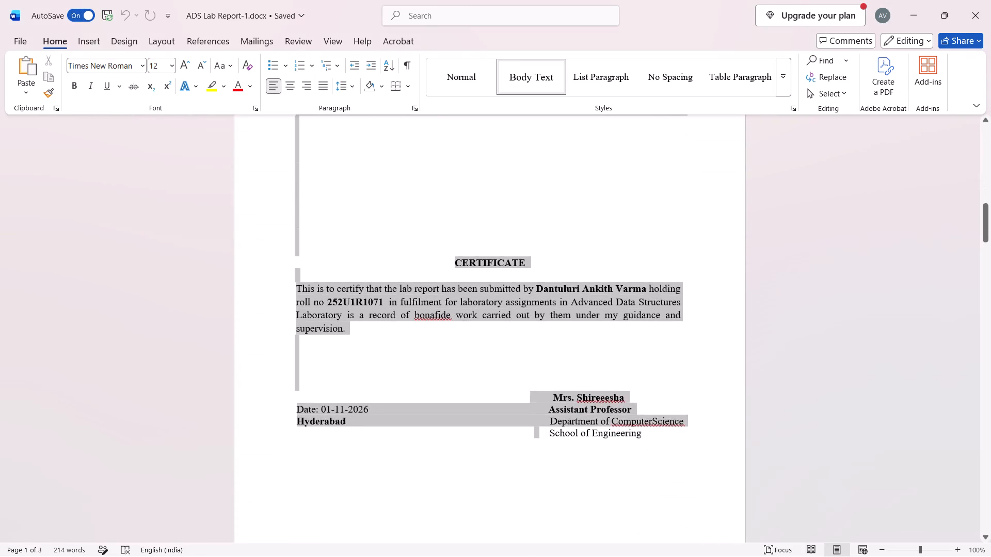
pyautogui.moveTo(540, 556); pyautogui.dragTo(564, 204)
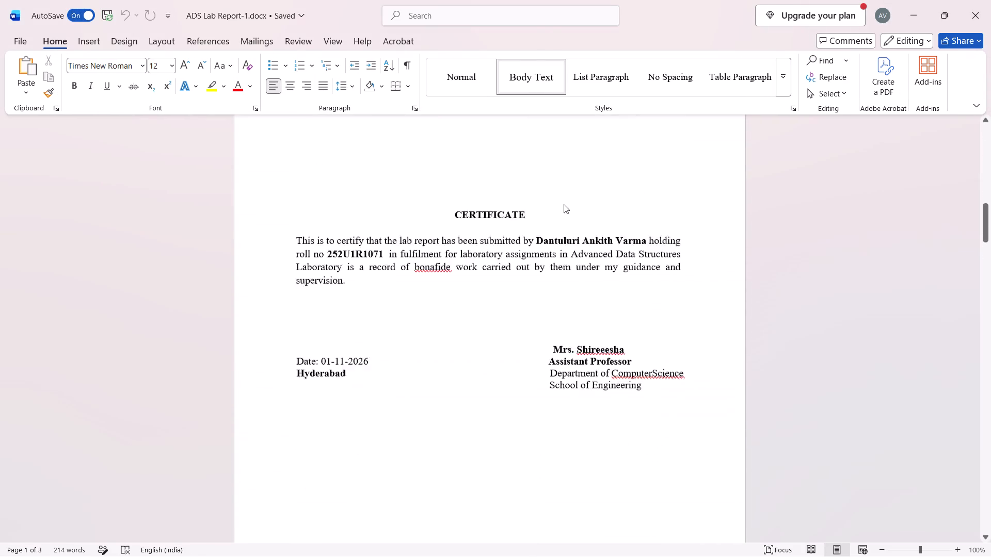
pyautogui.moveTo(564, 204); pyautogui.dragTo(658, 497)
pyautogui.scroll(-3, 658, 497)
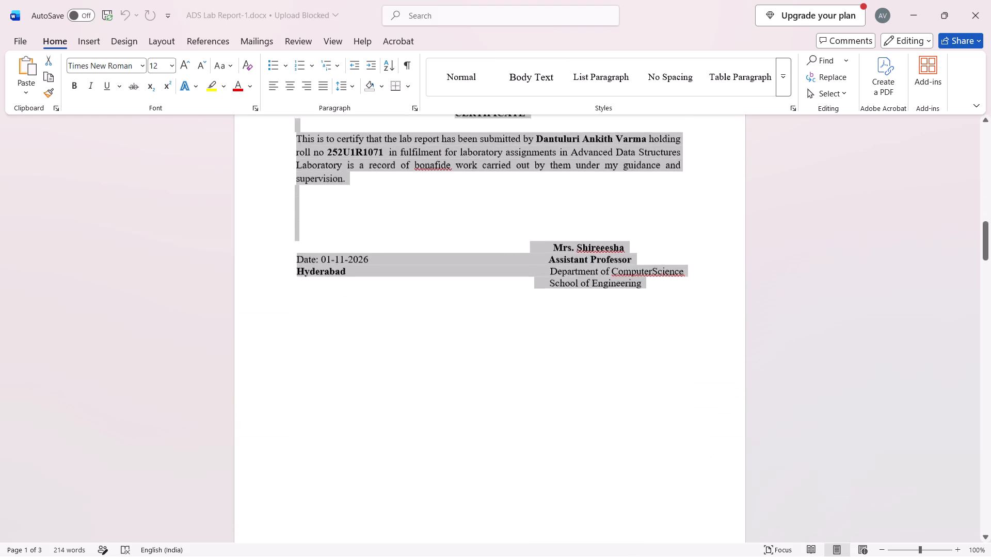
pyautogui.scroll(-3, 658, 497)
pyautogui.hotkey('ctrl', 'c')
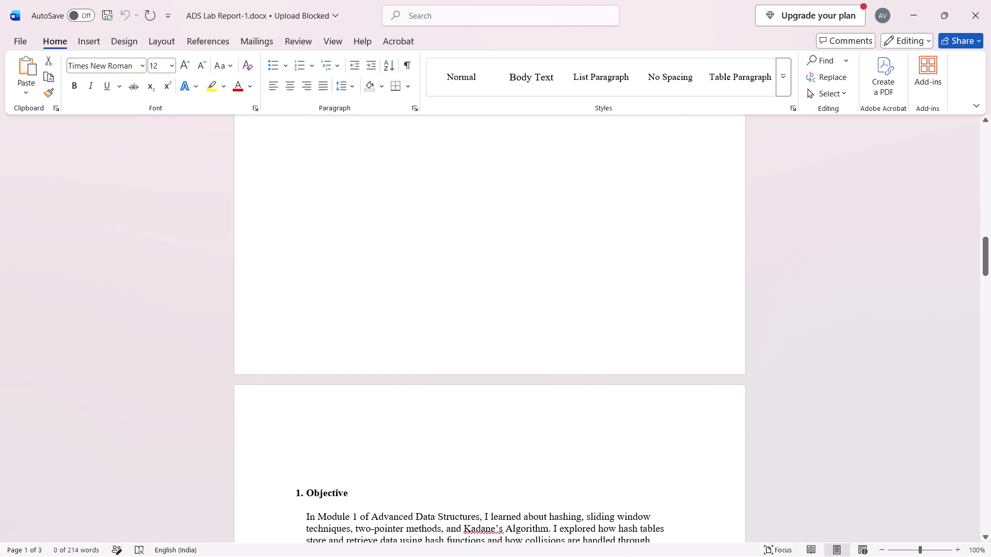
# Replace the template cover and certificate pages in lab Report 2.docx with the copied pages.
pyautogui.click(688, 546)
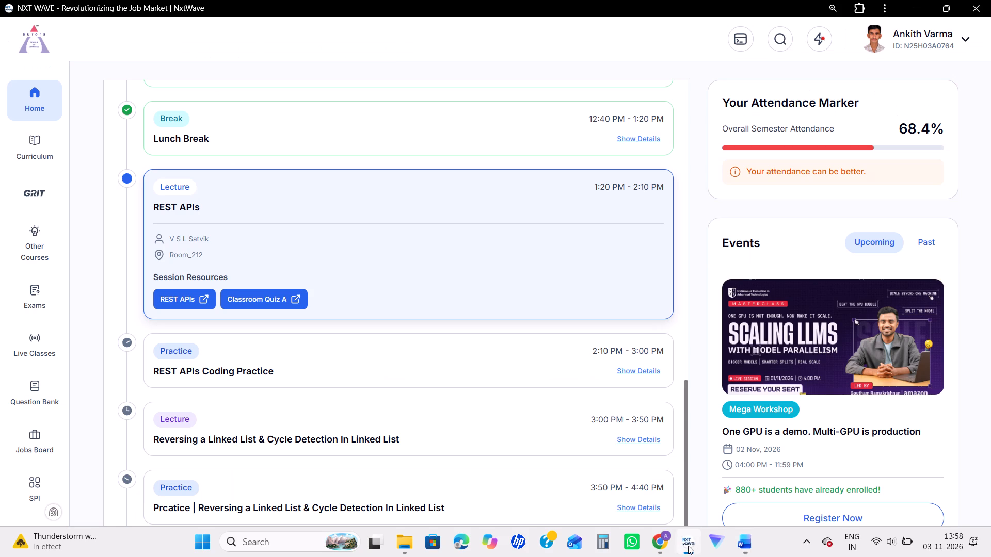
pyautogui.click(769, 477)
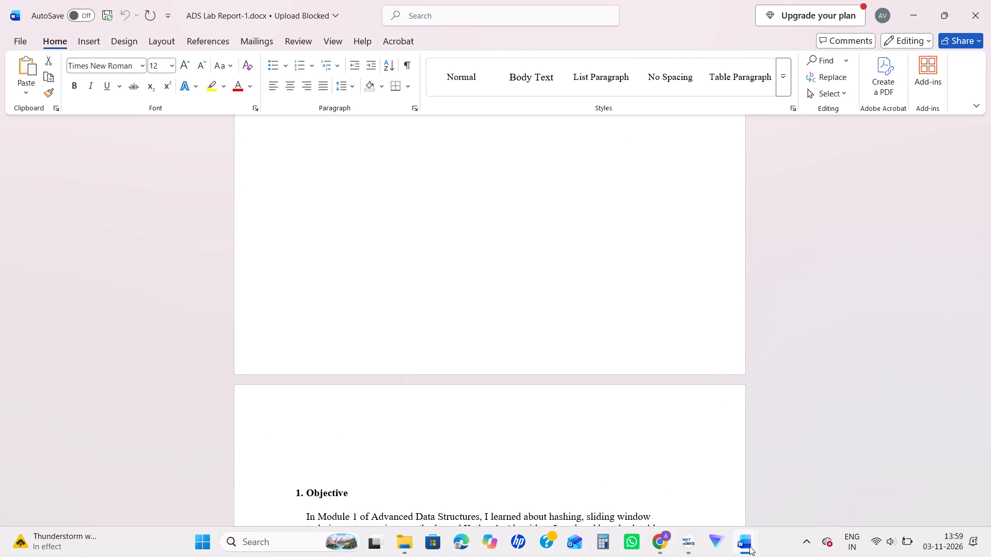
pyautogui.click(662, 448)
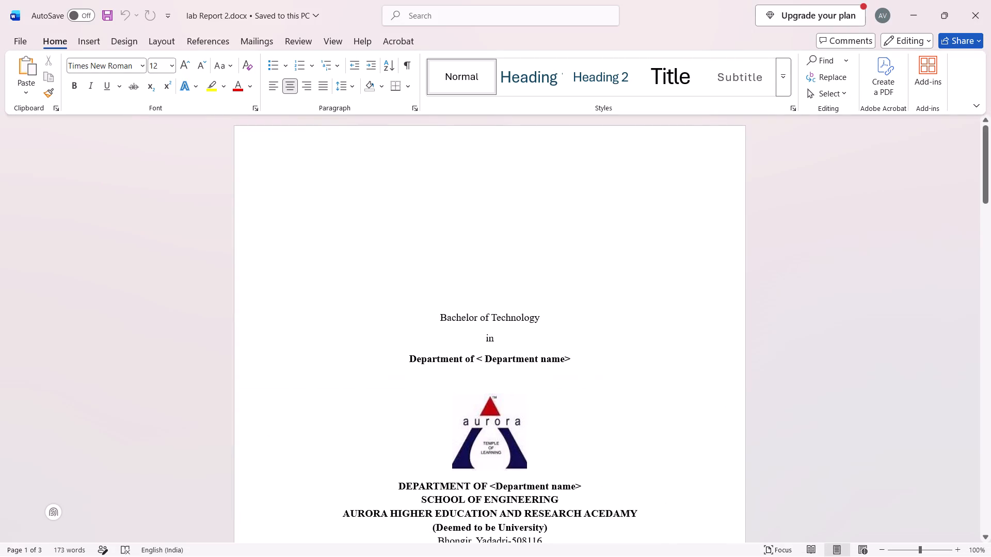
pyautogui.moveTo(294, 163); pyautogui.dragTo(545, 556)
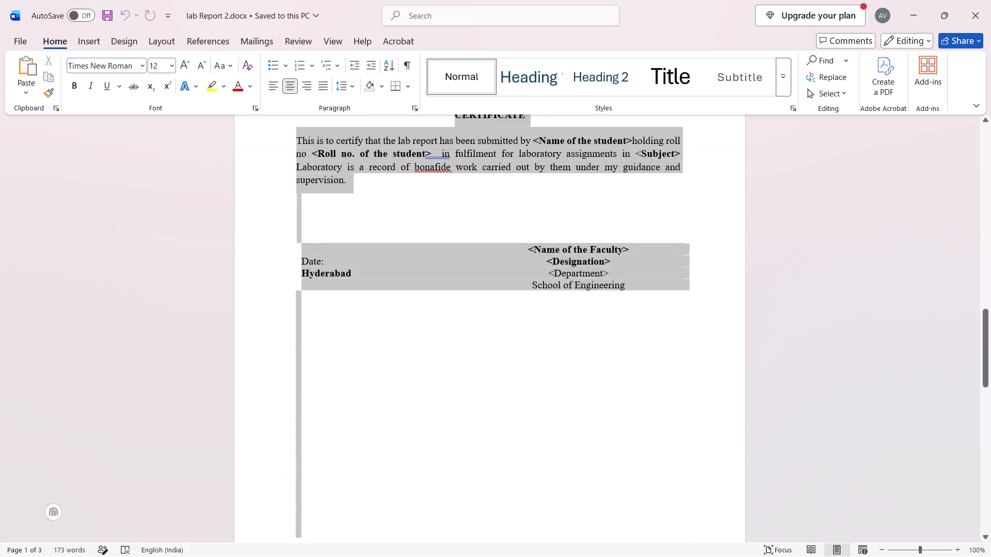
pyautogui.moveTo(545, 556); pyautogui.dragTo(708, 556)
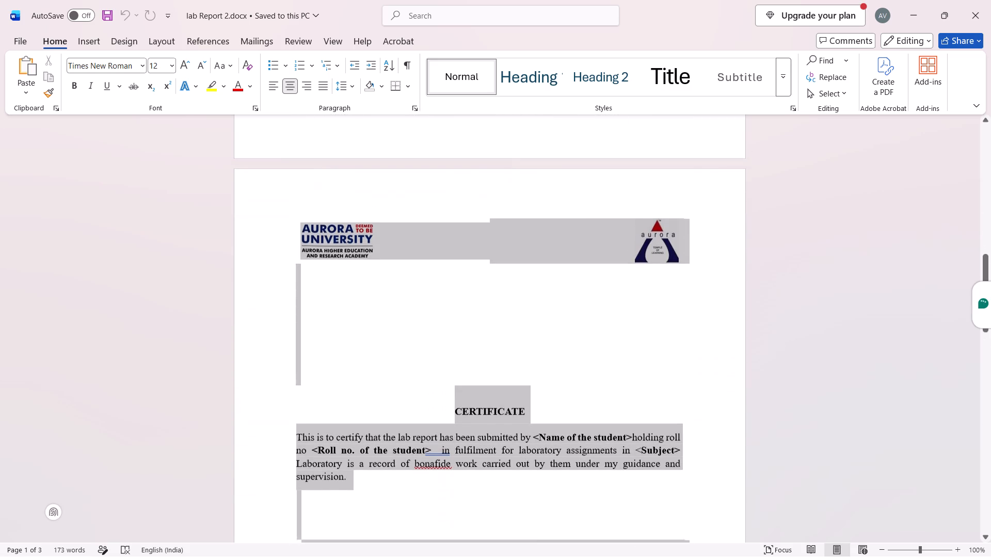
pyautogui.moveTo(708, 556); pyautogui.dragTo(650, 438)
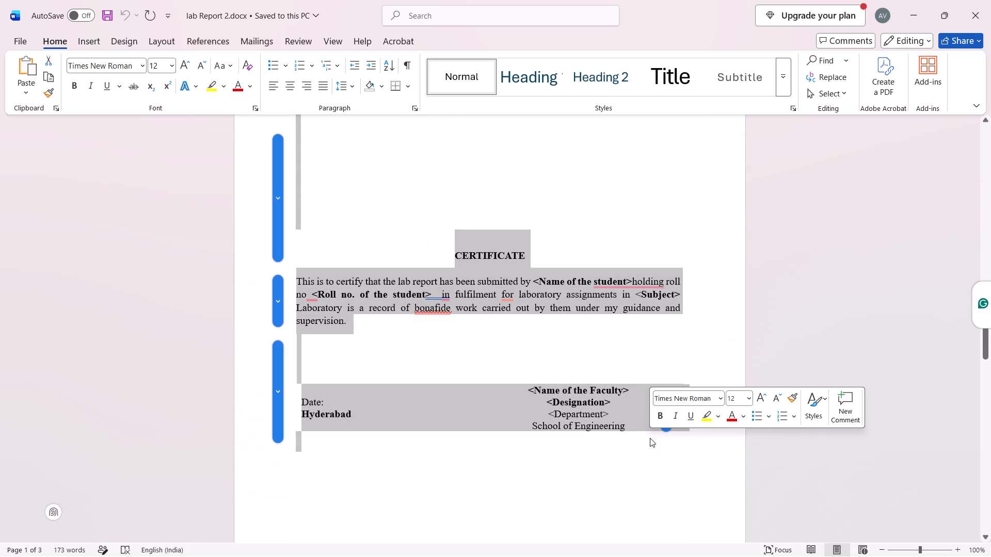
pyautogui.hotkey('ctrl', 'v')
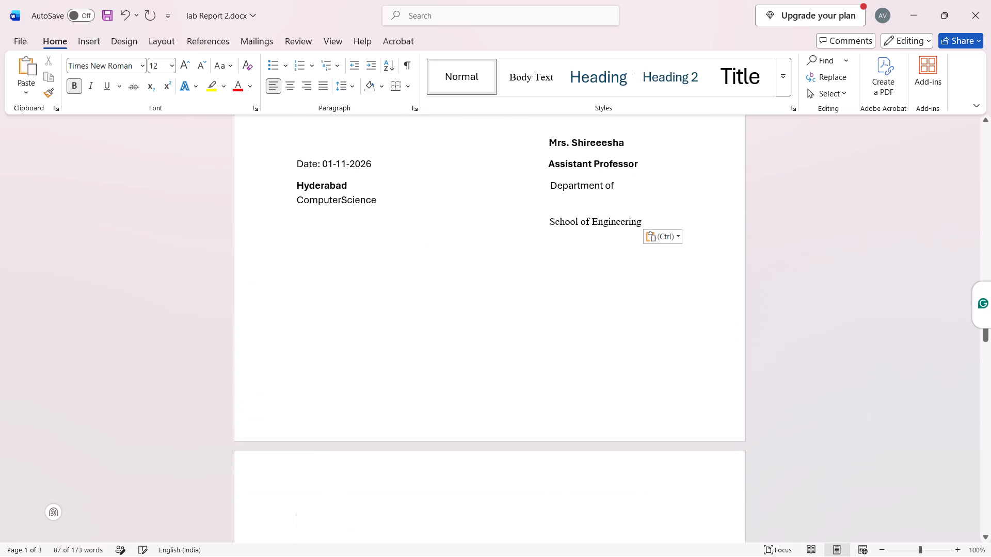
# Change the certificate date in lab Report 2.docx to 03-11-2026.
pyautogui.scroll(1, 555, 309)
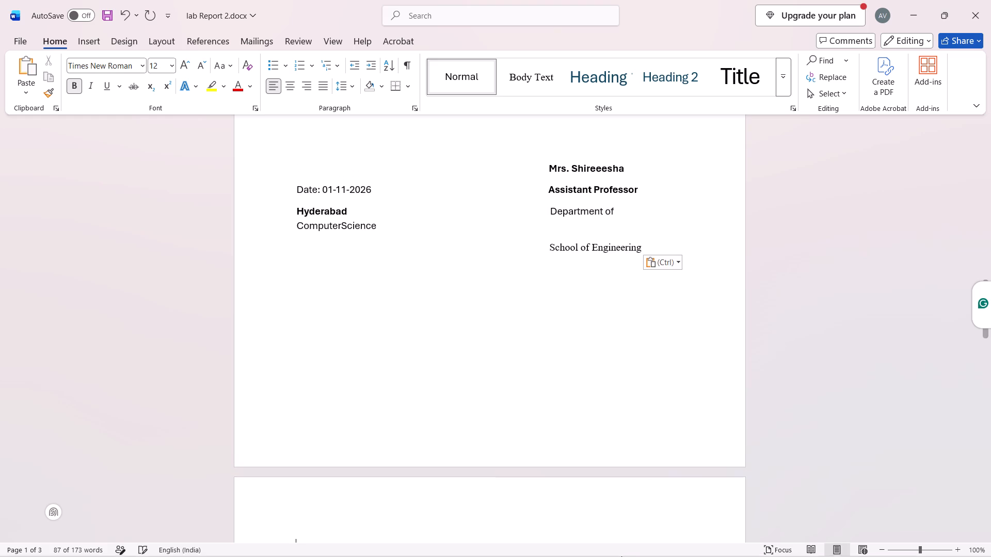
pyautogui.click(330, 188)
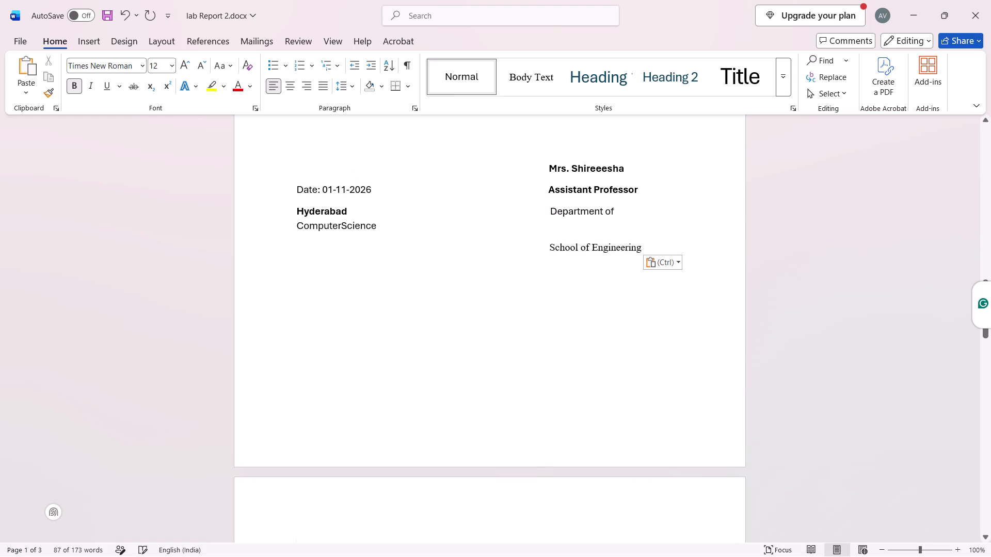
pyautogui.press('Right')
pyautogui.press('BackSpace')
pyautogui.press('3')
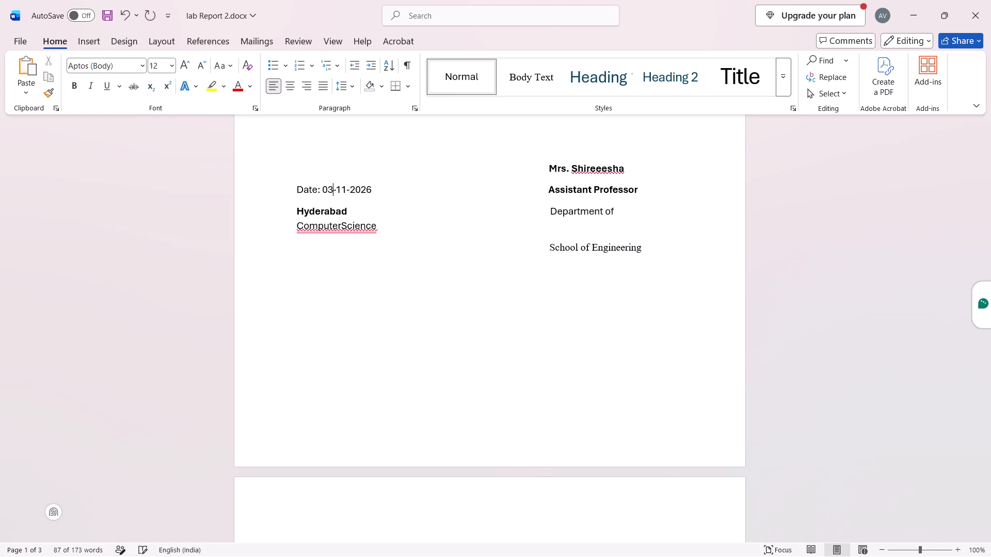
# Examine the layout and formatting of the pasted certificate and cover pages.
pyautogui.scroll(5, 330, 188)
pyautogui.scroll(-3, 459, 249)
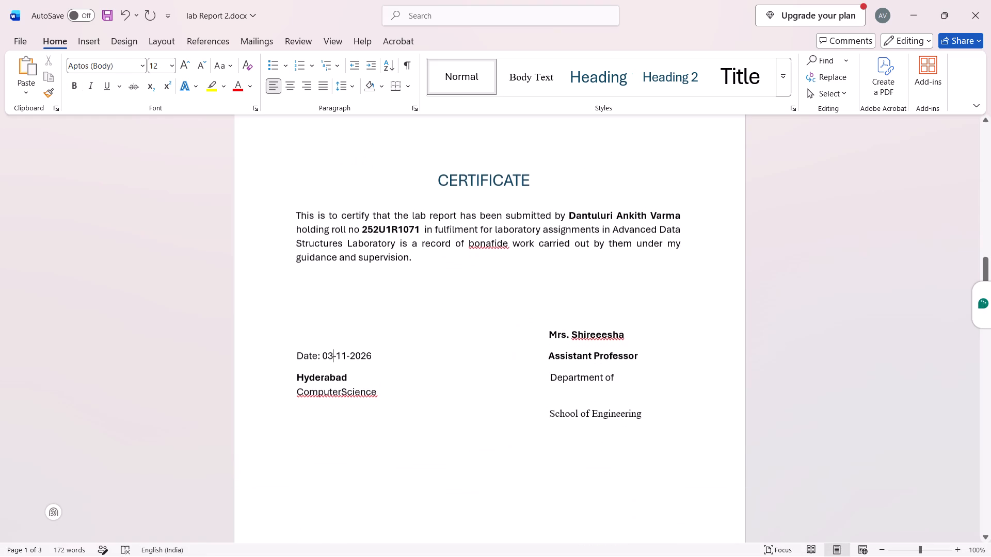
pyautogui.scroll(7, 479, 280)
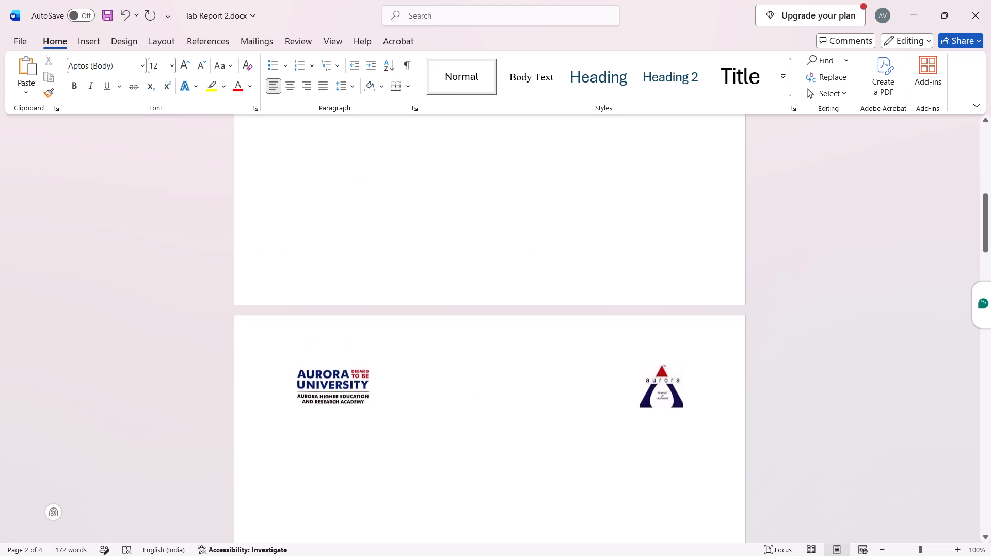
pyautogui.scroll(3, 479, 280)
pyautogui.keyDown('ctrl'); pyautogui.scroll(-1, 479, 280); pyautogui.keyUp('ctrl')
pyautogui.keyDown('ctrl'); pyautogui.scroll(1, 479, 280); pyautogui.keyUp('ctrl')
pyautogui.scroll(6, 479, 280)
pyautogui.scroll(-1, 504, 254)
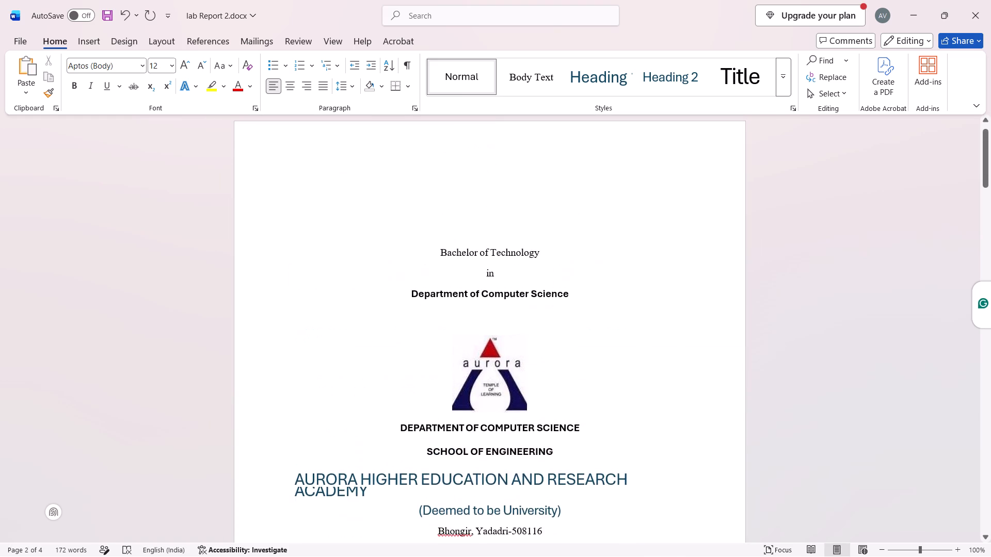
pyautogui.scroll(-1, 504, 254)
# Undo the certificate date change and the replacement of the template cover and certificate pages in lab Report 2.docx.
pyautogui.click(454, 393)
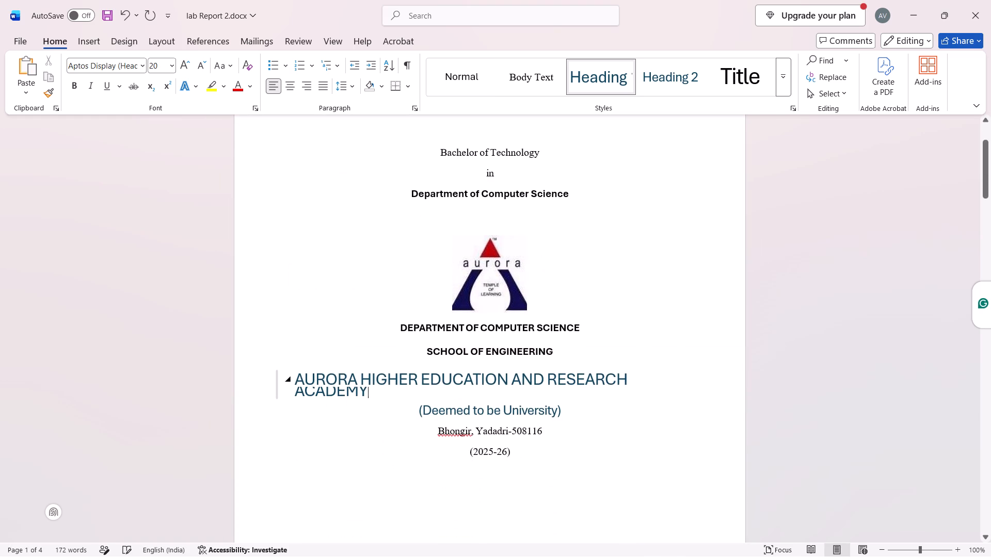
pyautogui.click(454, 393)
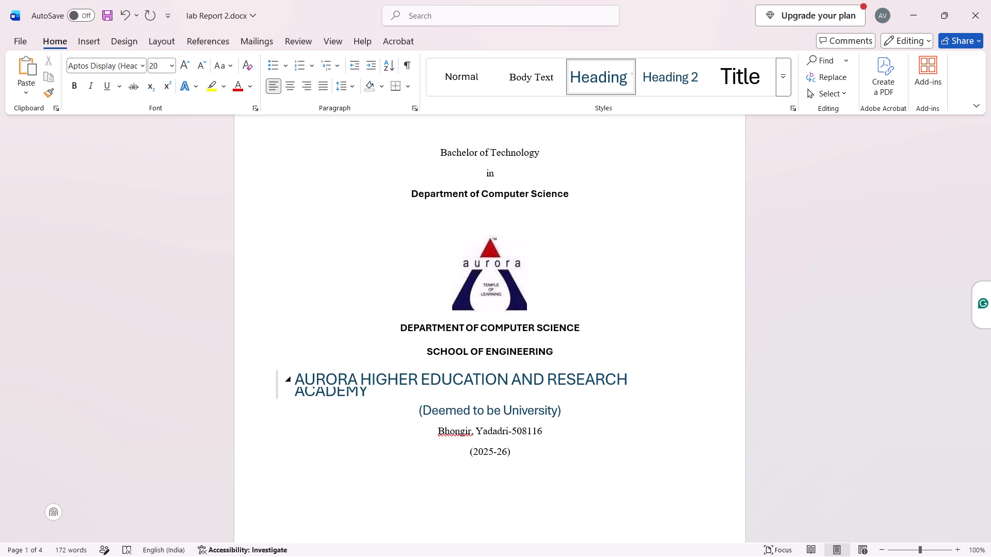
pyautogui.hotkey('ctrl', 'z')
pyautogui.scroll(8, 454, 393)
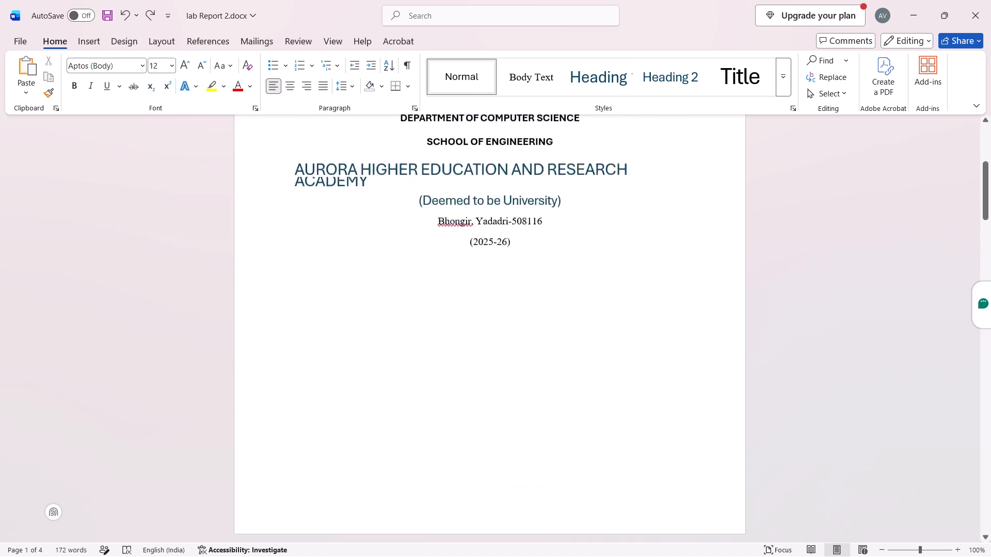
pyautogui.hotkey('ctrl', 'z')
pyautogui.scroll(16, 454, 393)
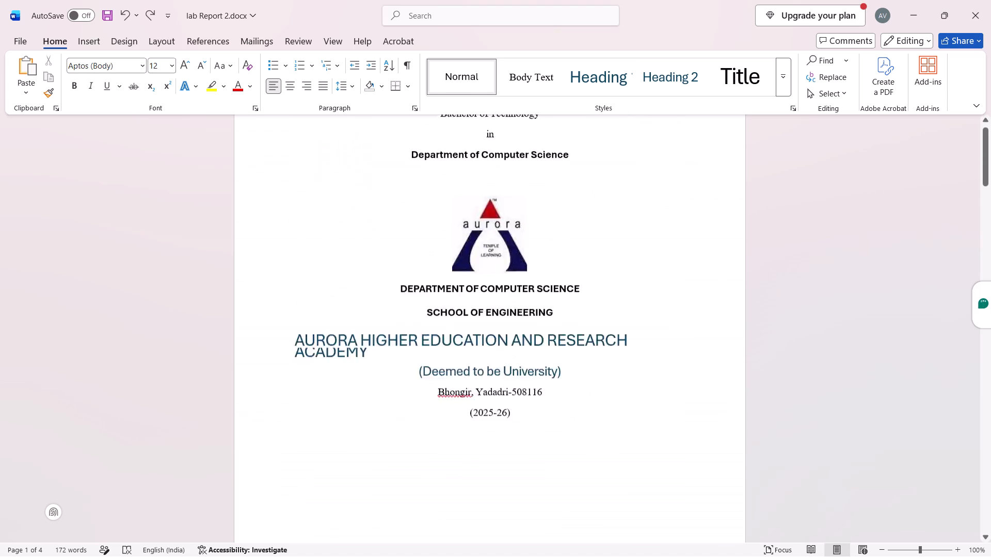
pyautogui.scroll(3, 454, 393)
pyautogui.hotkey('ctrl', 'z')
pyautogui.scroll(-1, 454, 393)
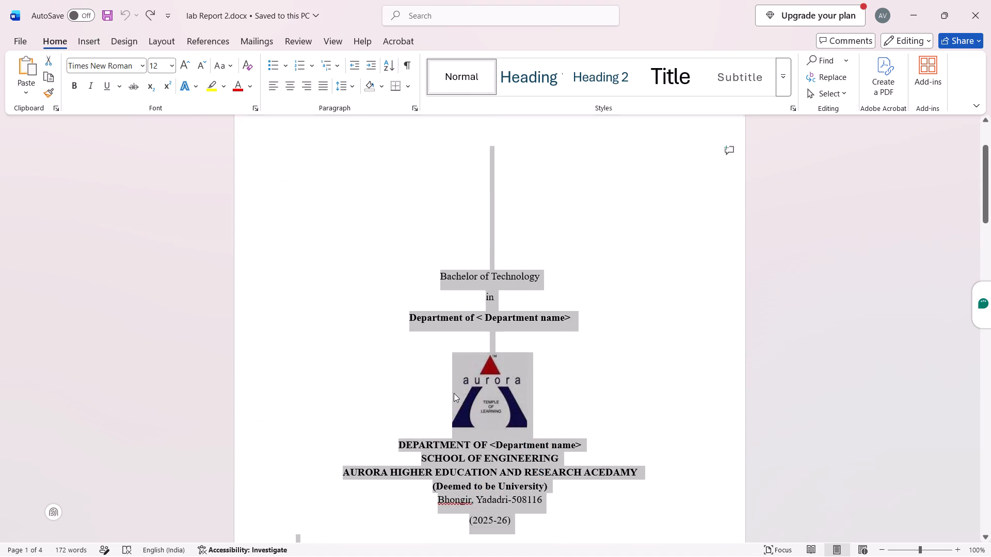
pyautogui.scroll(-1, 454, 393)
pyautogui.click(579, 417)
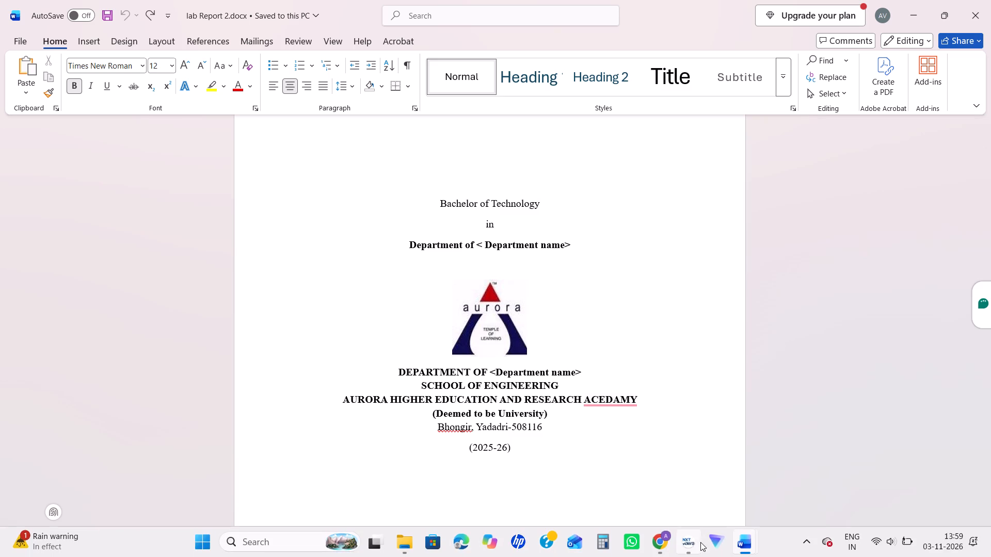
# Copy only the cover page block of ADS Lab Report-1.docx, from Bachelor of Technology through (2025-26).
pyautogui.click(793, 488)
pyautogui.scroll(4, 530, 317)
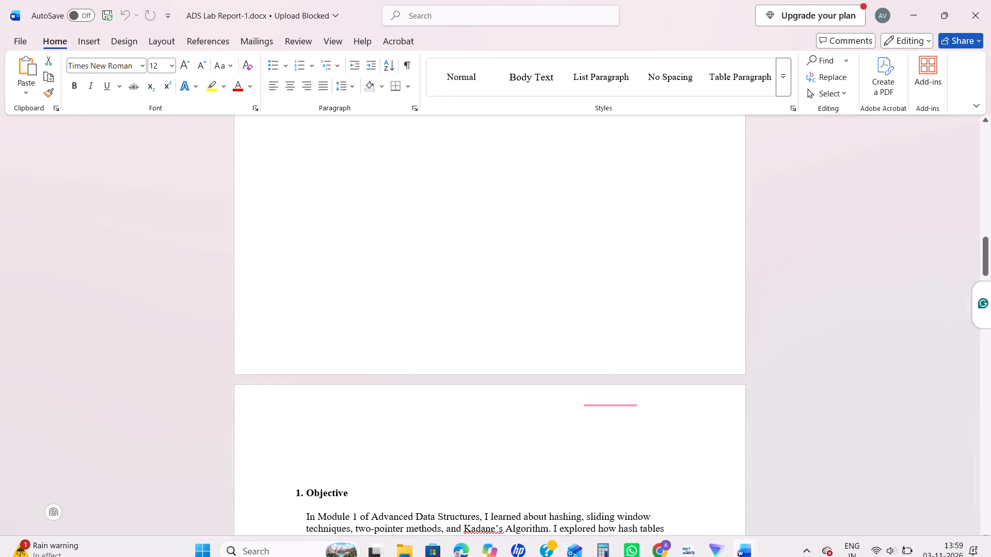
pyautogui.scroll(12, 530, 317)
pyautogui.scroll(-1, 530, 317)
pyautogui.click(530, 317)
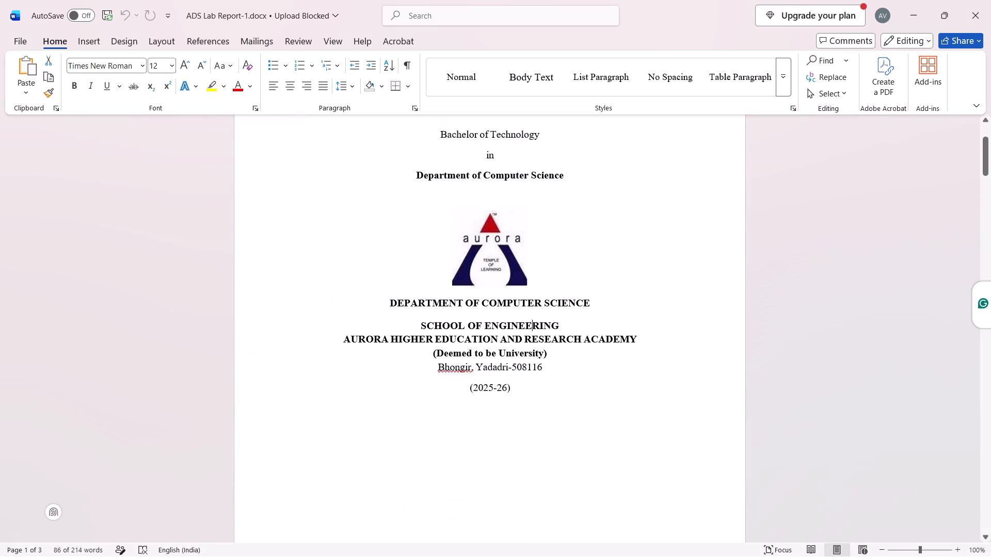
pyautogui.moveTo(565, 423); pyautogui.dragTo(443, 129)
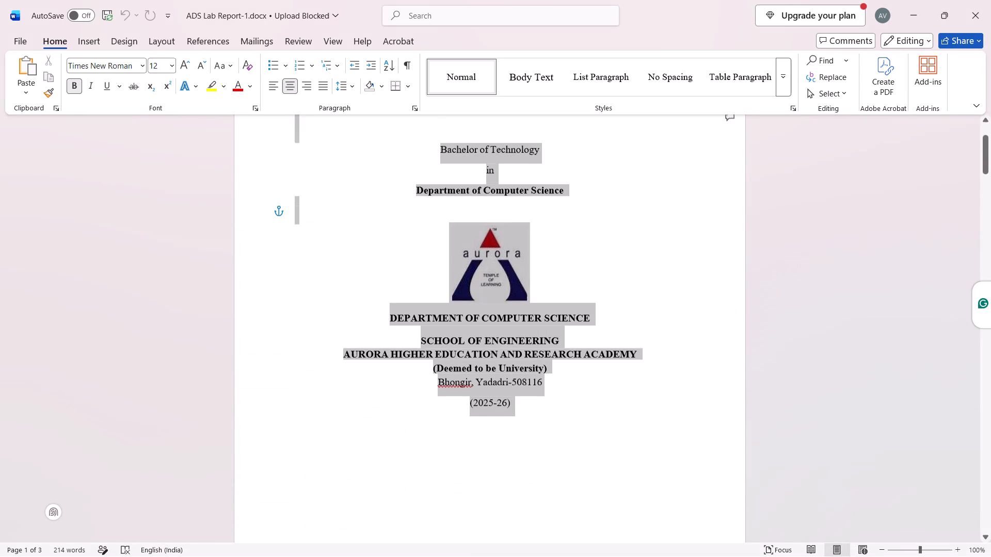
pyautogui.moveTo(443, 129); pyautogui.dragTo(443, 161)
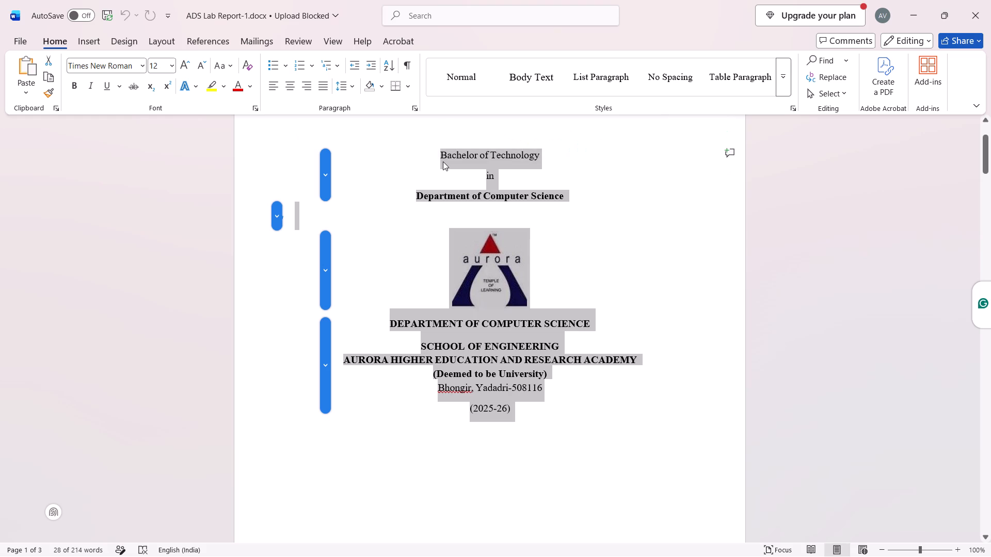
pyautogui.hotkey('ctrl', 'c')
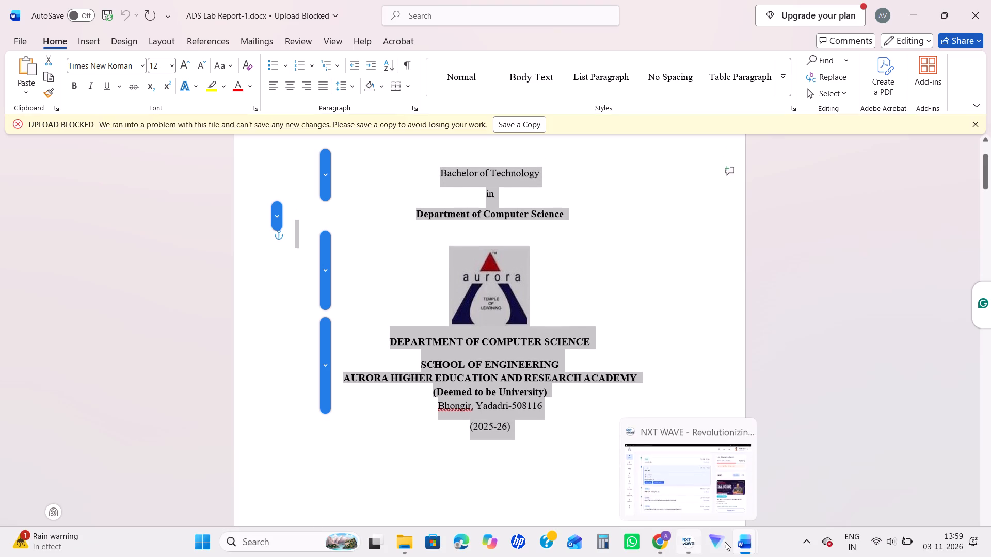
# Replace the template cover block in lab Report 2.docx, from Bachelor of Technology through (2025-26), with the copied cover block.
pyautogui.click(701, 483)
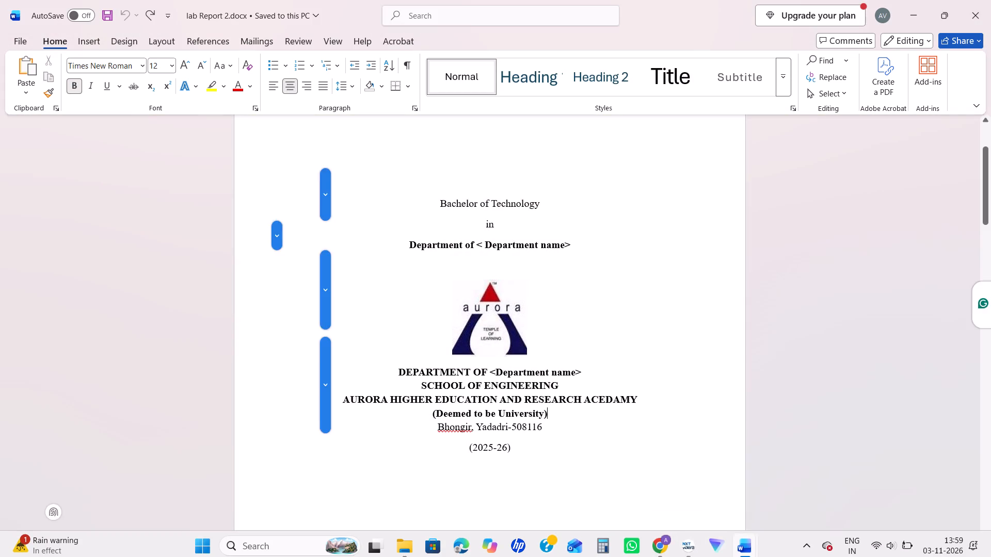
pyautogui.moveTo(439, 202); pyautogui.dragTo(524, 447)
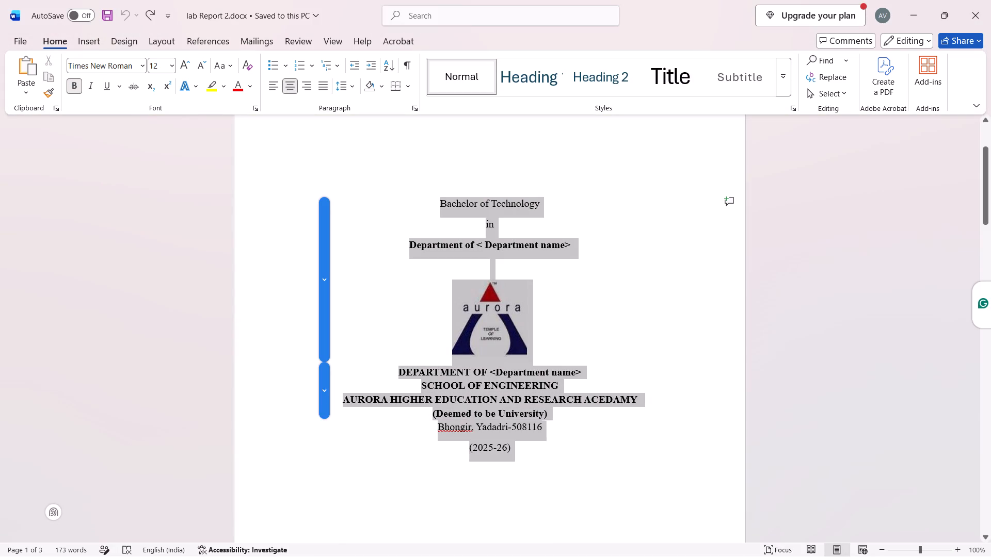
pyautogui.moveTo(524, 447); pyautogui.dragTo(510, 448)
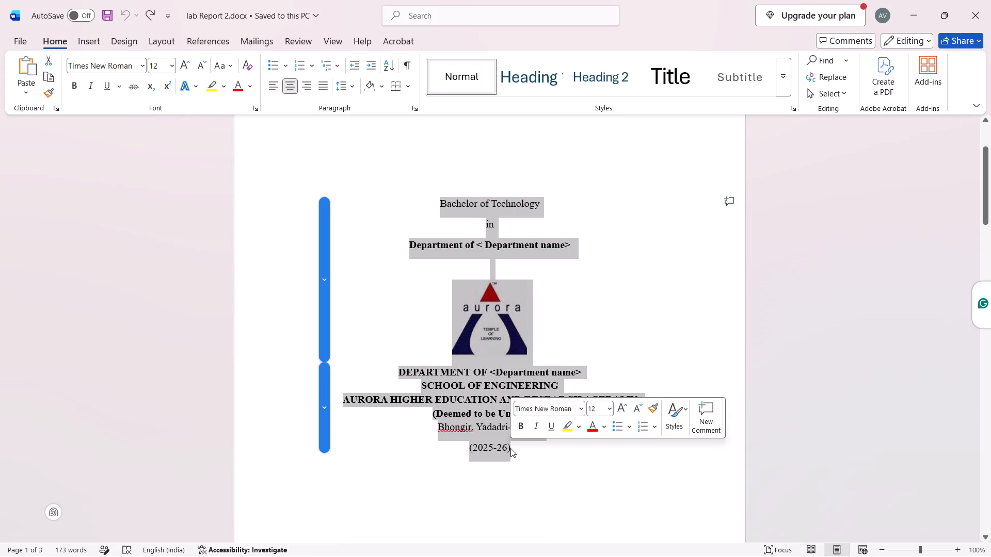
pyautogui.hotkey('ctrl', 'v')
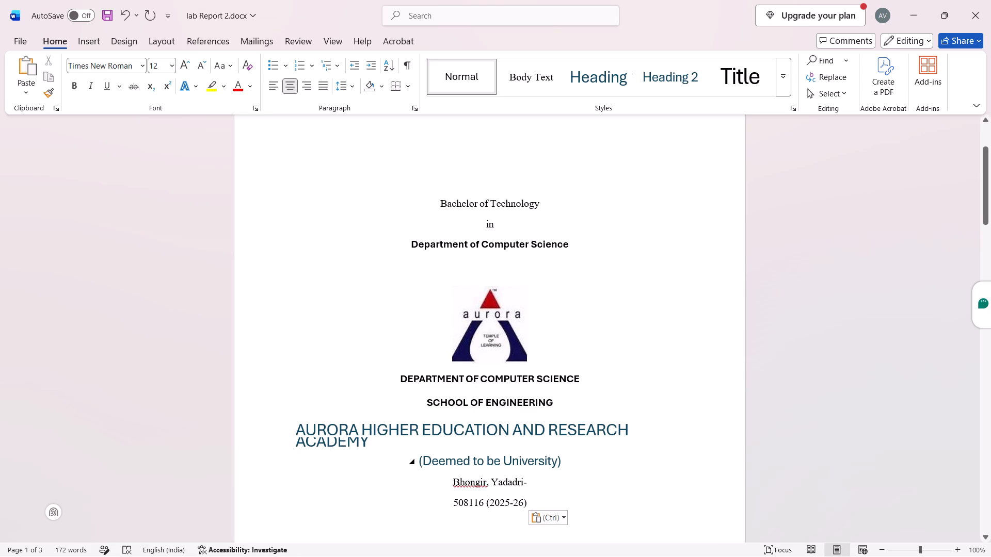
# Format the academy name and (Deemed to be University) lines on the cover as Times New Roman, size 14, black.
pyautogui.moveTo(595, 466); pyautogui.dragTo(266, 435)
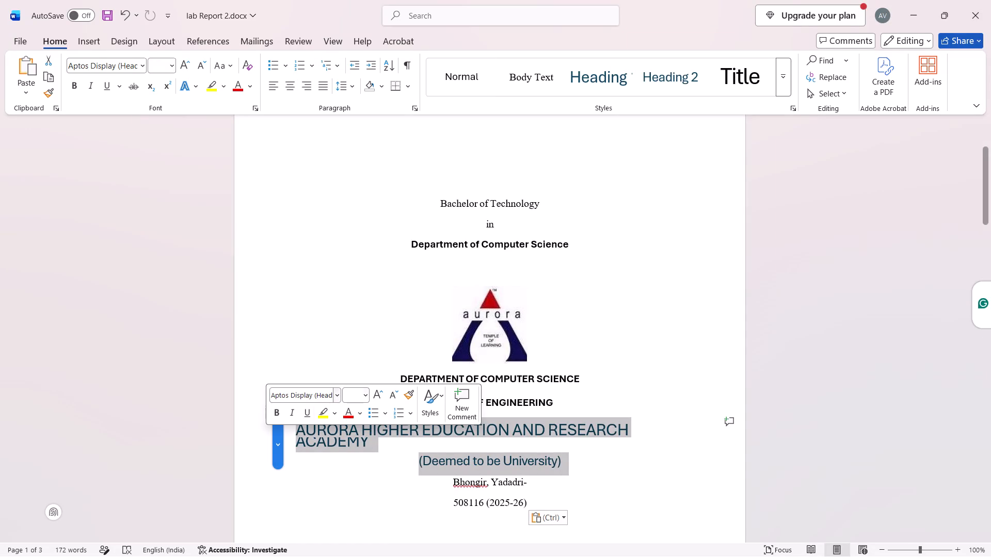
pyautogui.click(335, 397)
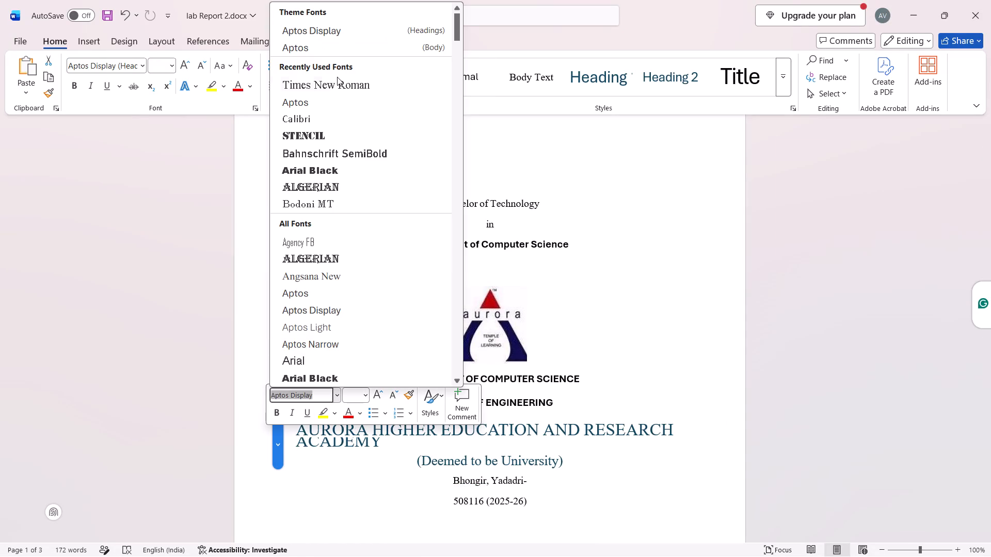
pyautogui.click(338, 85)
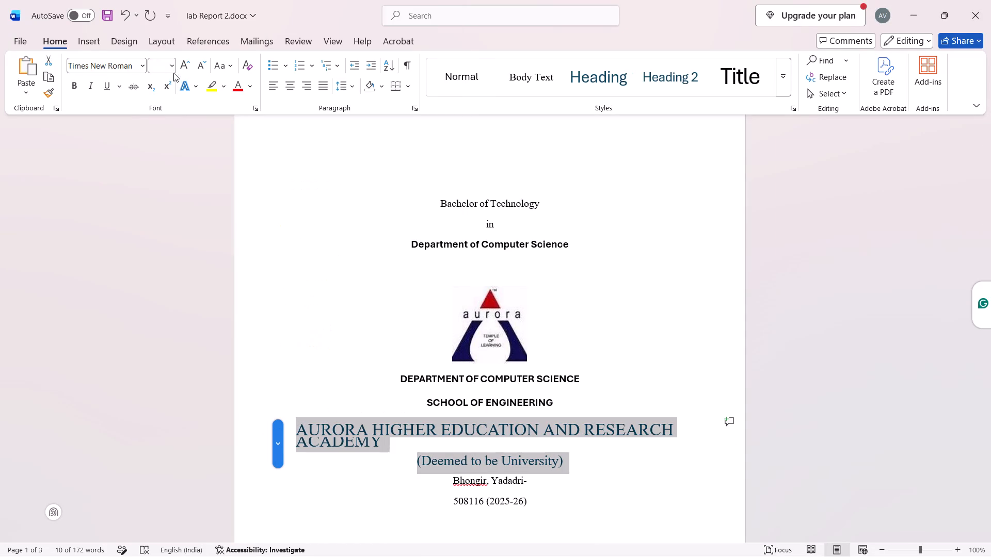
pyautogui.click(171, 64)
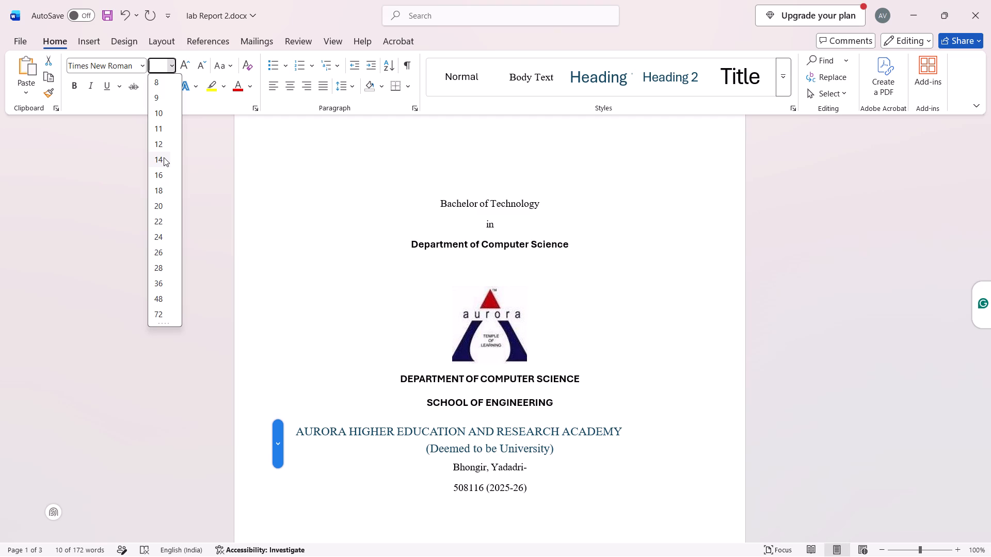
pyautogui.click(164, 157)
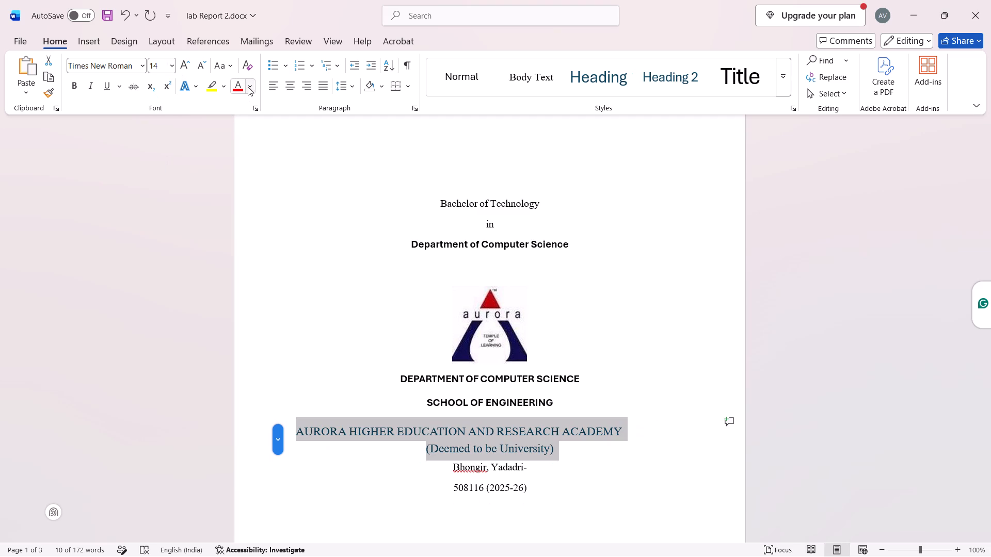
pyautogui.click(251, 88)
pyautogui.click(243, 129)
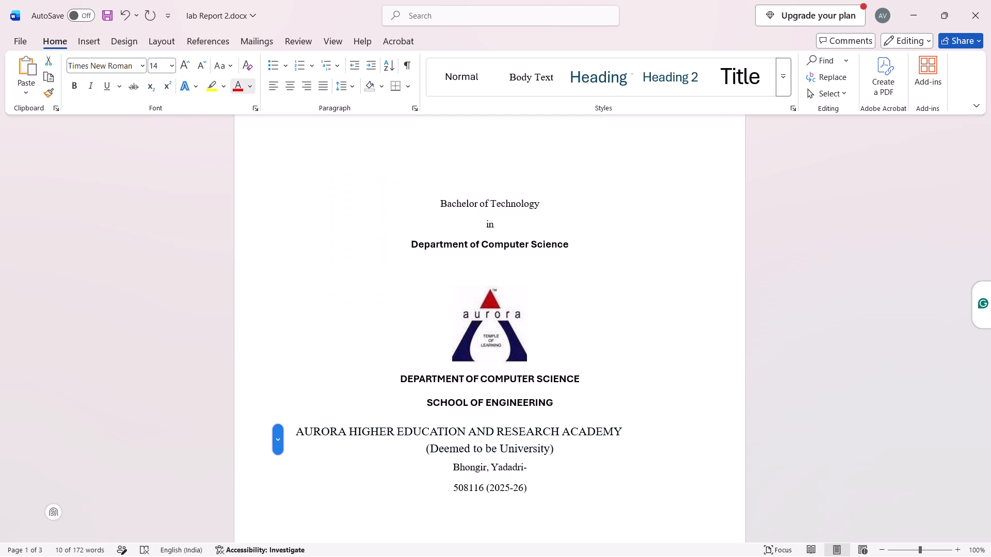
pyautogui.click(329, 276)
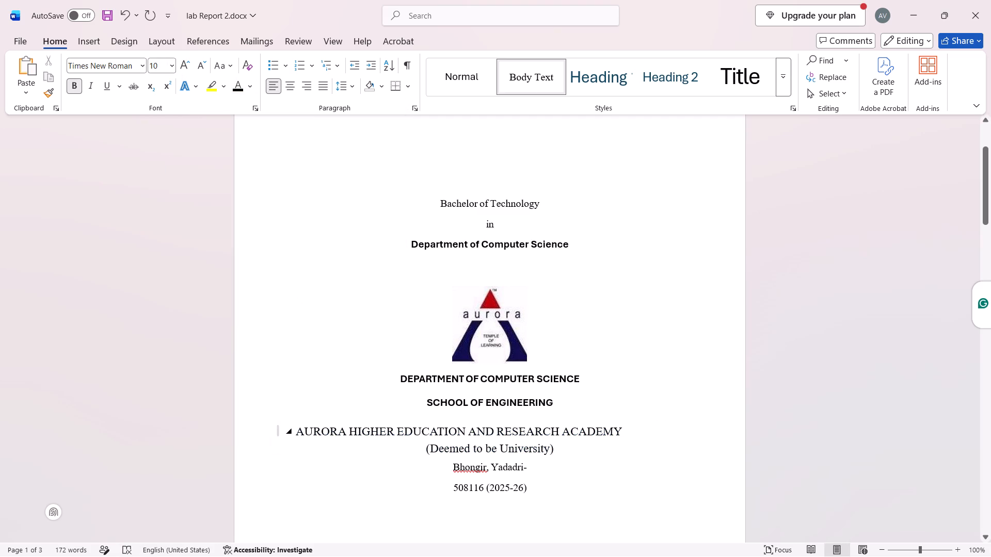
pyautogui.moveTo(296, 427); pyautogui.dragTo(607, 439)
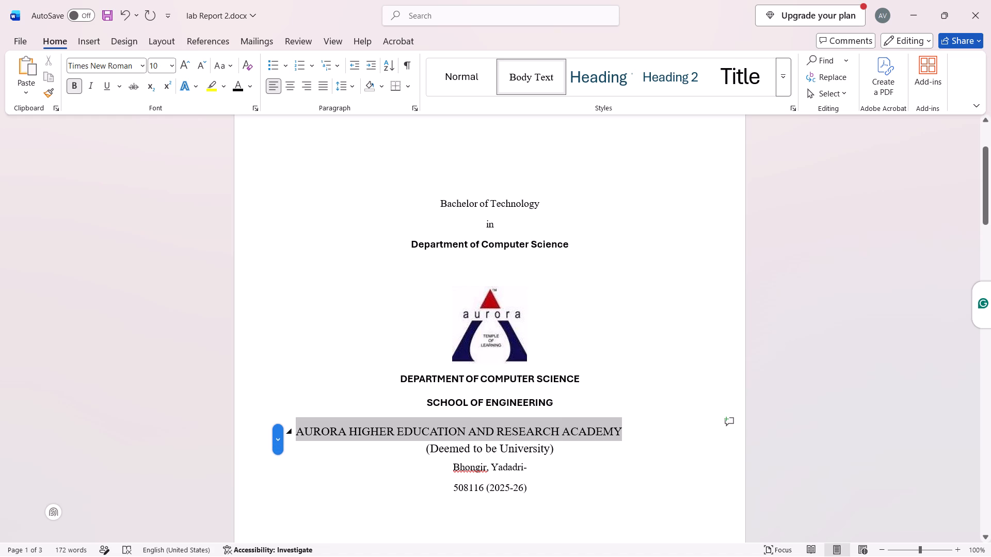
pyautogui.moveTo(607, 439); pyautogui.dragTo(608, 446)
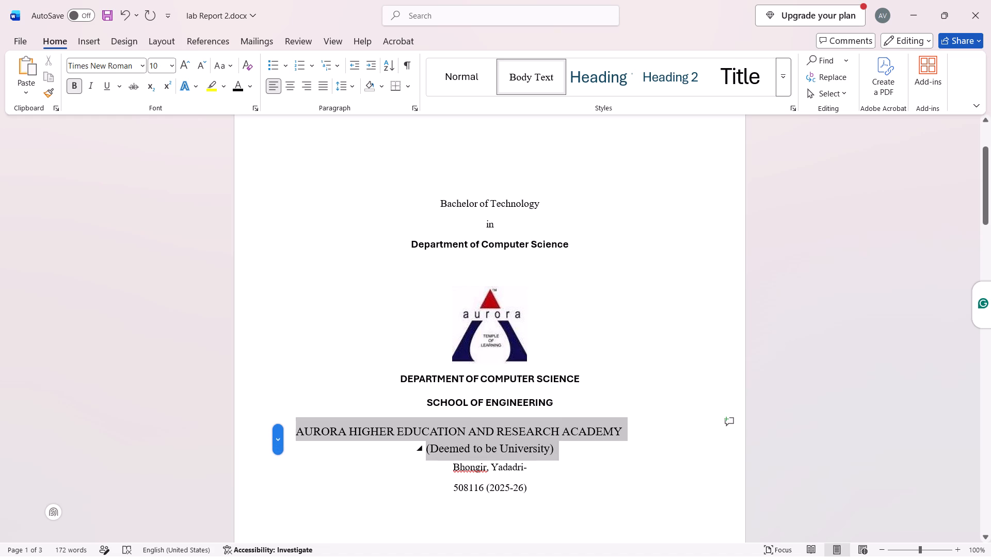
pyautogui.moveTo(608, 446); pyautogui.dragTo(607, 489)
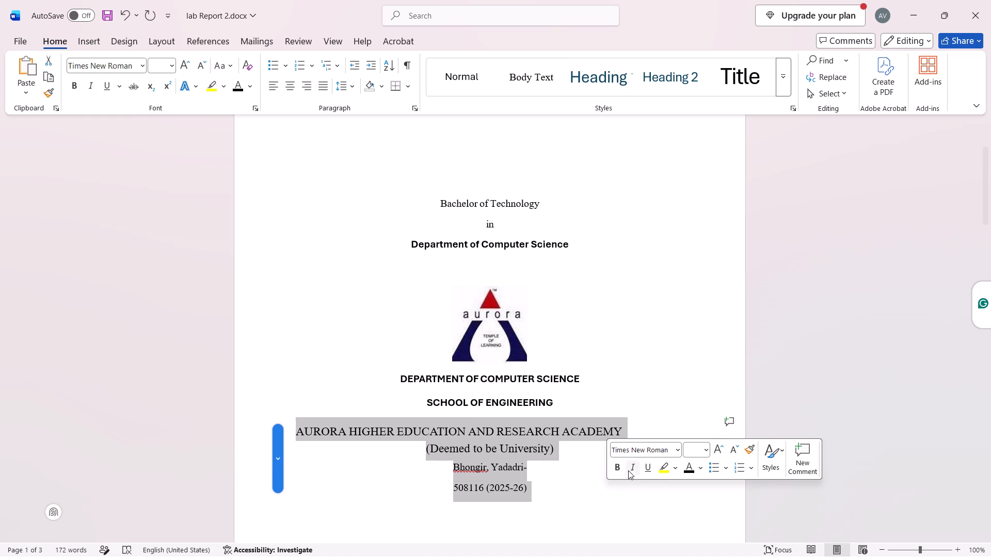
pyautogui.click(620, 470)
pyautogui.click(518, 461)
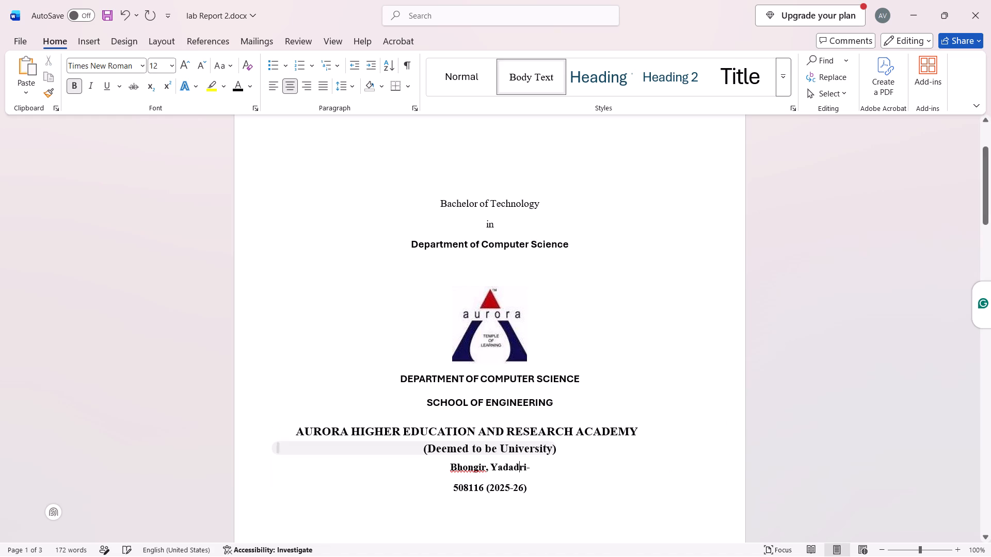
# Shift the academy name line toward the centre of the cover page with 12 leading spaces.
pyautogui.click(296, 428)
pyautogui.press('space')
pyautogui.press('space')
pyautogui.press('space')
pyautogui.press('space')
pyautogui.press('space')
pyautogui.press('space')
pyautogui.press('space')
pyautogui.press('space')
pyautogui.press('space')
pyautogui.press('space')
pyautogui.press('space')
pyautogui.press('space')
pyautogui.press('space')
pyautogui.press('space')
pyautogui.press('space')
pyautogui.press('space')
pyautogui.press('space')
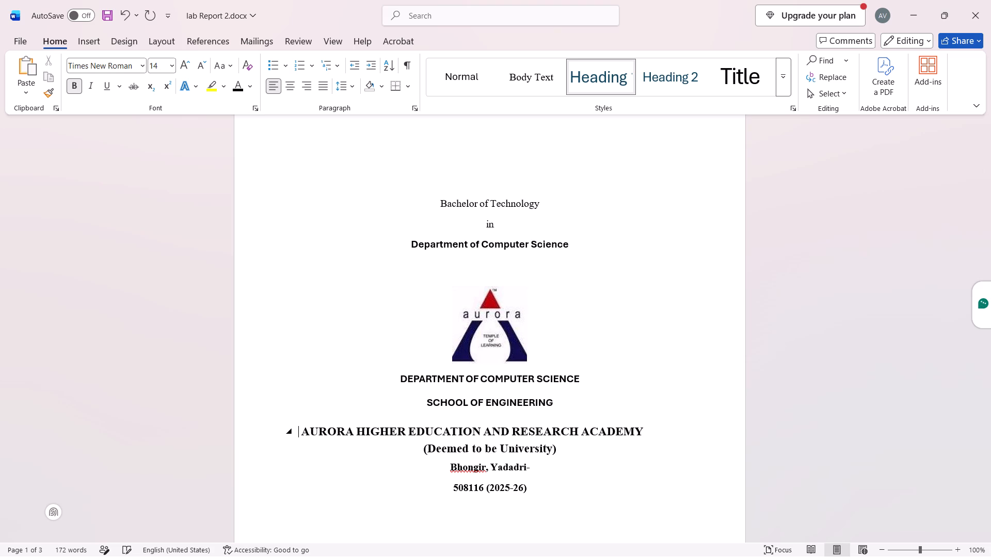
pyautogui.press('BackSpace')
pyautogui.press('BackSpace')
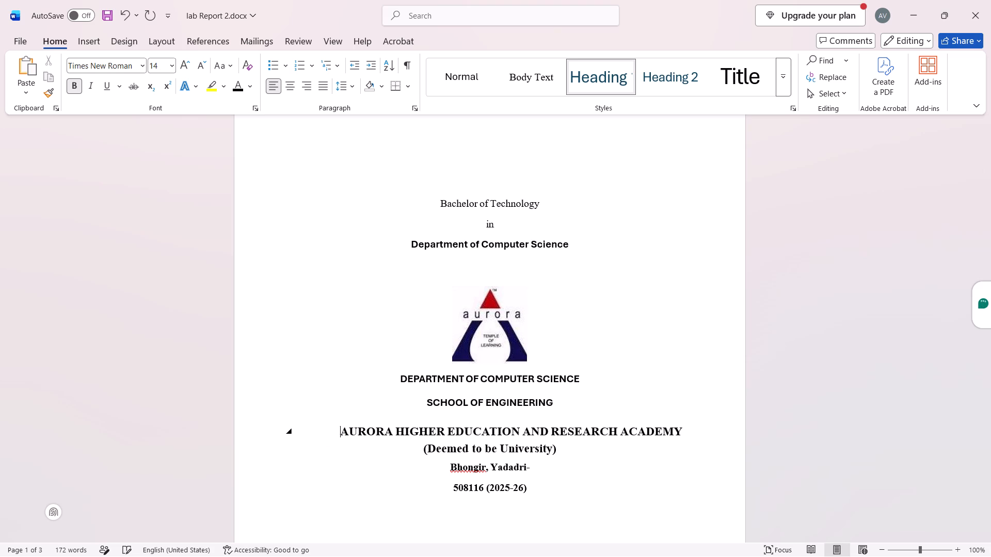
pyautogui.press('BackSpace')
pyautogui.press('BackSpace')
pyautogui.press('BackSpace')
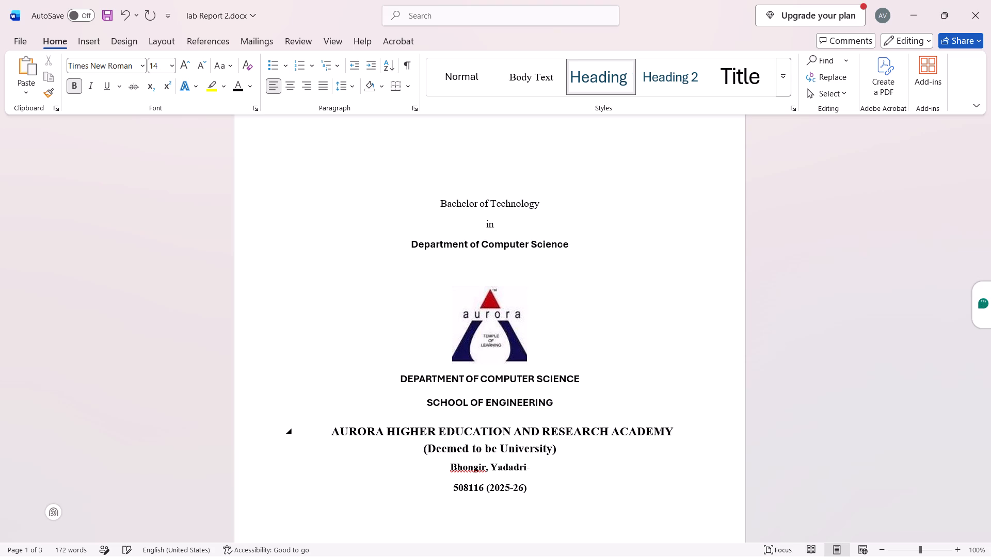
# Copy the certificate statement, date, place and faculty signature block from the certificate page of ADS Lab Report-1.docx.
pyautogui.scroll(-1, 550, 252)
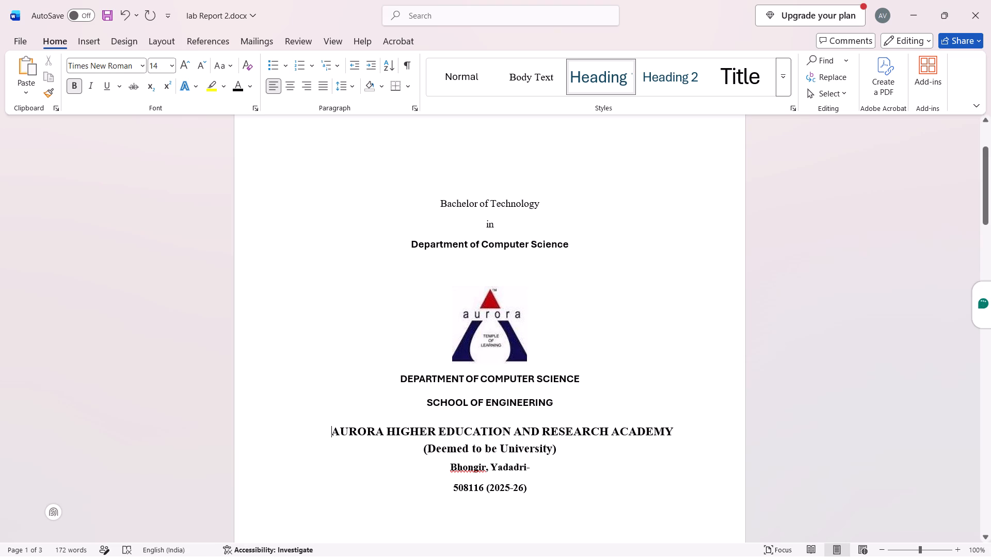
pyautogui.scroll(-4, 550, 252)
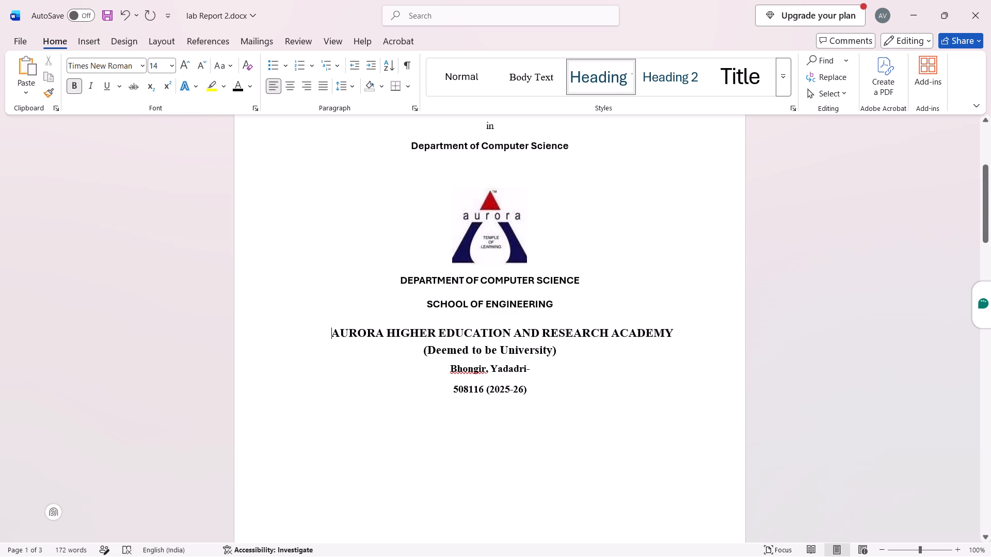
pyautogui.scroll(-8, 550, 252)
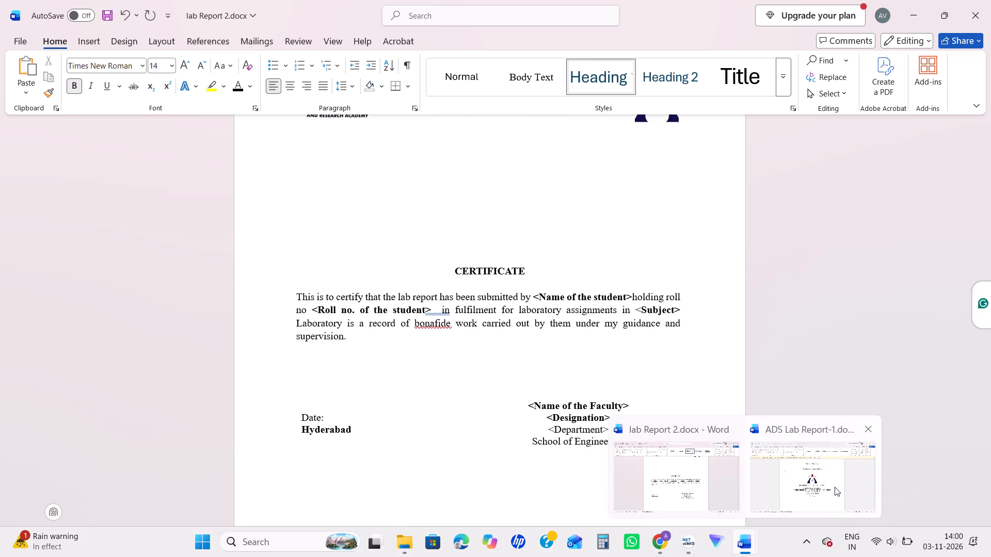
pyautogui.click(835, 487)
pyautogui.scroll(-11, 543, 314)
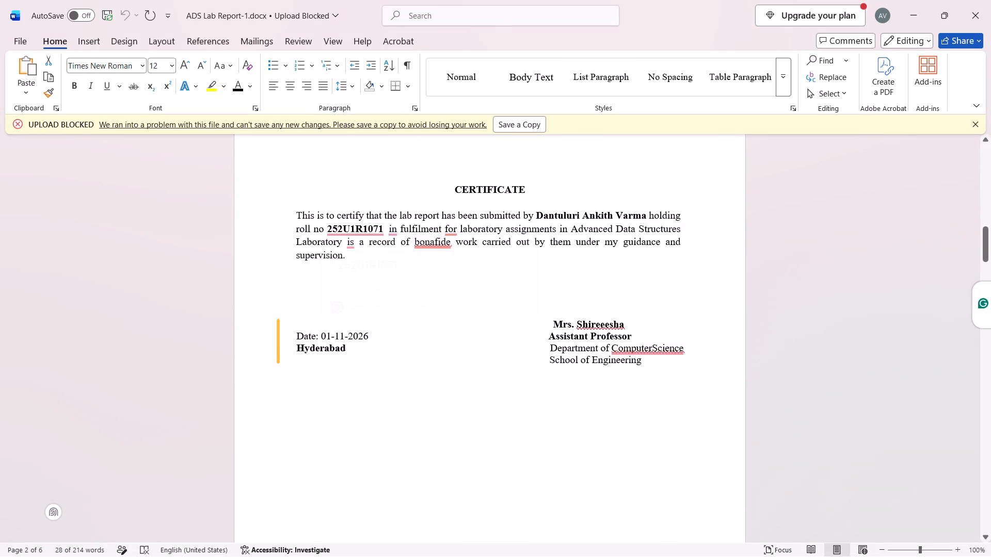
pyautogui.moveTo(292, 211); pyautogui.dragTo(657, 360)
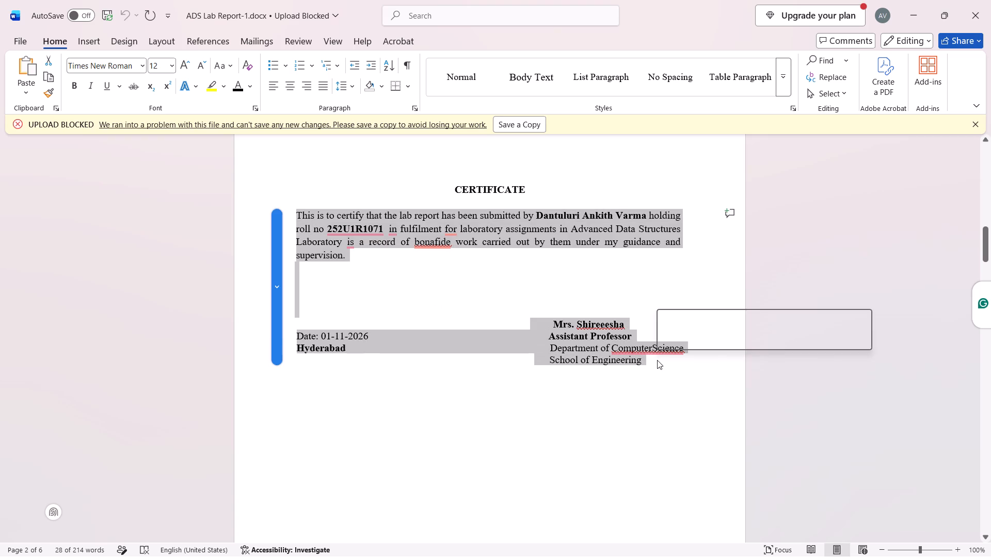
pyautogui.hotkey('ctrl', 'c')
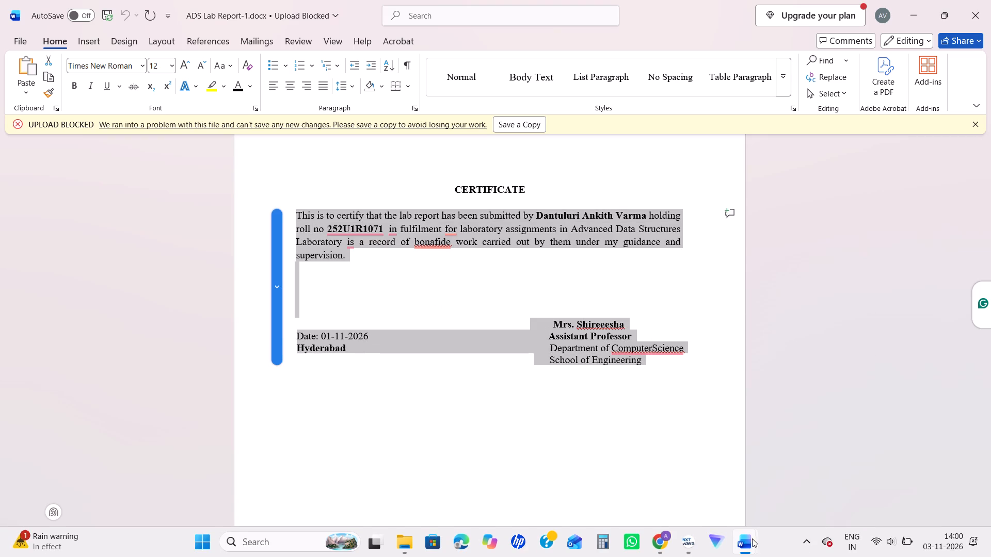
# Switch to lab Report 2.docx and replace its certificate statement and signature placeholders with the copied certificate content.
pyautogui.click(717, 496)
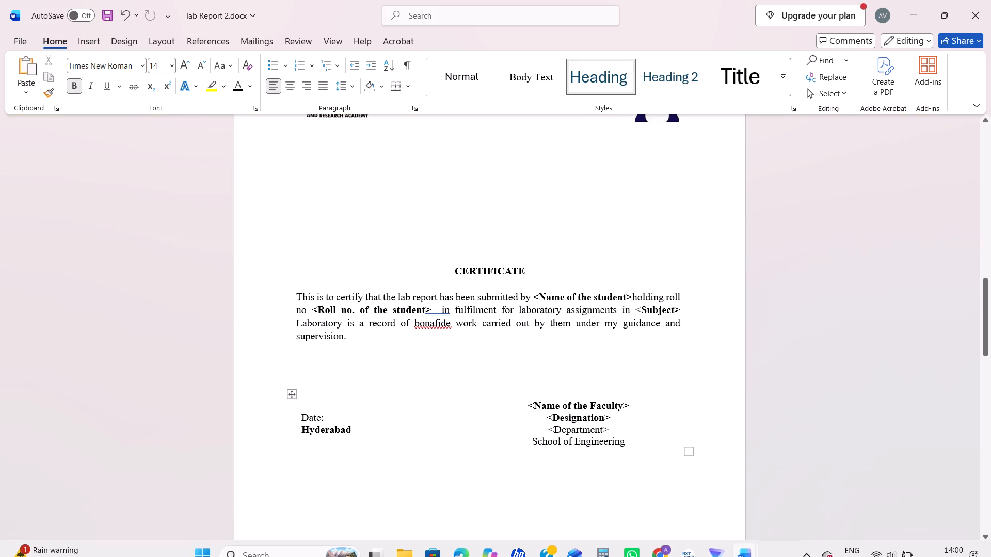
pyautogui.moveTo(297, 297); pyautogui.dragTo(517, 379)
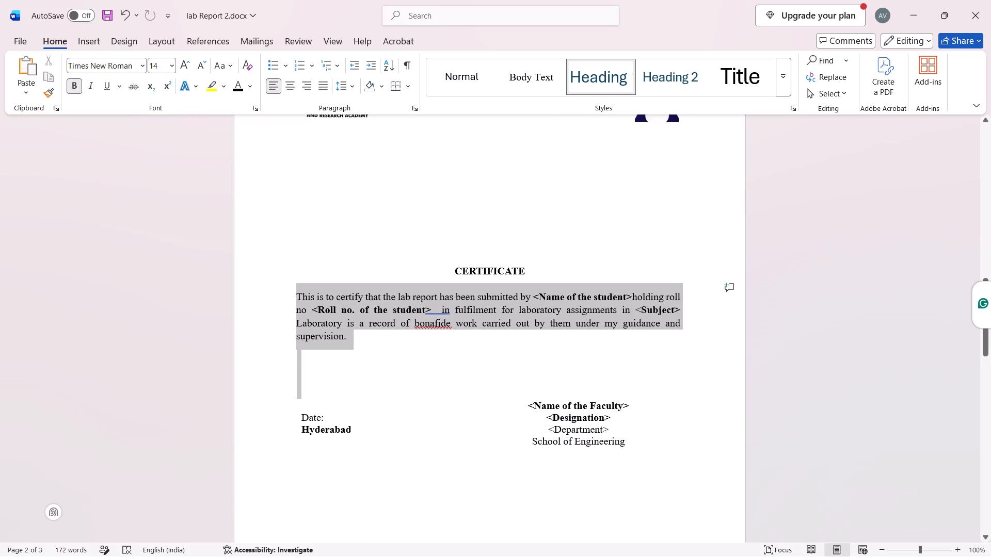
pyautogui.moveTo(517, 379); pyautogui.dragTo(618, 432)
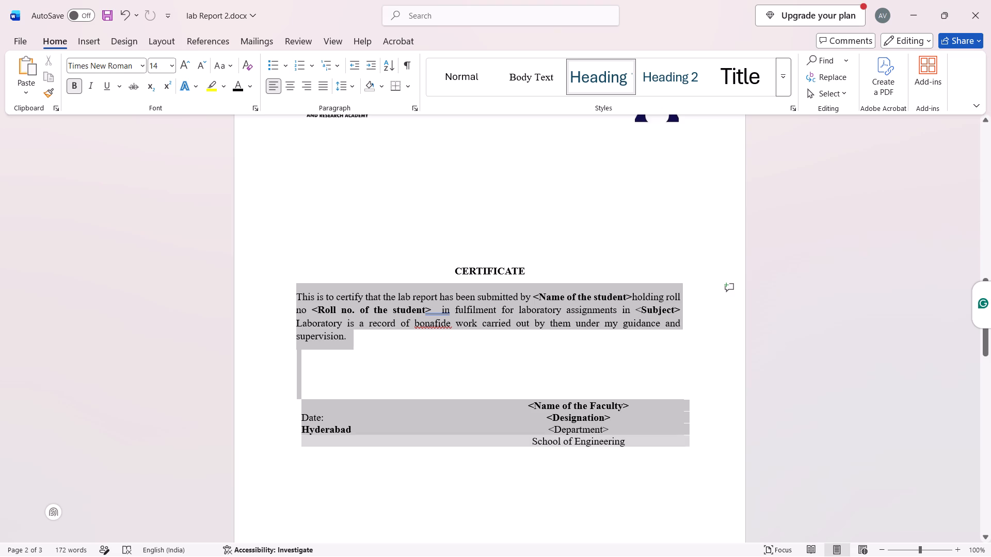
pyautogui.moveTo(618, 432); pyautogui.dragTo(619, 436)
pyautogui.hotkey('ctrl', 'v')
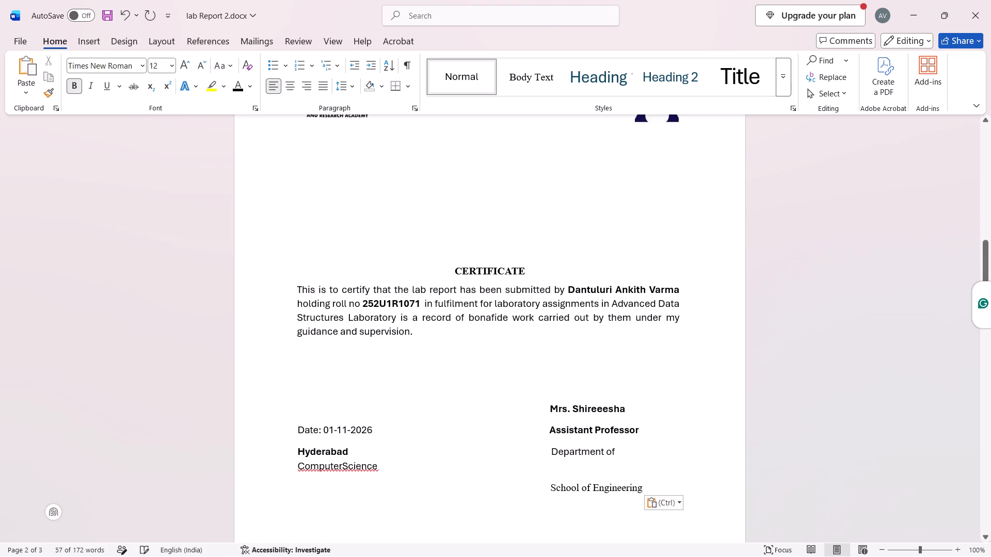
# Change the certificate date to 03-11-2026.
pyautogui.click(331, 430)
pyautogui.press('Right')
pyautogui.press('BackSpace')
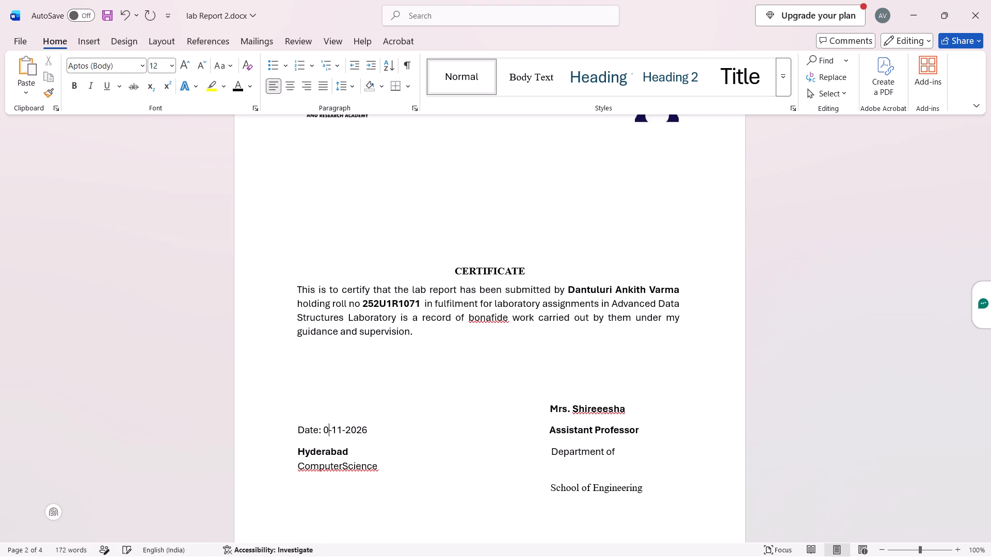
pyautogui.press('3')
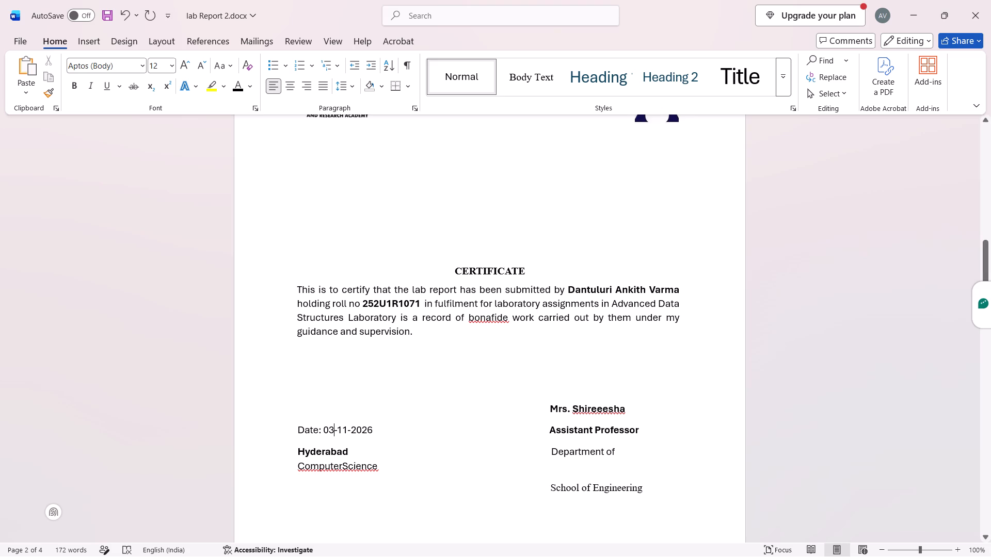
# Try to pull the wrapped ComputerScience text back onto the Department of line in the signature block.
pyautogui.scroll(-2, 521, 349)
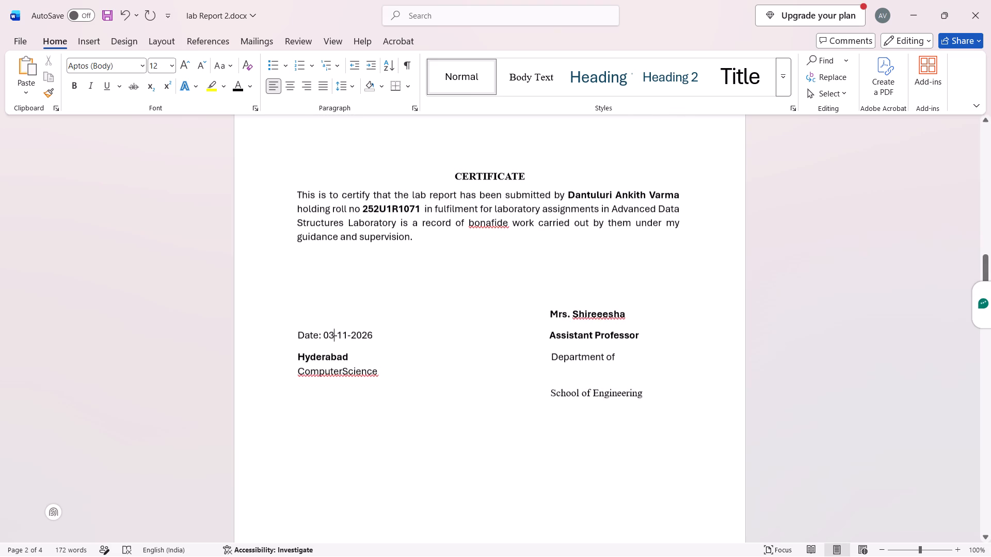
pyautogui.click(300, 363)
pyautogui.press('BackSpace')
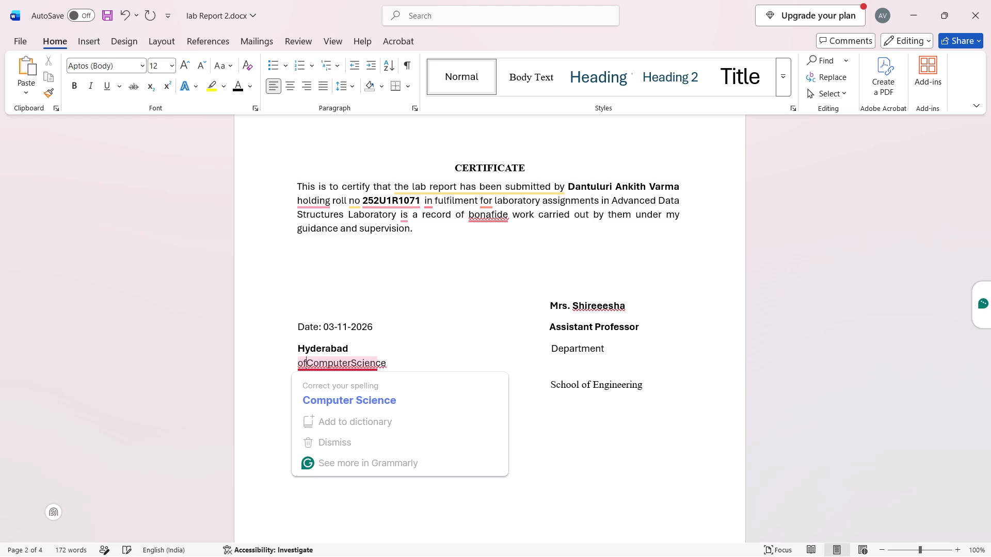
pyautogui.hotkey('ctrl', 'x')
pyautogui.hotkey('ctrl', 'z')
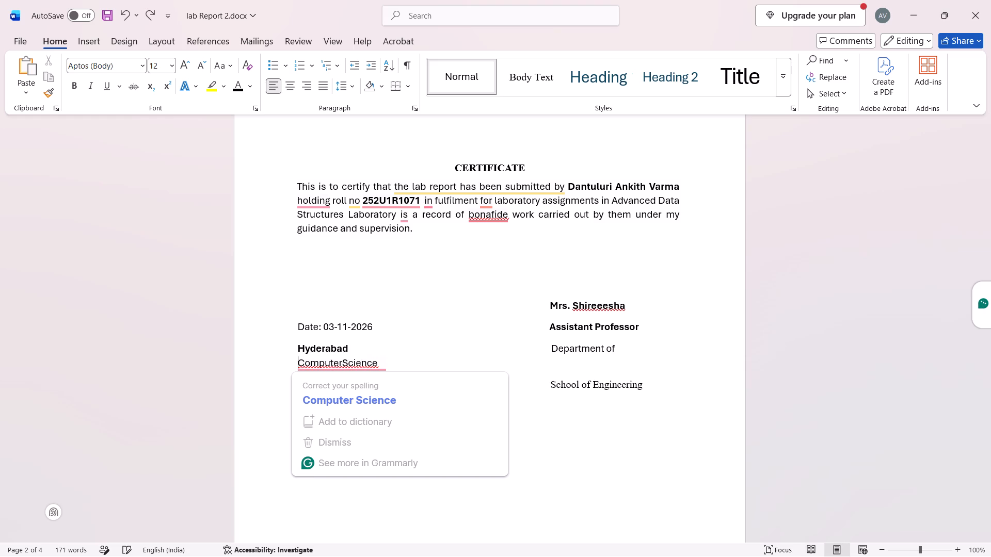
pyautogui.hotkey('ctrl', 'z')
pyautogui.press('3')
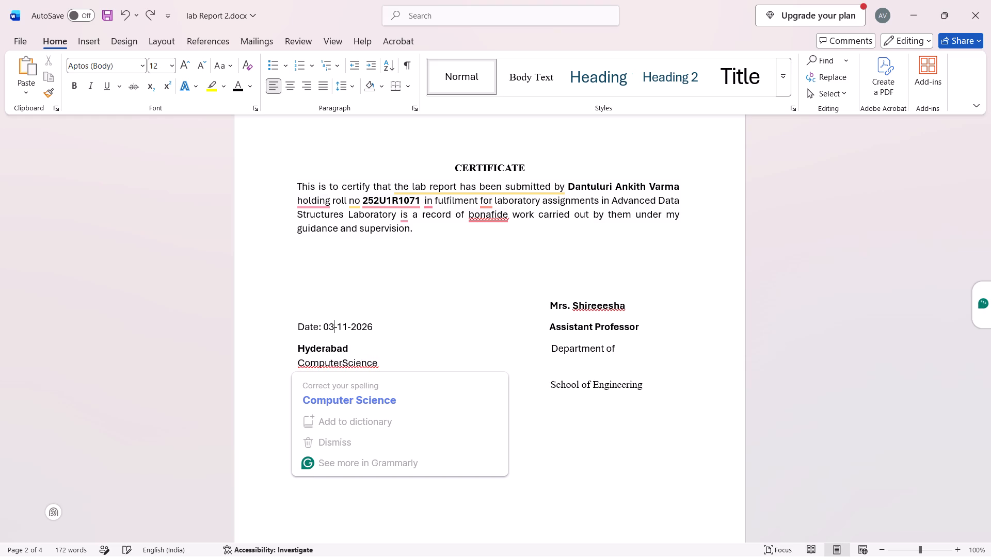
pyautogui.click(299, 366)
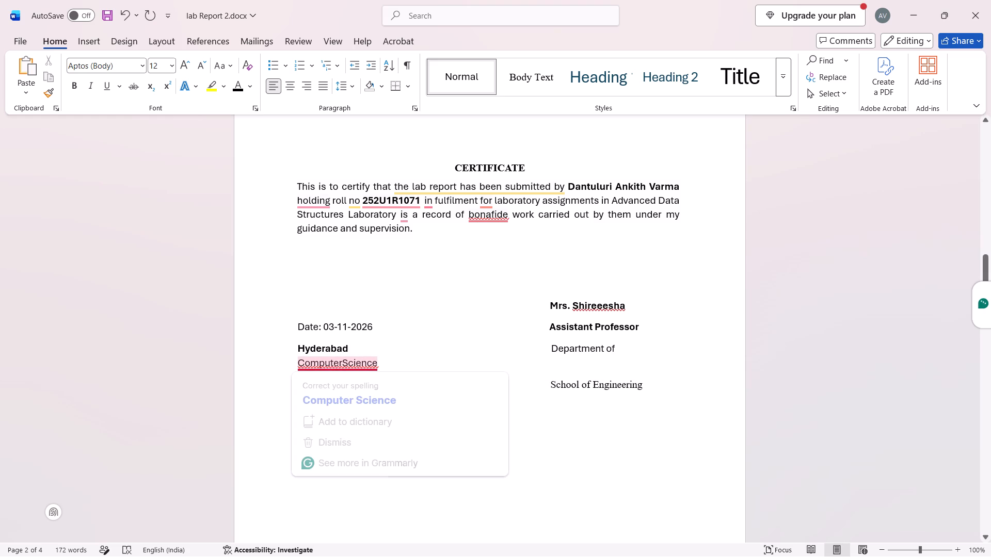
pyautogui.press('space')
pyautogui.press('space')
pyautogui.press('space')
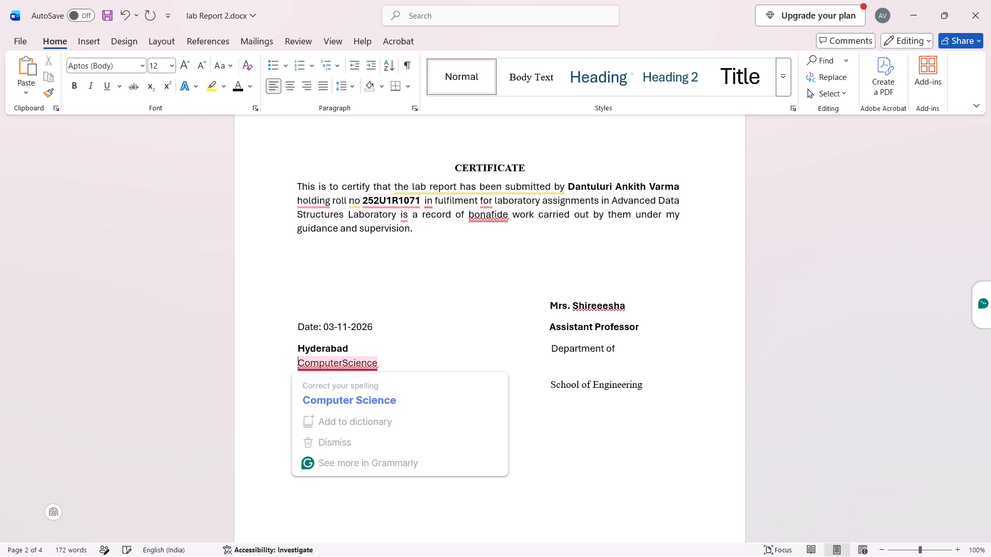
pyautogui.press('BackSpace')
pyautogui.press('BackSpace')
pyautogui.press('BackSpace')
# Join ComputerScience directly to Department on one line of the signature block and remove the tab before it.
pyautogui.press('BackSpace')
pyautogui.press('BackSpace')
pyautogui.press('BackSpace')
pyautogui.press('BackSpace')
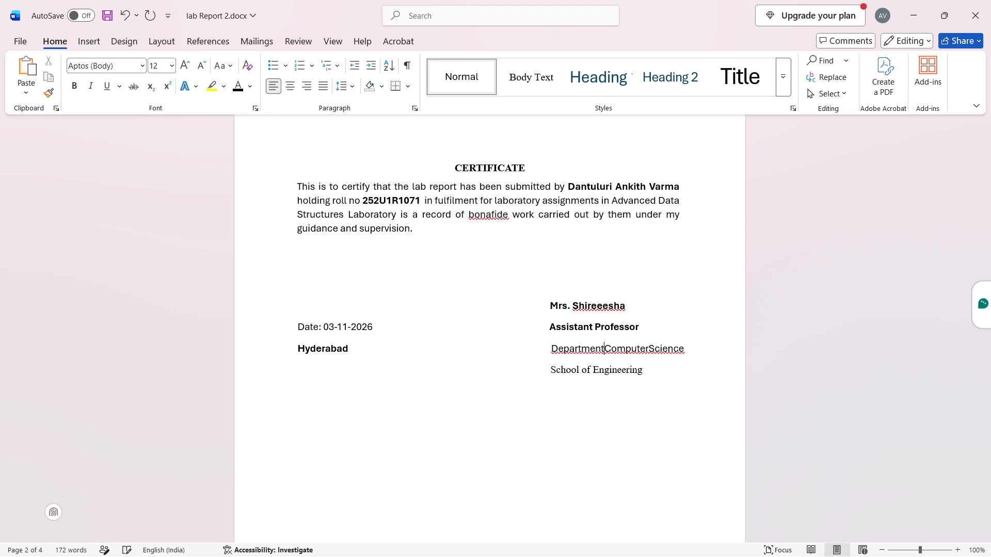
pyautogui.press('space')
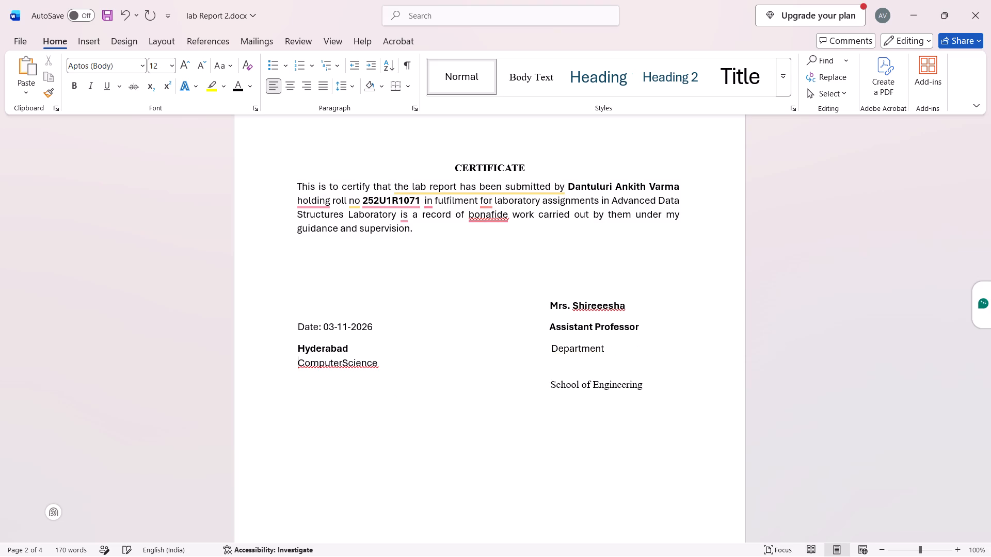
pyautogui.press('BackSpace')
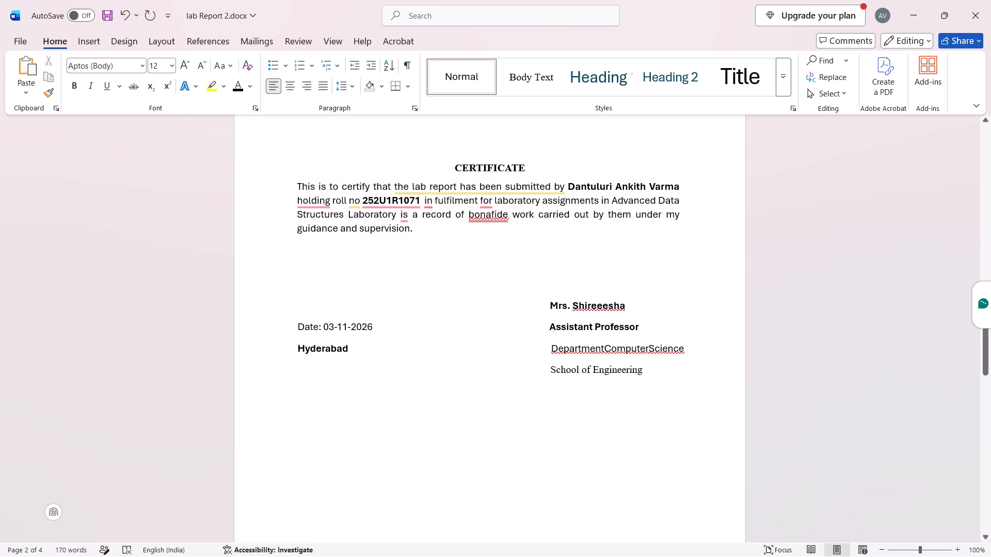
pyautogui.click(546, 353)
pyautogui.press('BackSpace')
pyautogui.press('space')
pyautogui.press('space')
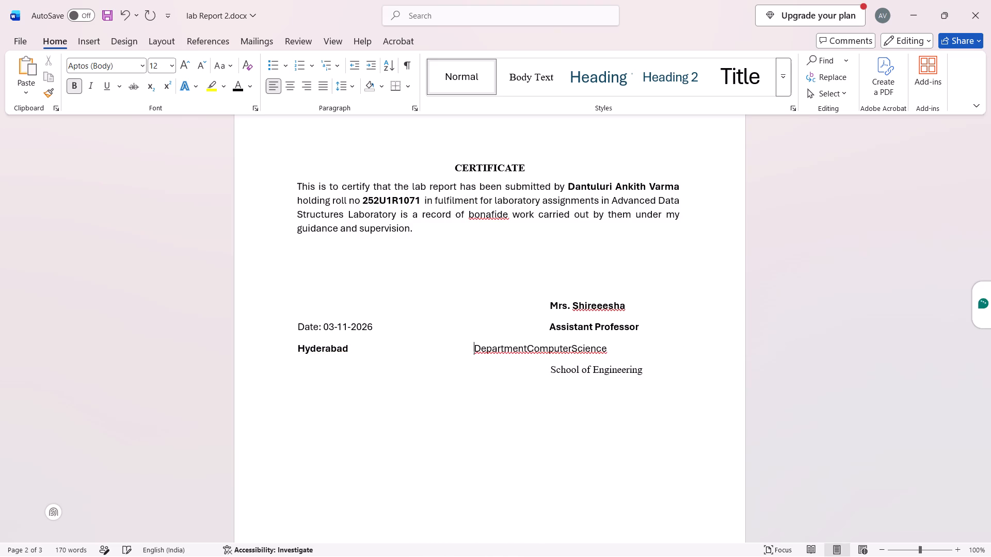
# Correct the joined department line's wording and spacing to read Department of Computer Science.
pyautogui.click(526, 347)
pyautogui.press('space')
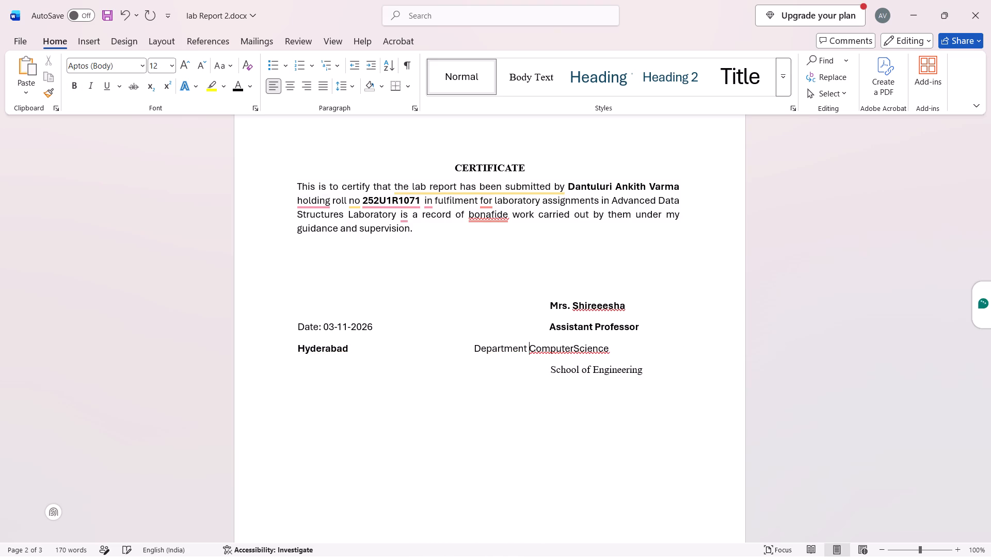
pyautogui.write('of')
pyautogui.press('space')
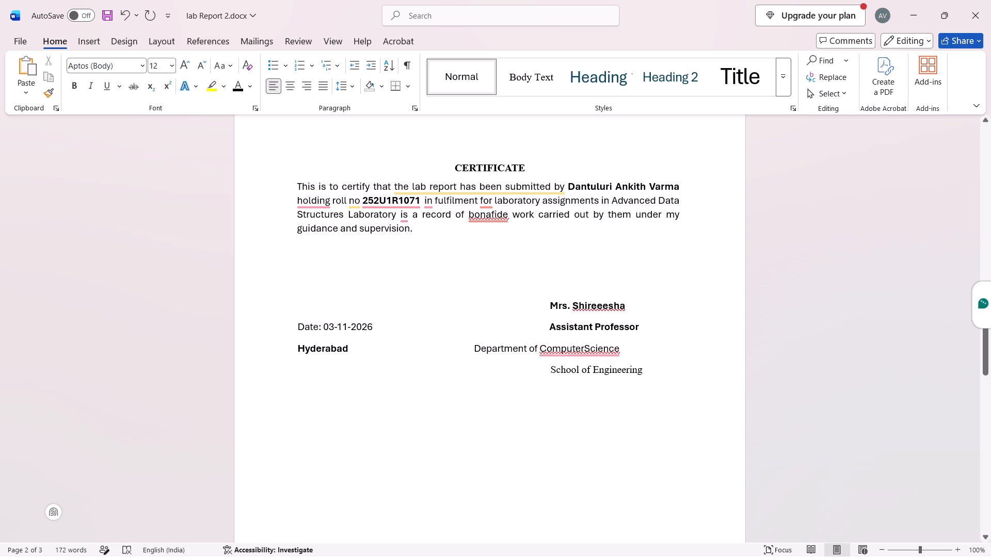
pyautogui.click(586, 352)
pyautogui.press('space')
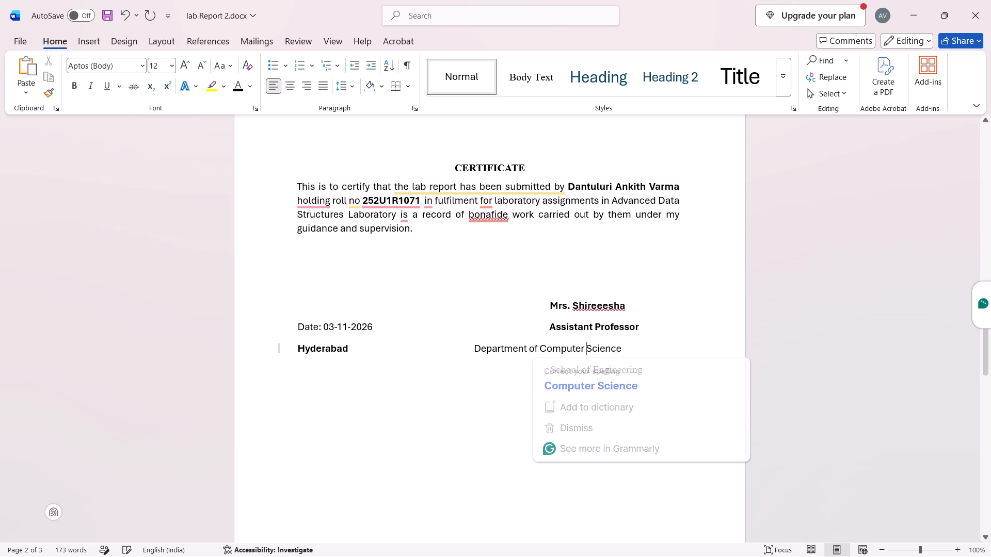
# Shift the Department of Computer Science line beneath Assistant Professor with 25 leading spaces.
pyautogui.click(476, 348)
pyautogui.press('space')
pyautogui.press('space')
pyautogui.press('space')
pyautogui.press('space')
pyautogui.press('space')
pyautogui.press('space')
pyautogui.press('space')
pyautogui.press('space')
pyautogui.press('space')
pyautogui.press('space')
pyautogui.press('space')
pyautogui.press('space')
pyautogui.press('space')
pyautogui.press('space')
pyautogui.press('space')
pyautogui.press('space')
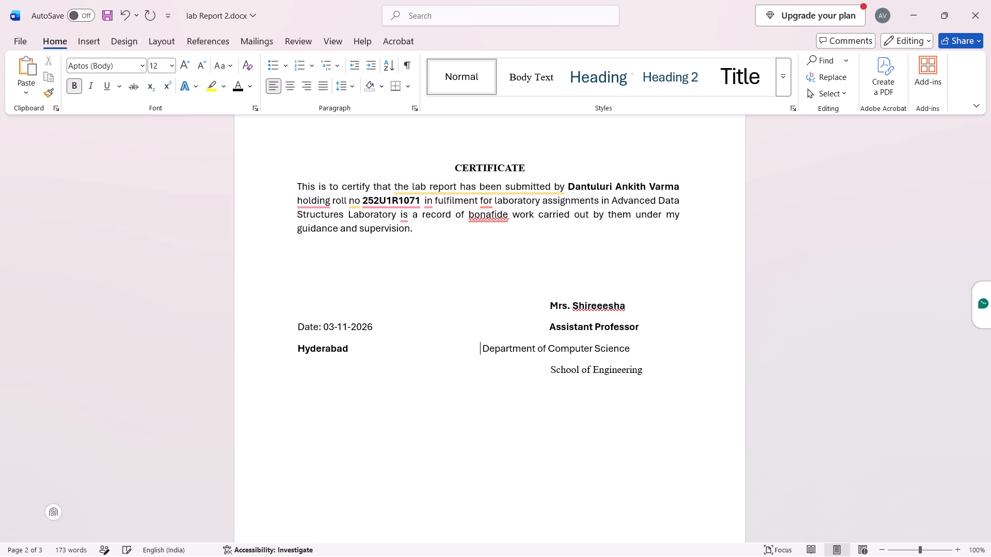
pyautogui.press('space')
pyautogui.press('space')
pyautogui.press('space')
pyautogui.press('space')
pyautogui.press('space')
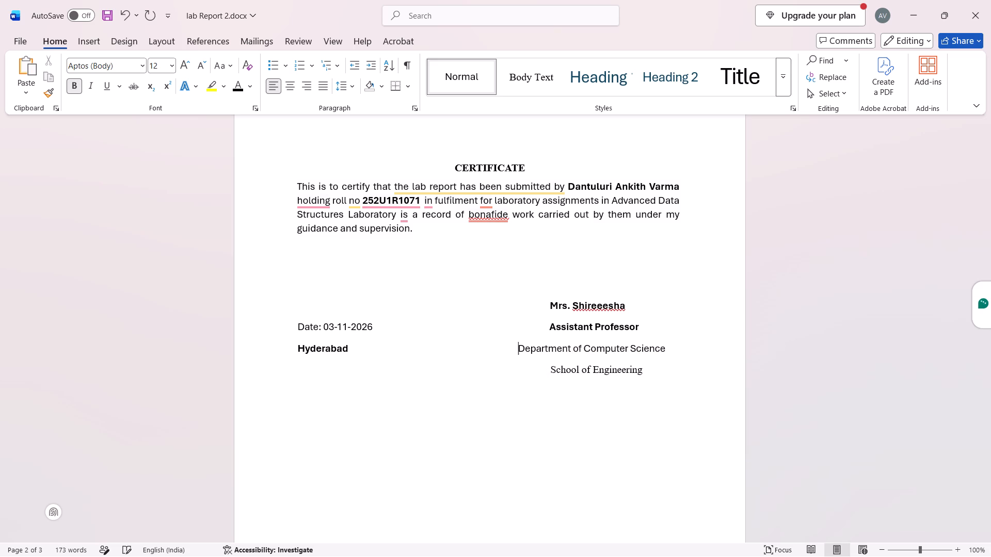
pyautogui.press('space')
pyautogui.press('space')
pyautogui.press('space')
pyautogui.press('space')
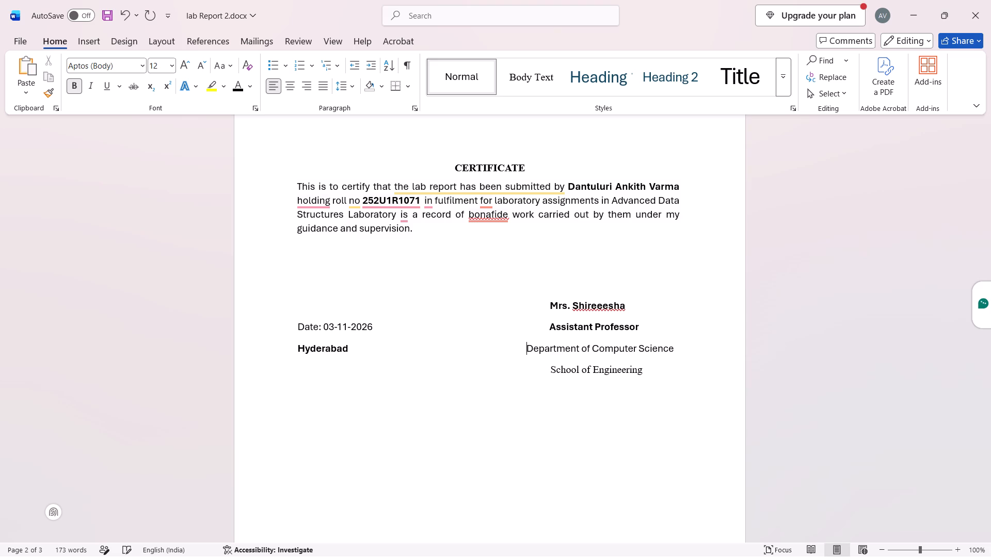
# Shift the faculty name line over Assistant Professor with three more leading spaces.
pyautogui.click(549, 304)
pyautogui.press('space')
pyautogui.press('space')
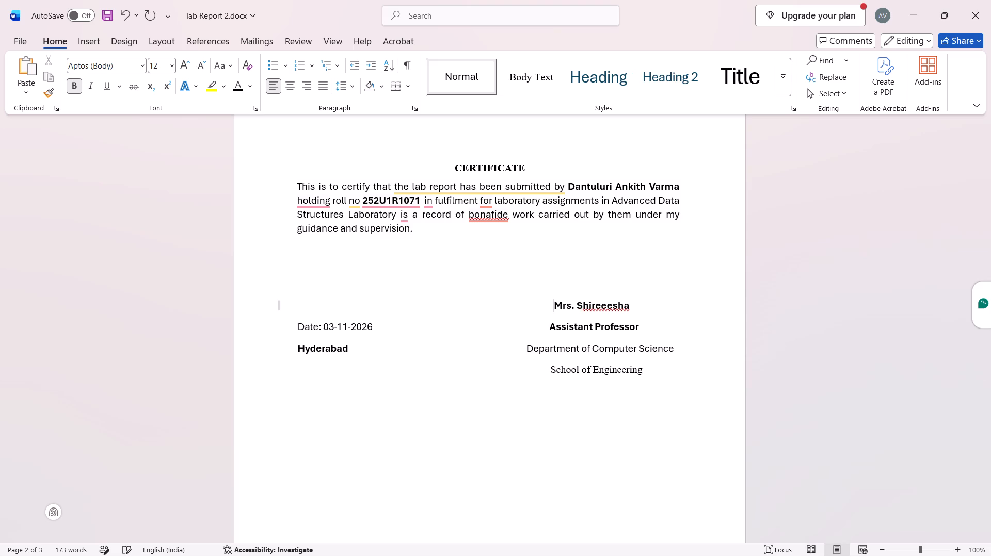
pyautogui.press('space')
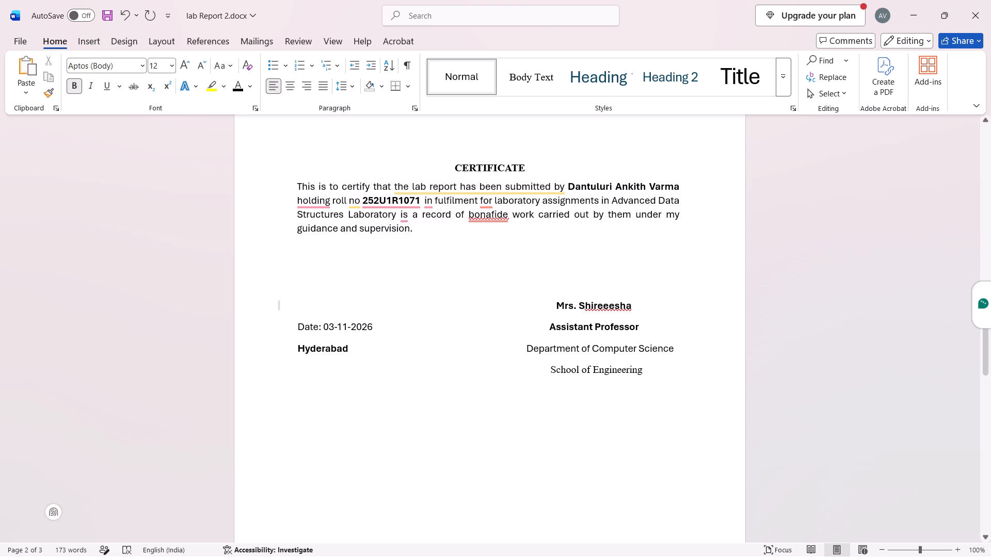
# Review the report's experiment list, switch to the NxtWave portal and resume the Design and Analysis course at Module II: Linked Lists.
pyautogui.scroll(-8, 569, 315)
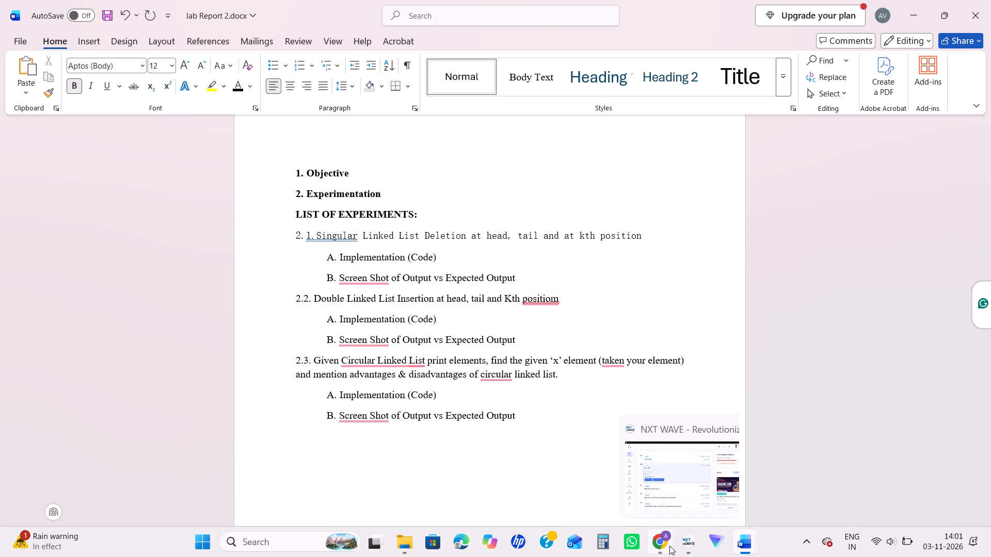
pyautogui.click(701, 549)
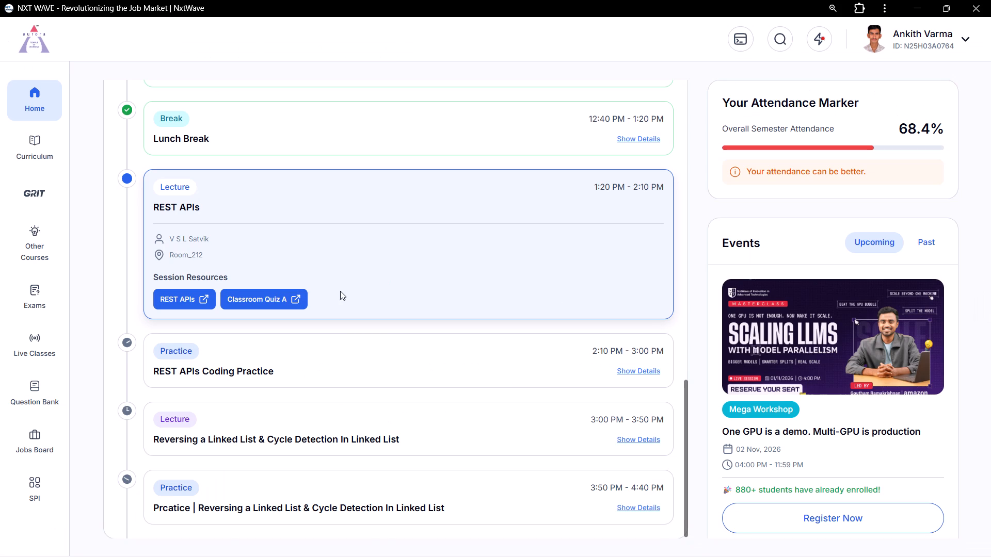
pyautogui.scroll(3, 340, 291)
pyautogui.scroll(-7, 340, 291)
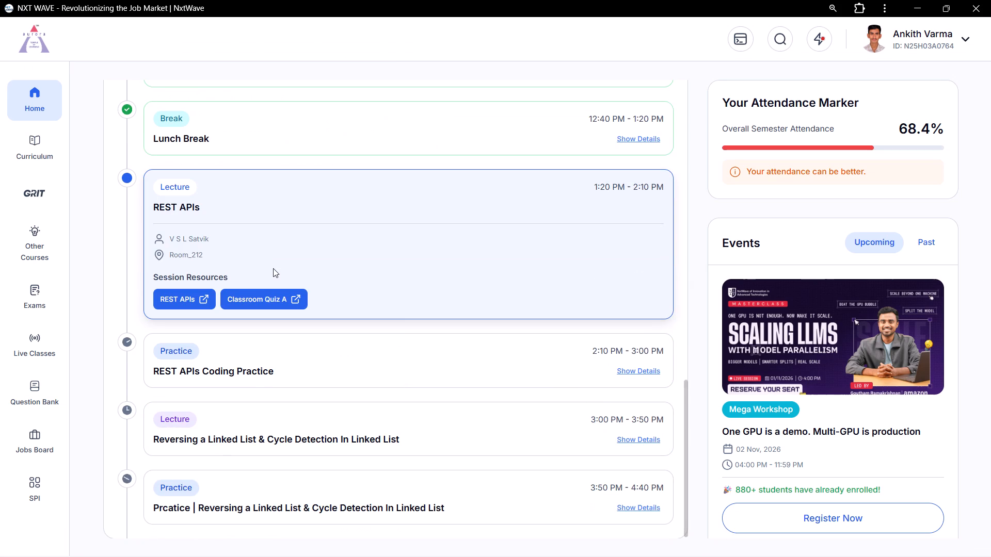
pyautogui.scroll(9, 273, 268)
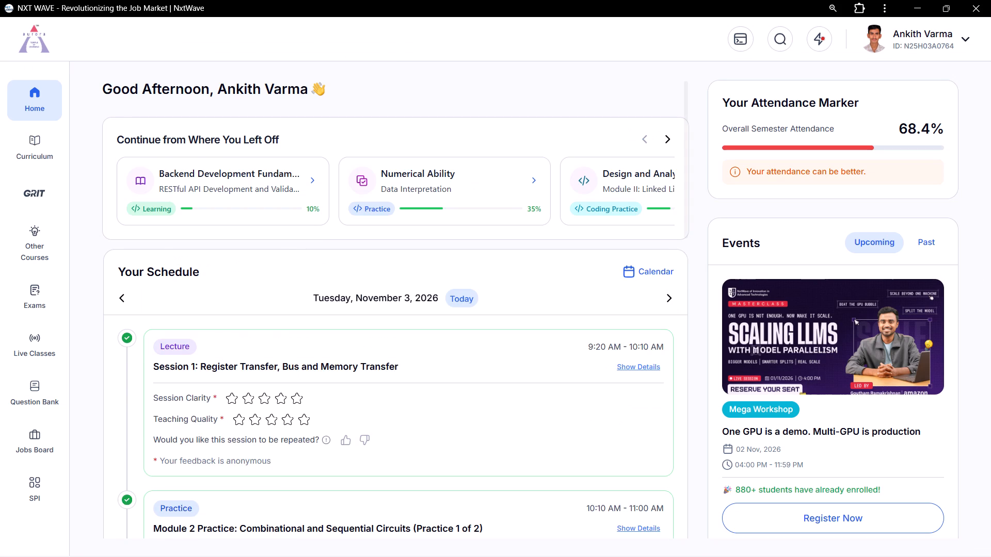
pyautogui.click(613, 201)
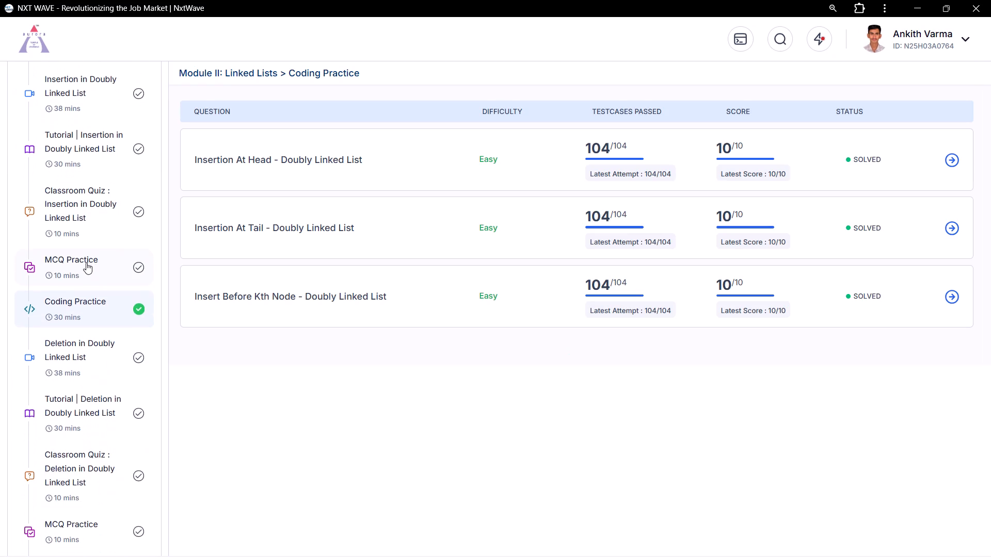
# Find the Coding Practice set for Deletion in Linked List and open the Delete Head of the Linked List problem.
pyautogui.scroll(13, 86, 263)
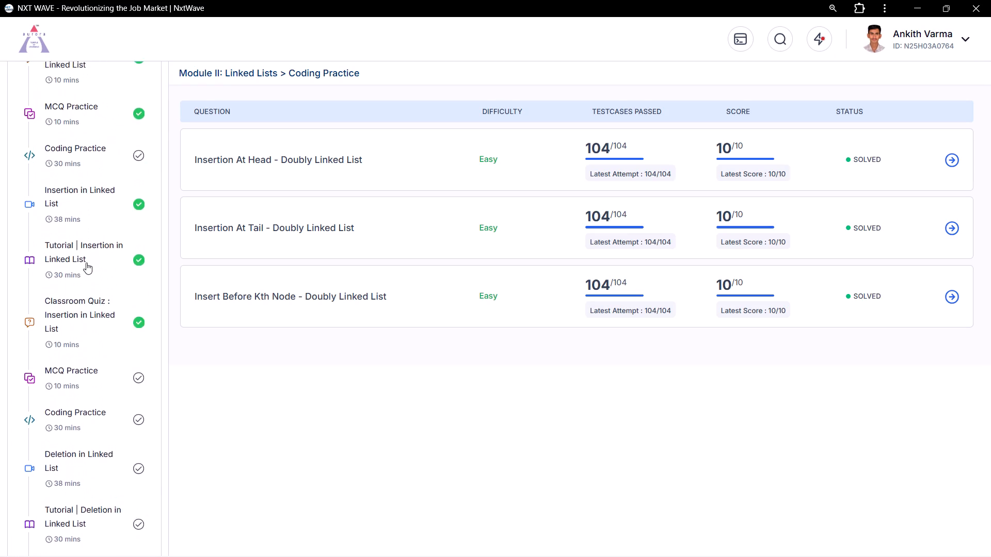
pyautogui.scroll(5, 86, 263)
pyautogui.scroll(-4, 86, 263)
pyautogui.click(99, 246)
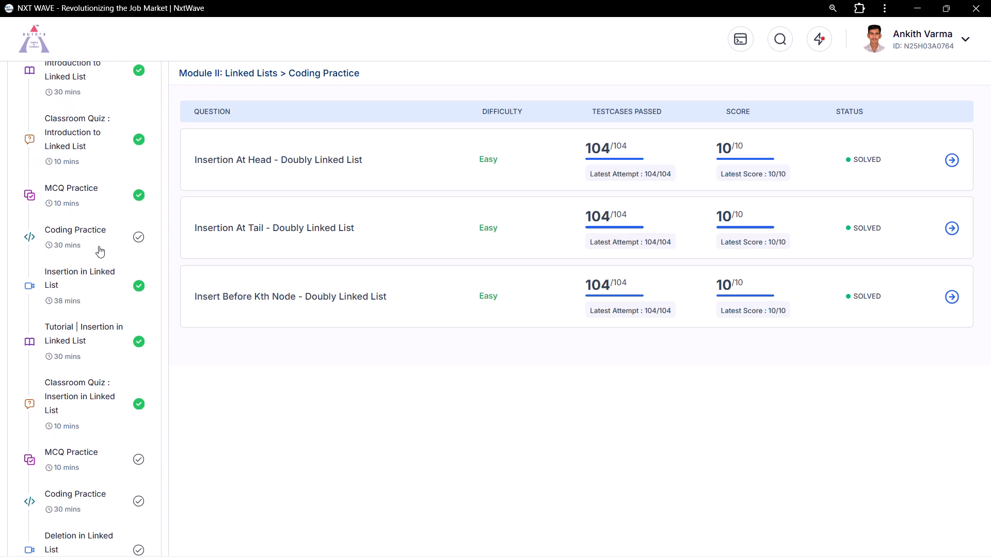
pyautogui.click(105, 506)
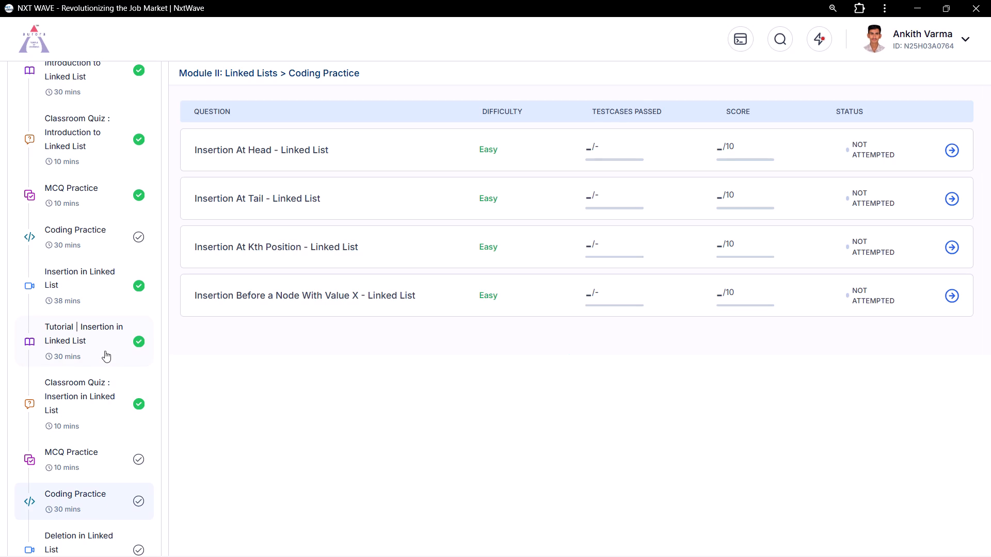
pyautogui.scroll(-4, 105, 350)
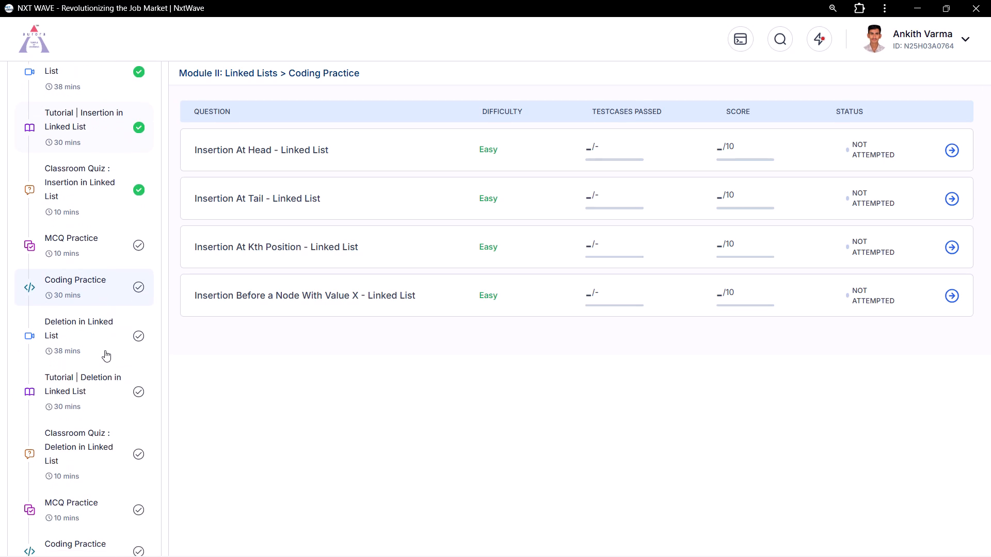
pyautogui.scroll(-4, 105, 350)
pyautogui.click(105, 350)
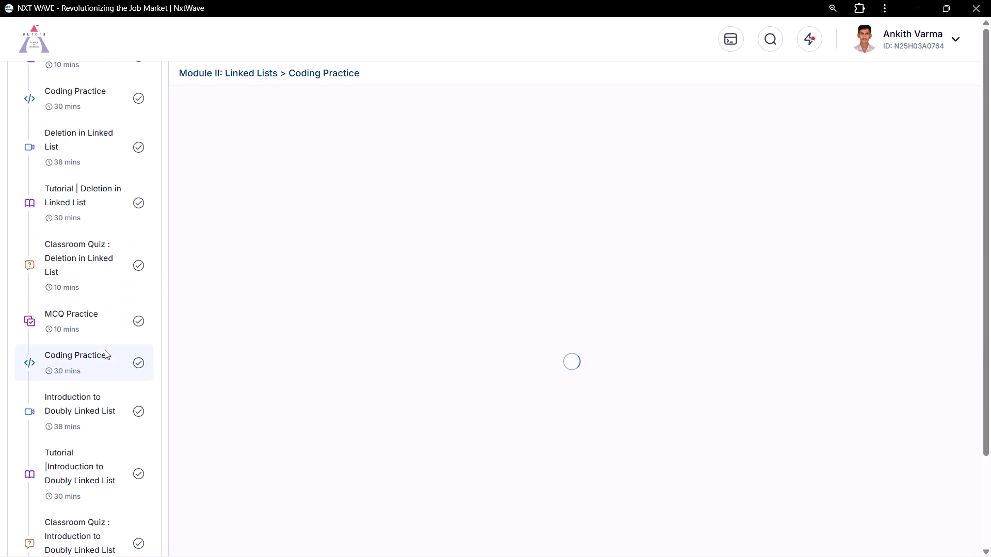
pyautogui.click(547, 140)
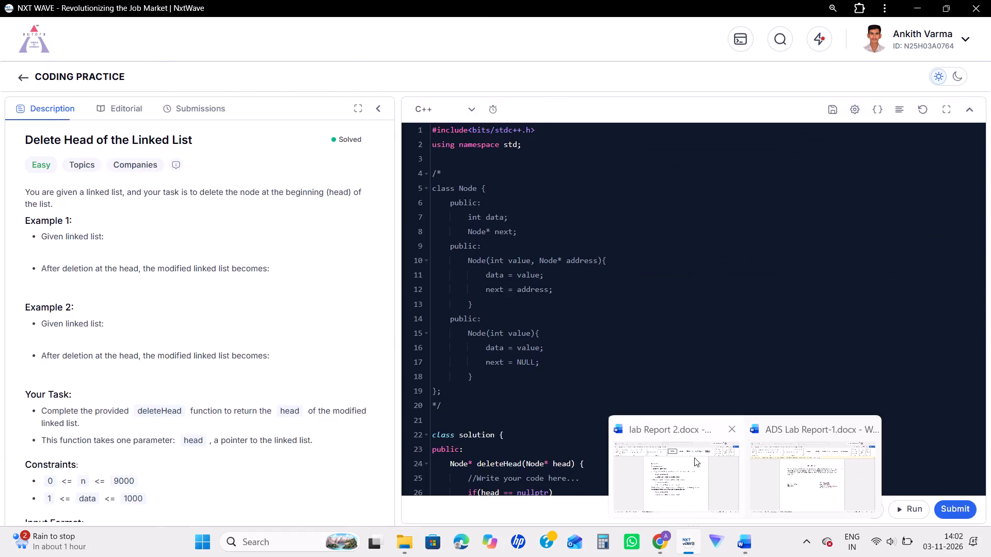
# Close the ADS Lab Report-1 document, check the experiment list in lab Report 2, and return to the NxtWave portal.
pyautogui.click(867, 436)
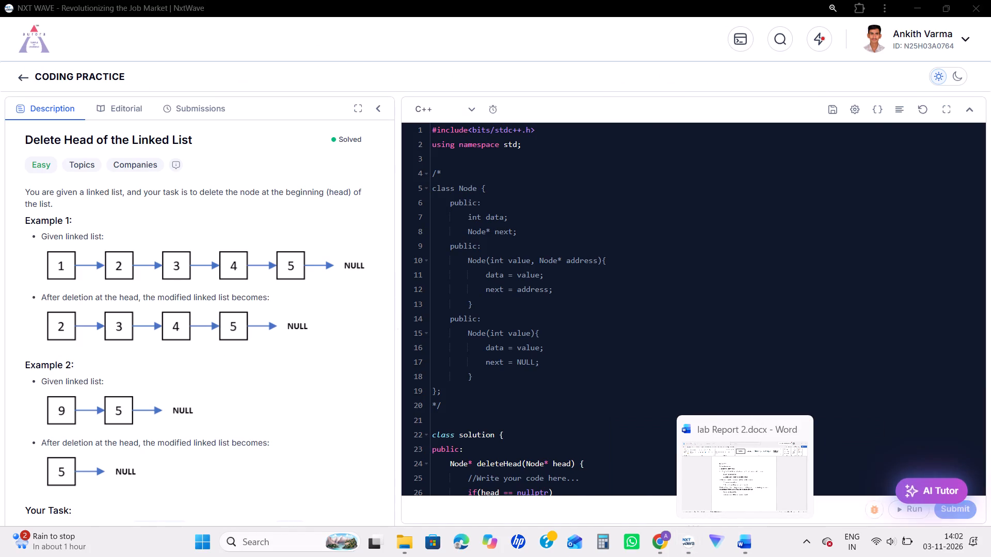
pyautogui.click(774, 452)
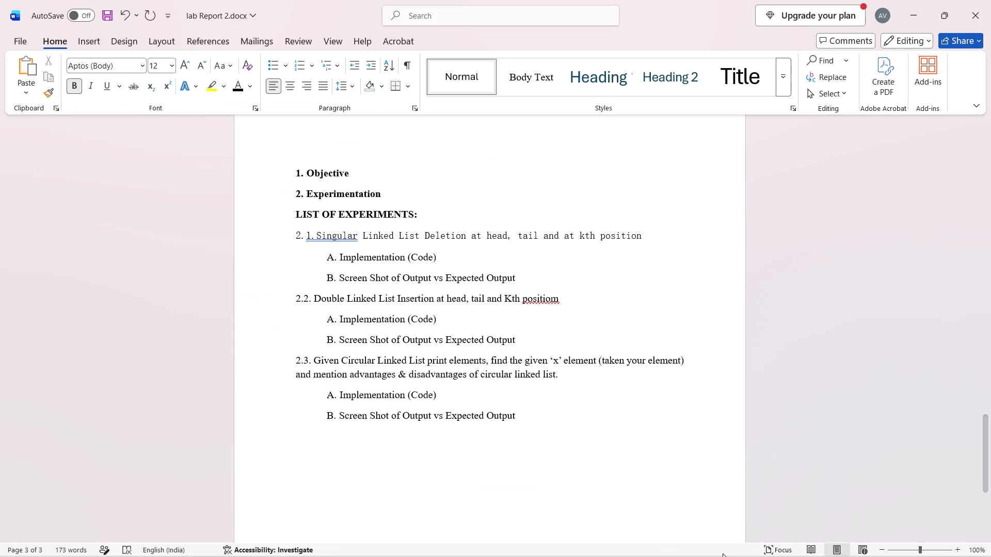
pyautogui.click(685, 541)
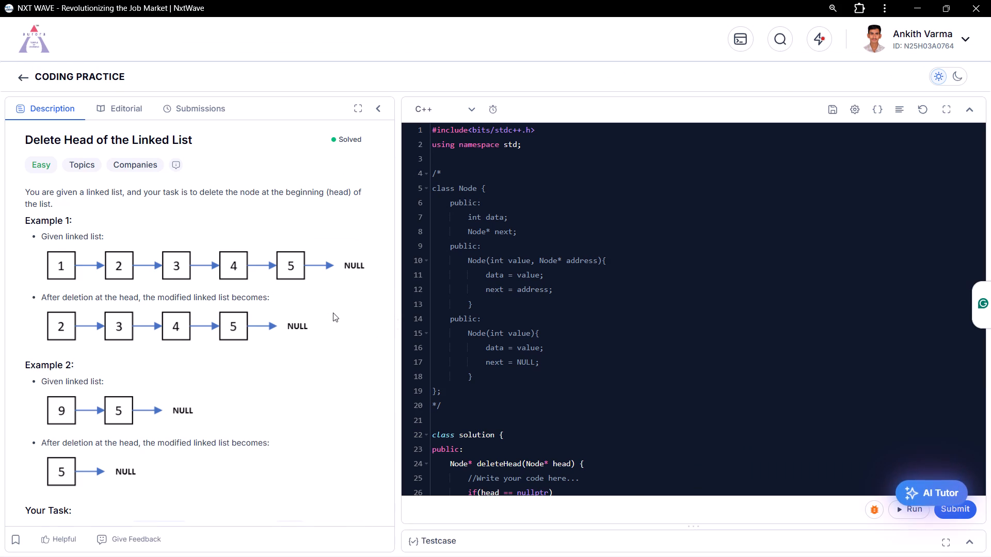
# Capture a screenshot of the Delete Head of the Linked List description beside its complete deleteHead solution code.
pyautogui.scroll(-4, 577, 270)
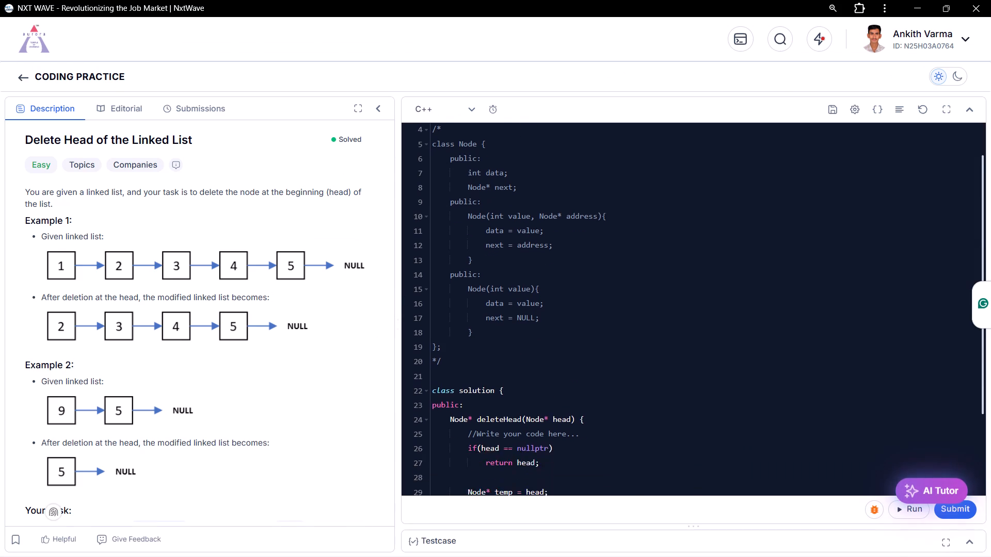
pyautogui.scroll(-6, 577, 270)
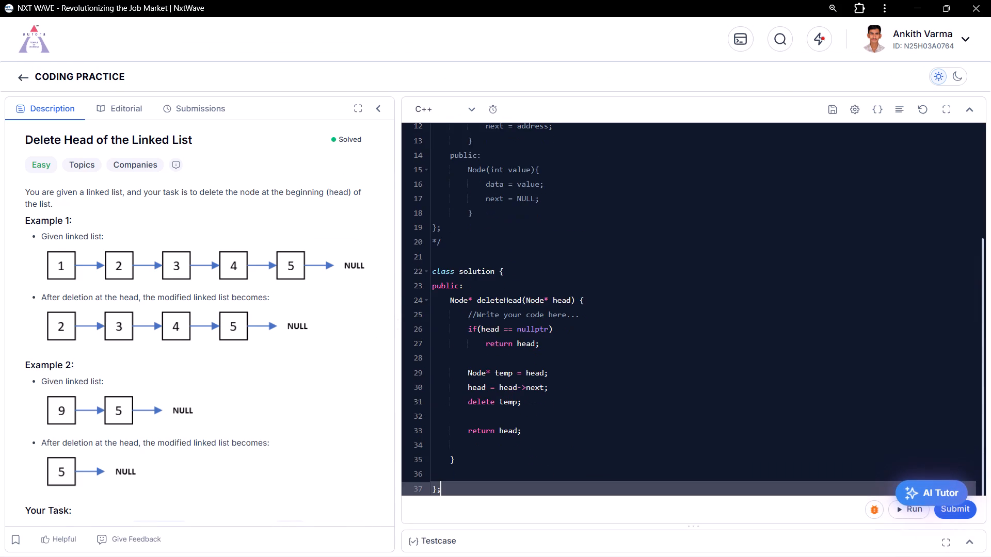
pyautogui.scroll(4, 577, 270)
pyautogui.scroll(-7, 577, 270)
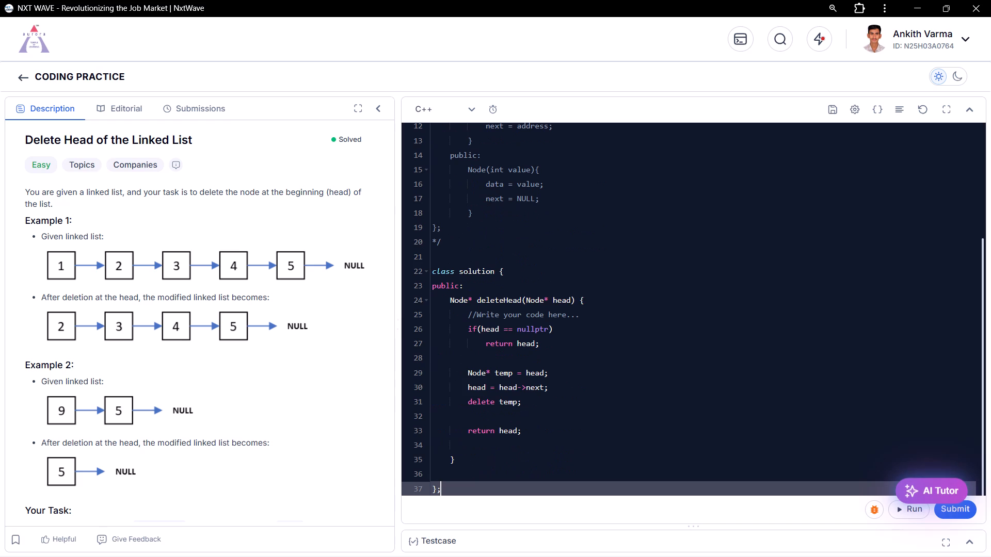
pyautogui.press('Print')
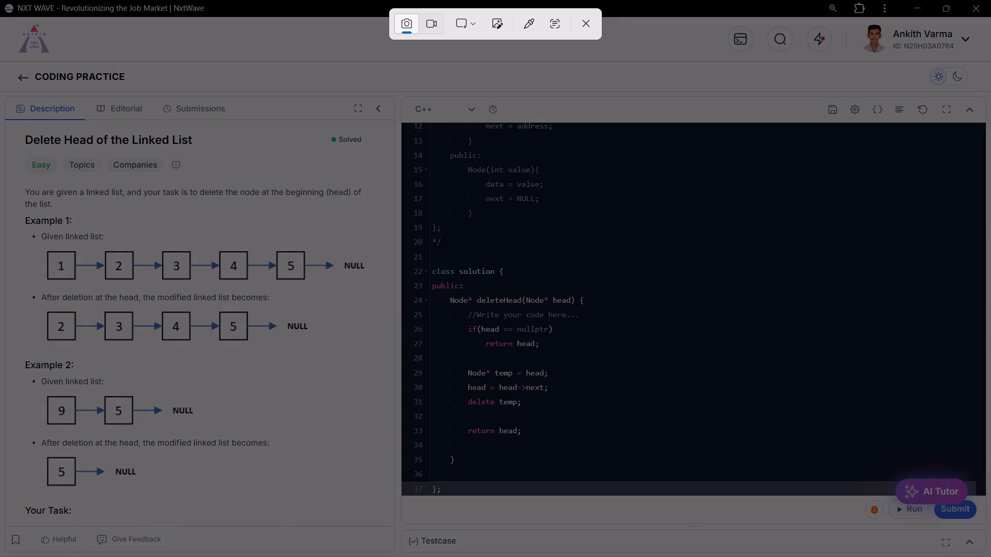
pyautogui.moveTo(0, 59); pyautogui.dragTo(959, 522)
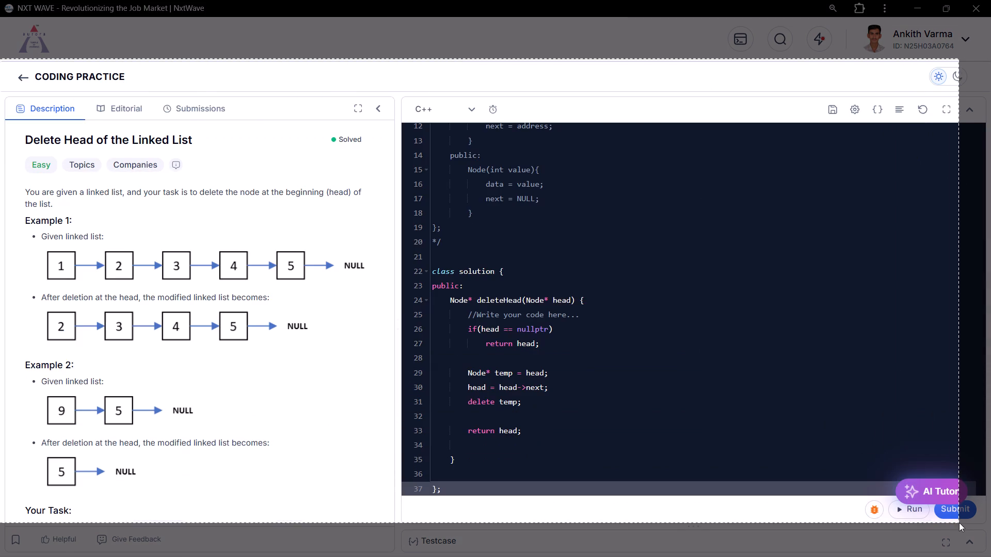
pyautogui.moveTo(959, 522); pyautogui.dragTo(990, 526)
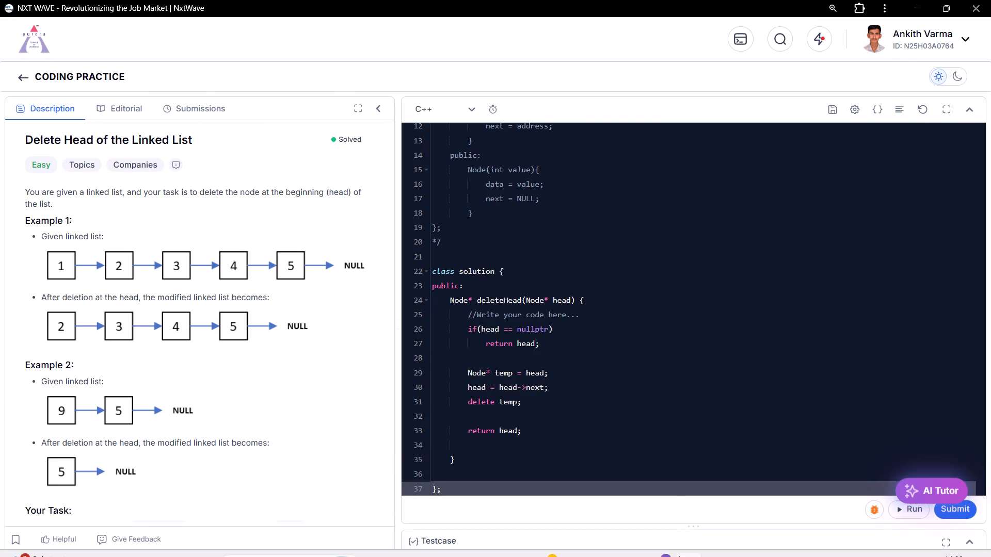
# In lab Report 2, replace the Implementation and Screen Shot lines under experiment 2.1 with the captured Delete Head screenshot, followed by a blank line.
pyautogui.click(737, 543)
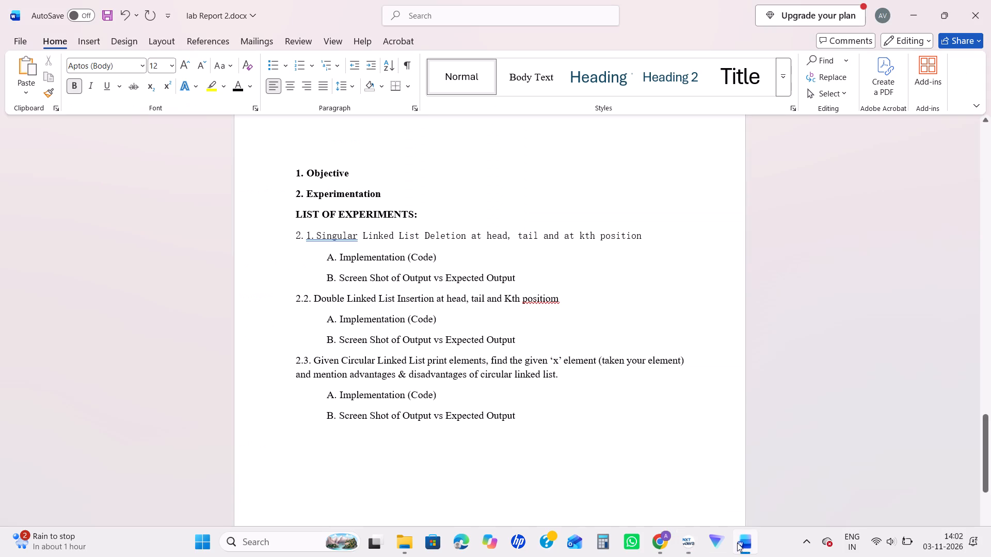
pyautogui.moveTo(339, 255); pyautogui.dragTo(516, 280)
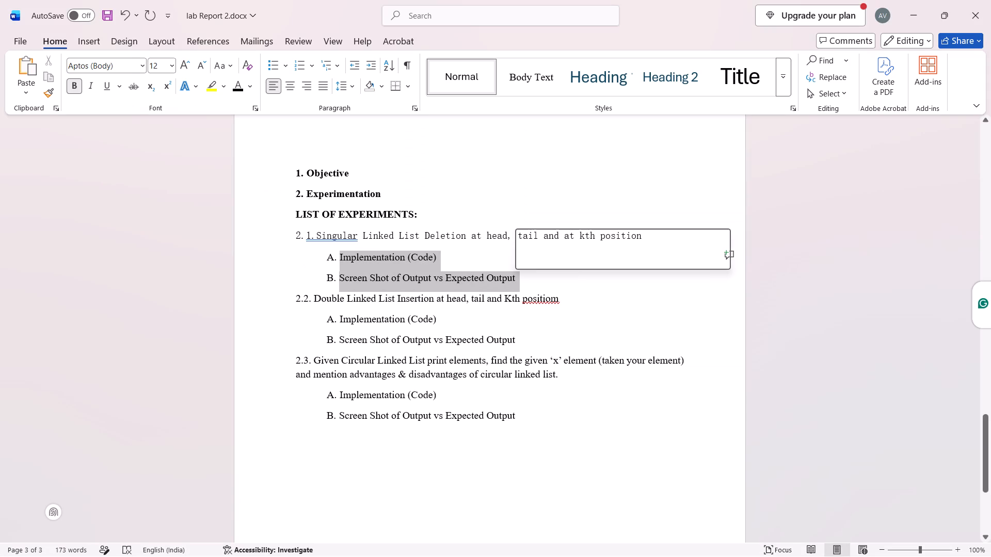
pyautogui.press('BackSpace')
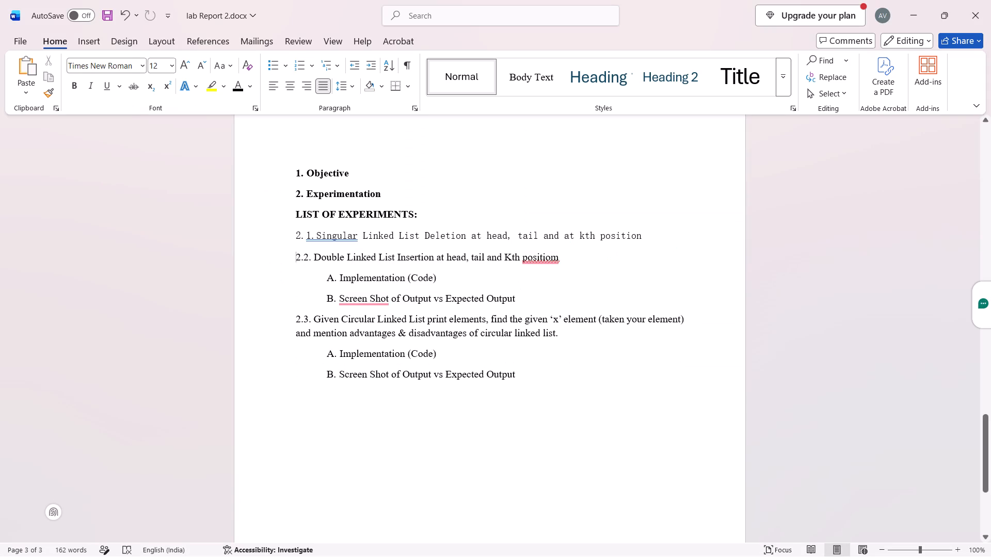
pyautogui.click(645, 237)
pyautogui.press('Return')
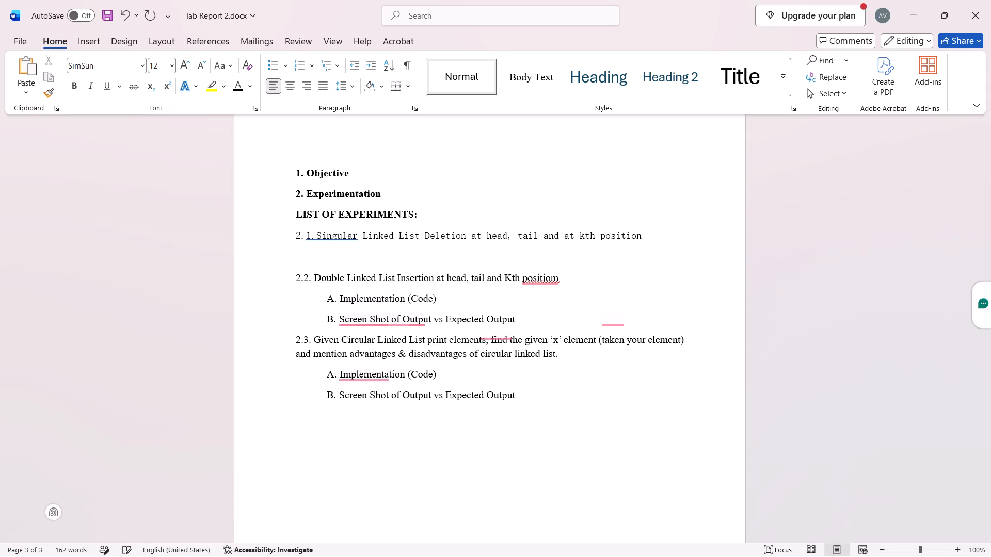
pyautogui.hotkey('ctrl', 'v')
pyautogui.press('Return')
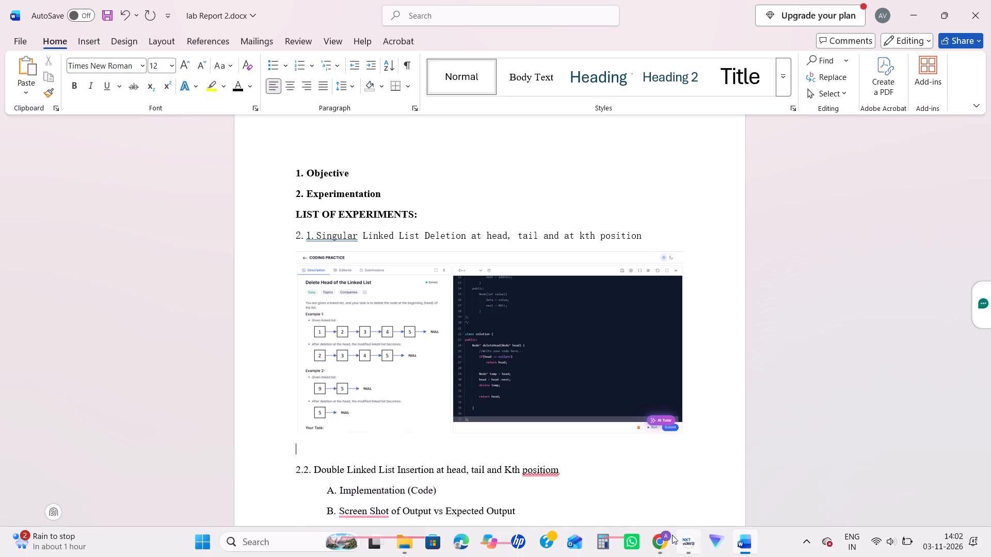
pyautogui.keyDown('ctrl'); pyautogui.scroll(5, 539, 382); pyautogui.keyUp('ctrl')
pyautogui.keyDown('ctrl'); pyautogui.scroll(-2, 539, 382); pyautogui.keyUp('ctrl')
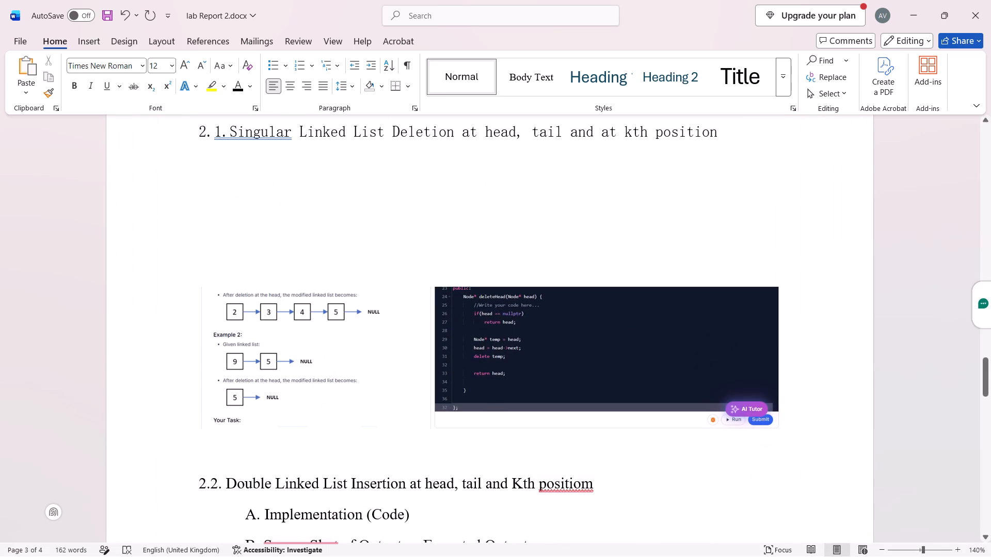
pyautogui.keyDown('ctrl'); pyautogui.scroll(-1, 539, 382); pyautogui.keyUp('ctrl')
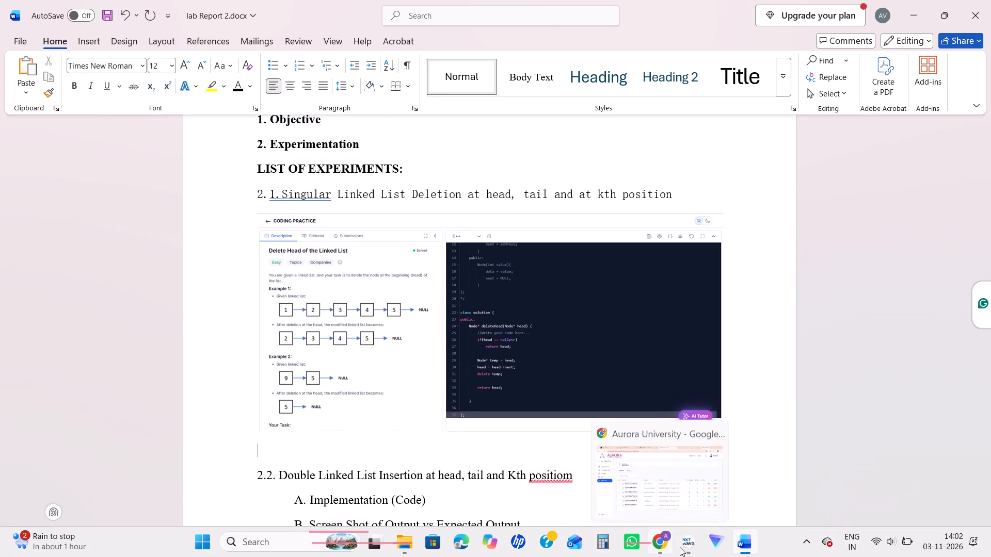
# Return to the NxtWave portal, then run and submit the Delete Head of the Linked List solution.
pyautogui.click(693, 550)
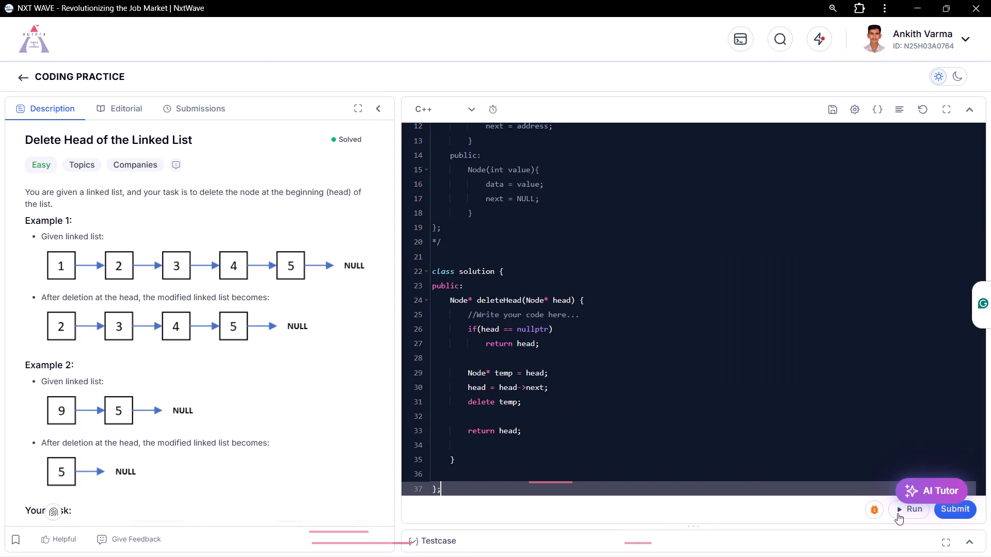
pyautogui.click(899, 513)
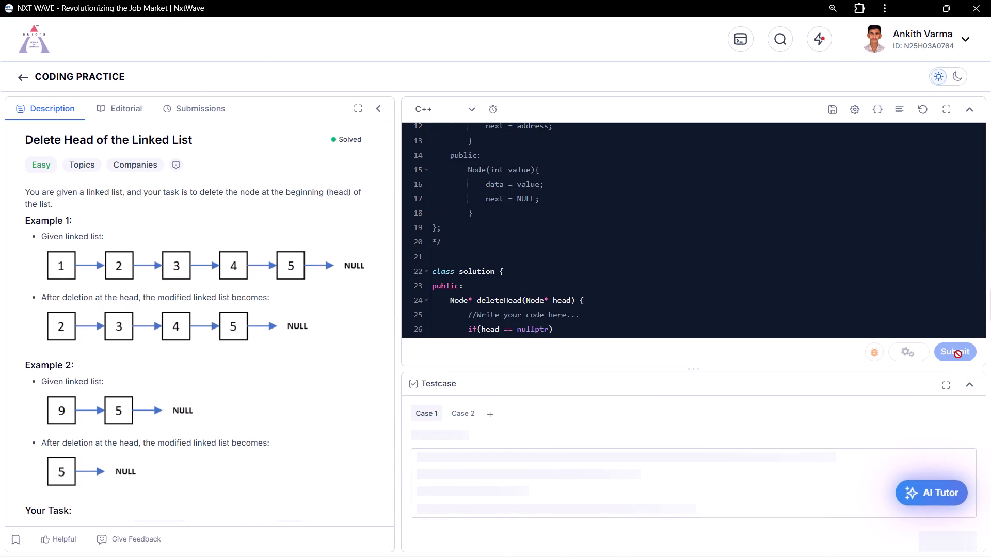
pyautogui.click(958, 354)
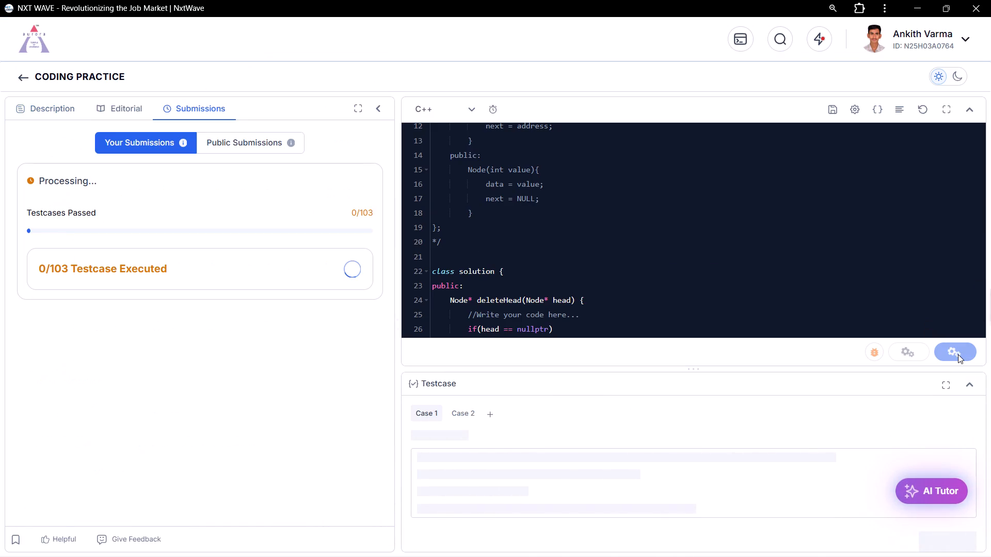
pyautogui.scroll(-5, 526, 398)
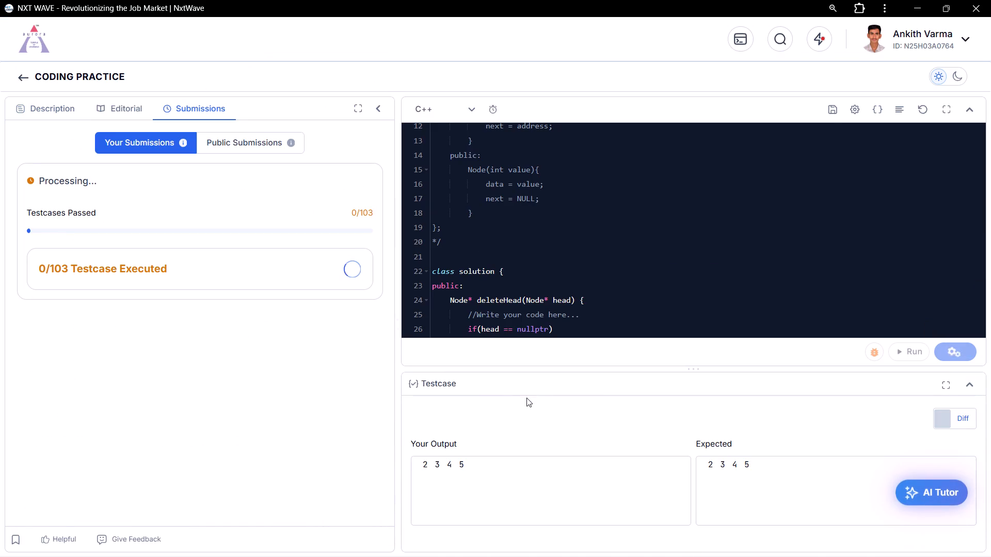
# Expand the testcase results and capture a screenshot of Case 1's input, actual output and expected output.
pyautogui.click(972, 384)
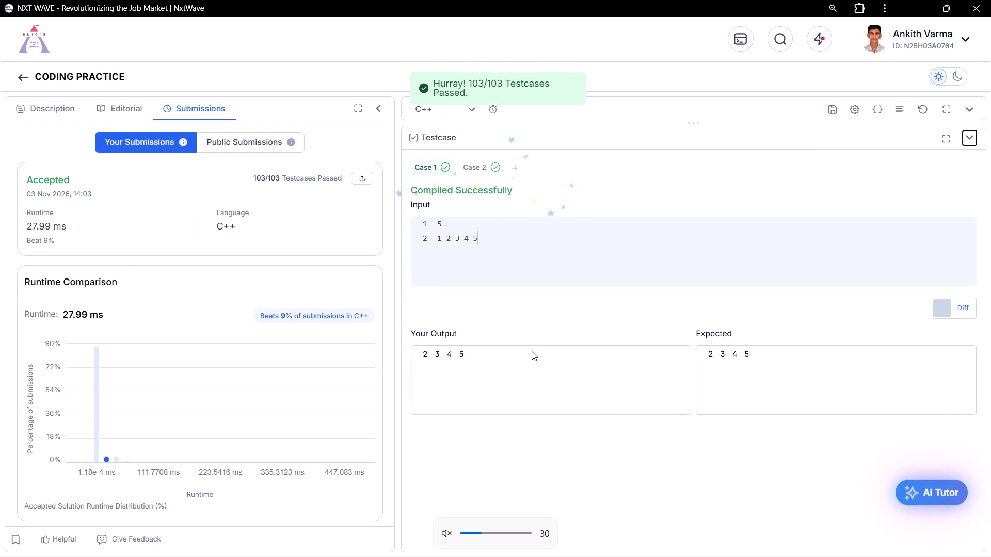
pyautogui.scroll(1, 601, 419)
pyautogui.press('Print')
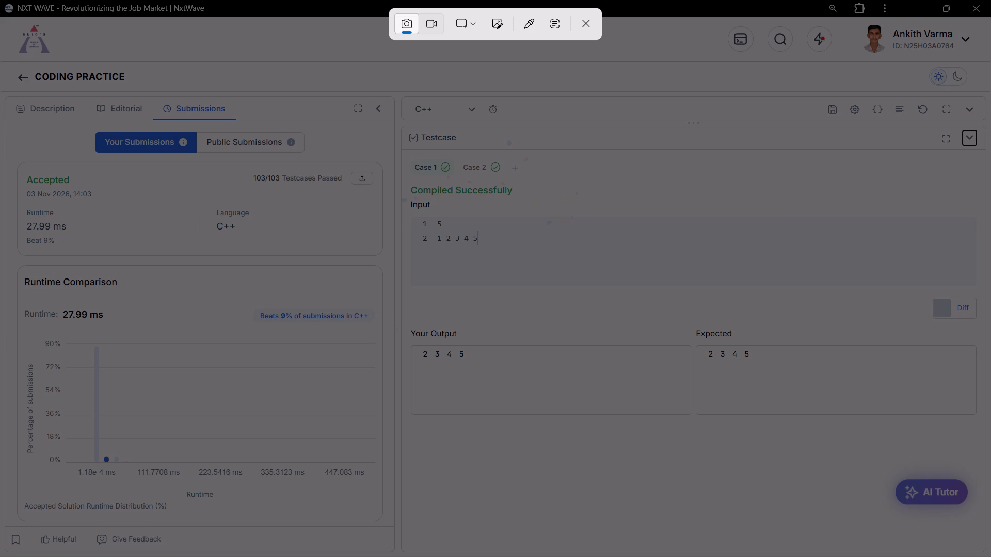
pyautogui.moveTo(399, 94); pyautogui.dragTo(987, 427)
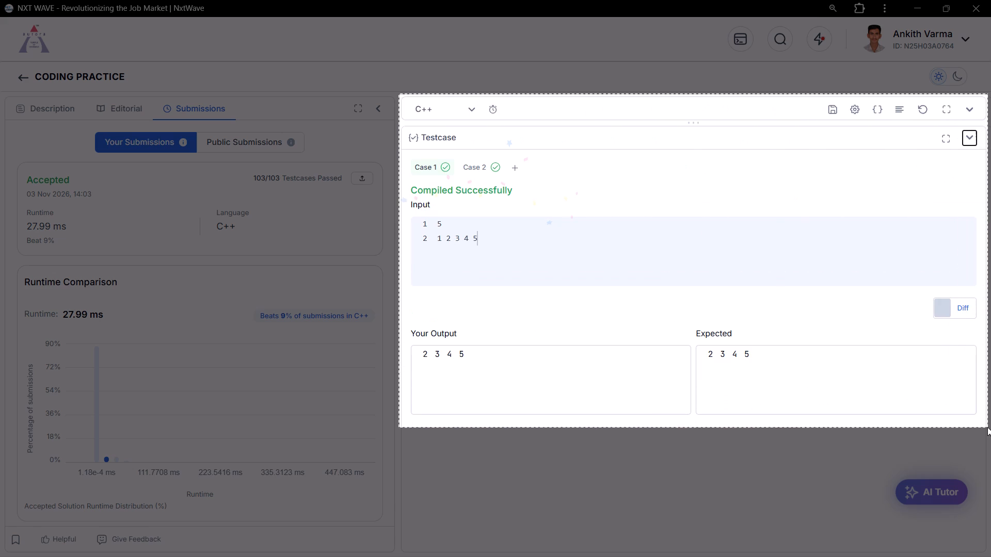
pyautogui.moveTo(987, 427); pyautogui.dragTo(982, 533)
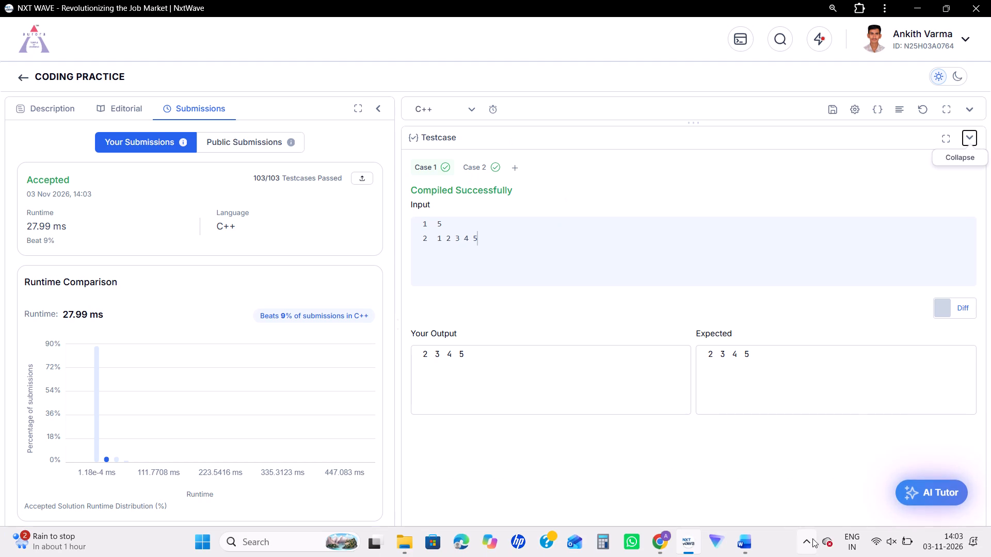
# Paste the testcase screenshot beneath the Delete Head code screenshot under experiment 2.1 in lab Report 2.
pyautogui.click(751, 544)
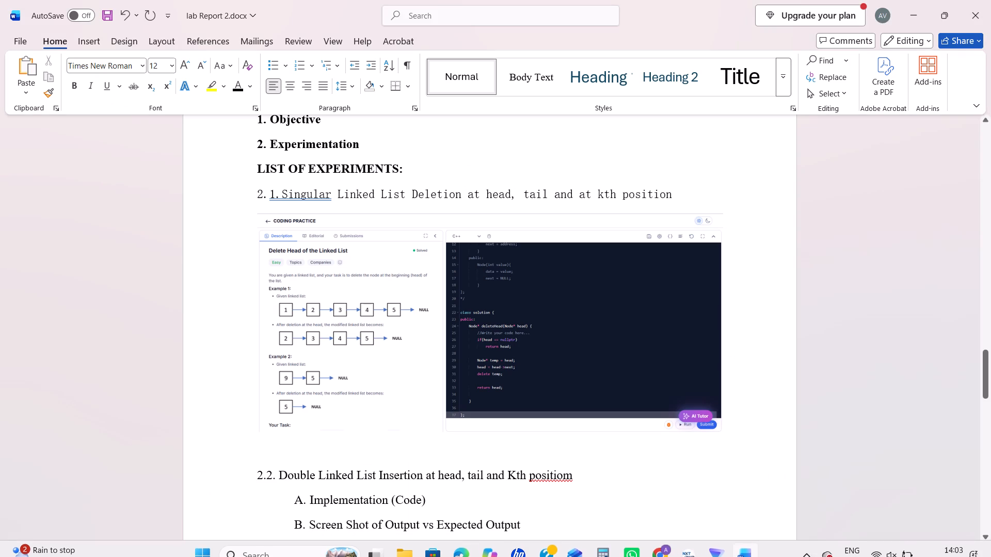
pyautogui.hotkey('ctrl', 'v')
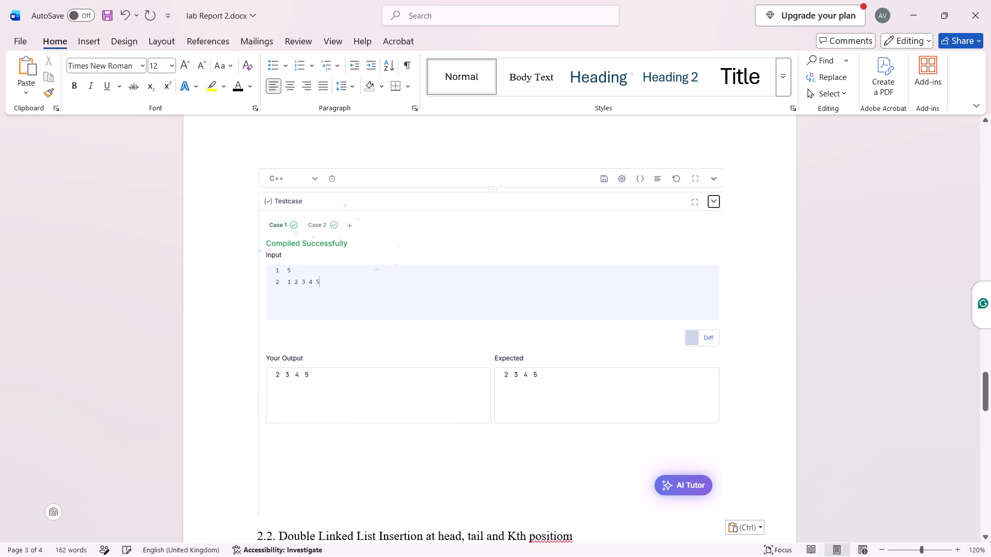
pyautogui.scroll(7, 482, 337)
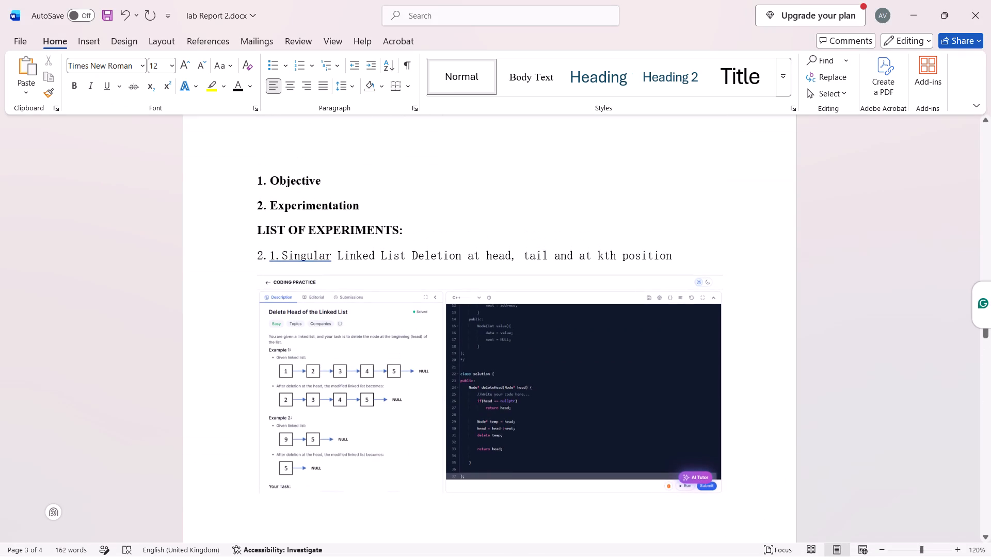
pyautogui.keyDown('ctrl'); pyautogui.scroll(4, 482, 337); pyautogui.keyUp('ctrl')
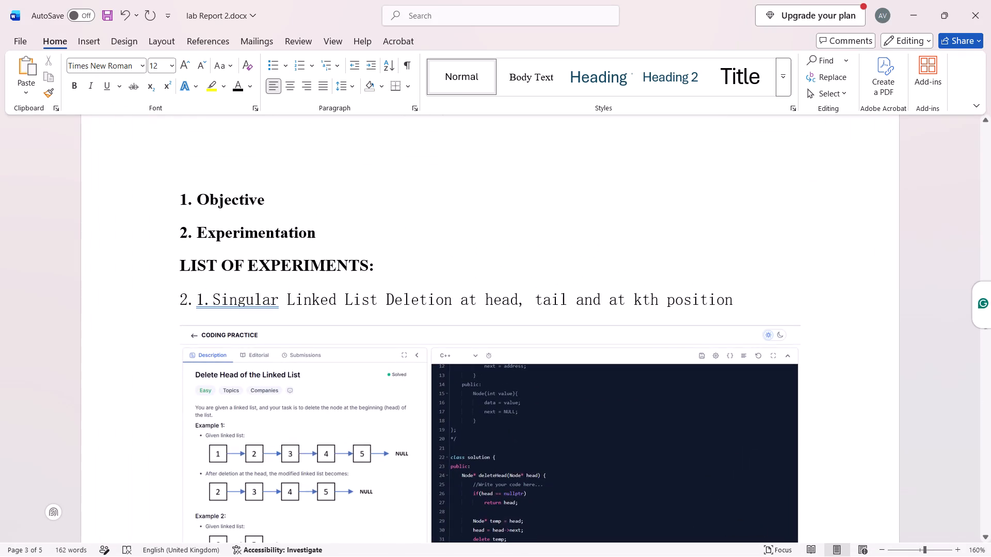
pyautogui.scroll(-2, 482, 337)
pyautogui.keyDown('ctrl'); pyautogui.scroll(-1, 482, 337); pyautogui.keyUp('ctrl')
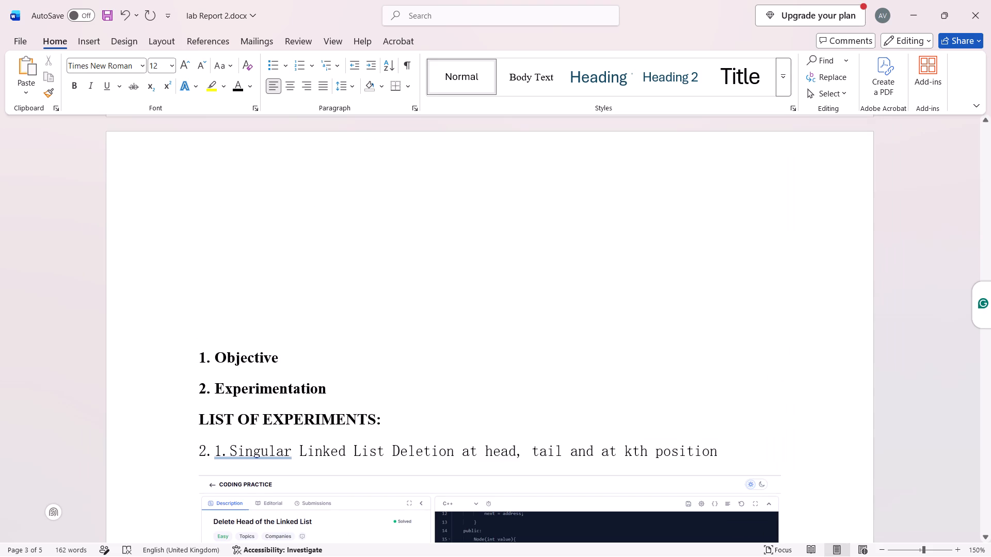
# Review the screenshots pasted under experiment 2.1 and the layout of the remaining experiments in lab Report 2.
pyautogui.scroll(-3, 482, 337)
pyautogui.keyDown('ctrl'); pyautogui.scroll(-3, 482, 337); pyautogui.keyUp('ctrl')
pyautogui.scroll(-5, 482, 337)
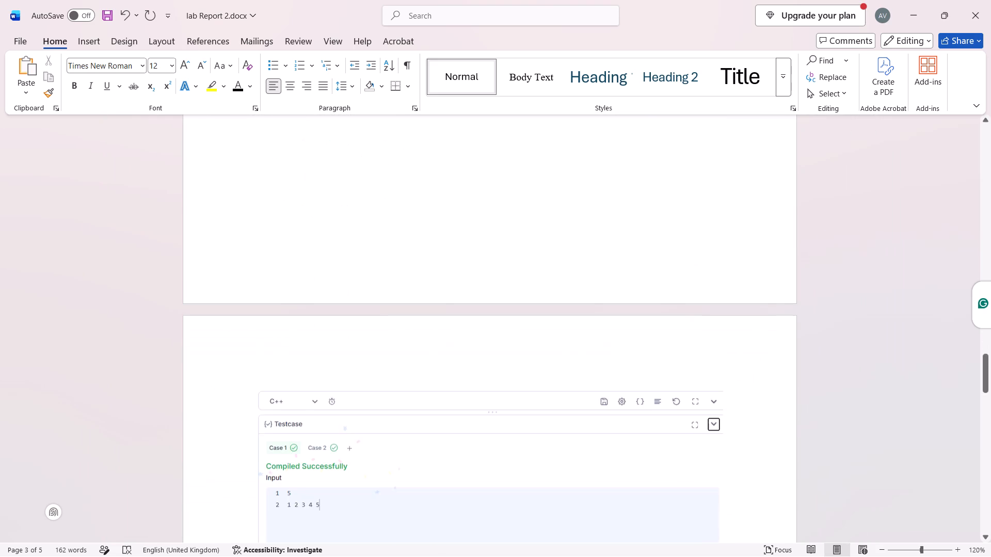
pyautogui.scroll(-4, 482, 337)
pyautogui.keyDown('ctrl'); pyautogui.scroll(-3, 482, 337); pyautogui.keyUp('ctrl')
pyautogui.scroll(1, 482, 337)
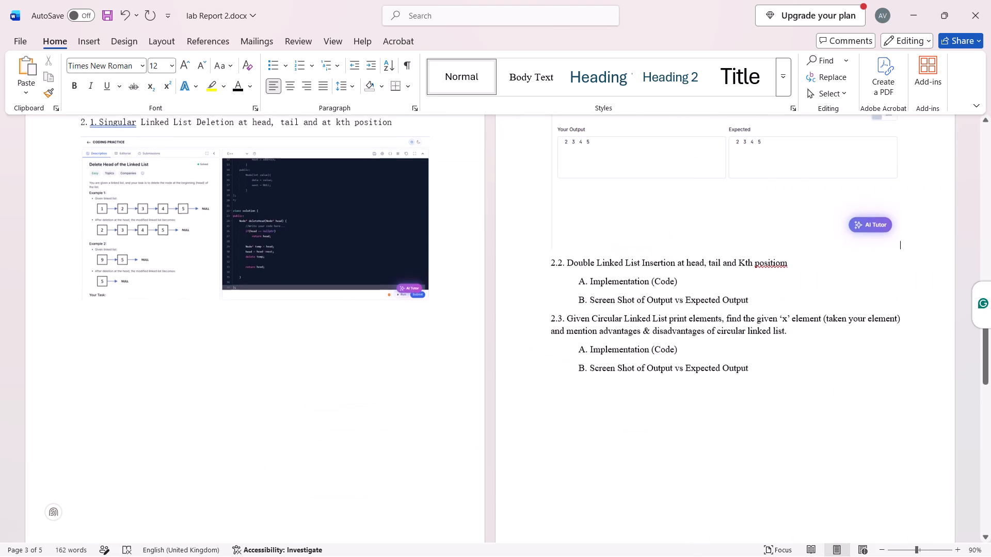
pyautogui.scroll(1, 482, 337)
pyautogui.keyDown('ctrl'); pyautogui.scroll(3, 482, 337); pyautogui.keyUp('ctrl')
pyautogui.scroll(-4, 482, 337)
pyautogui.scroll(1, 482, 337)
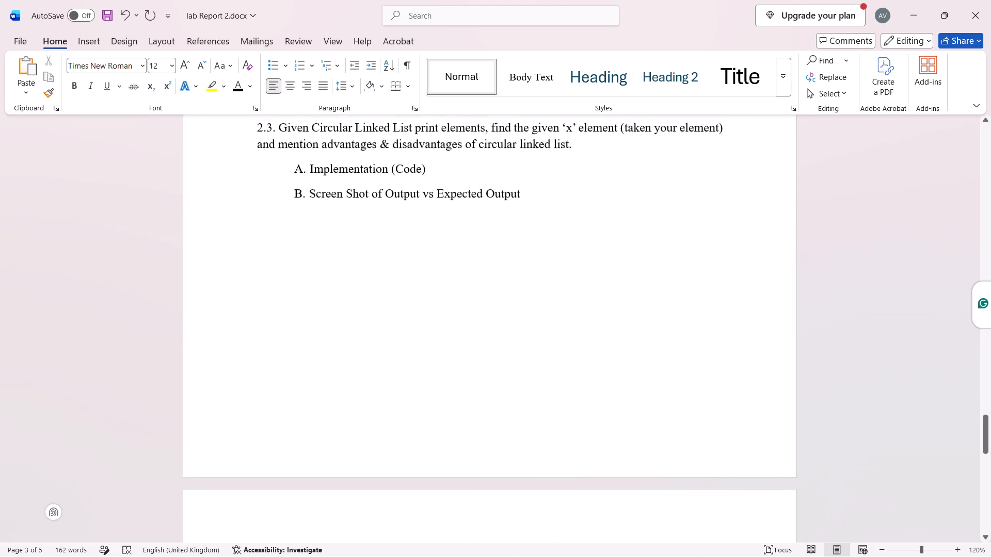
pyautogui.scroll(9, 482, 337)
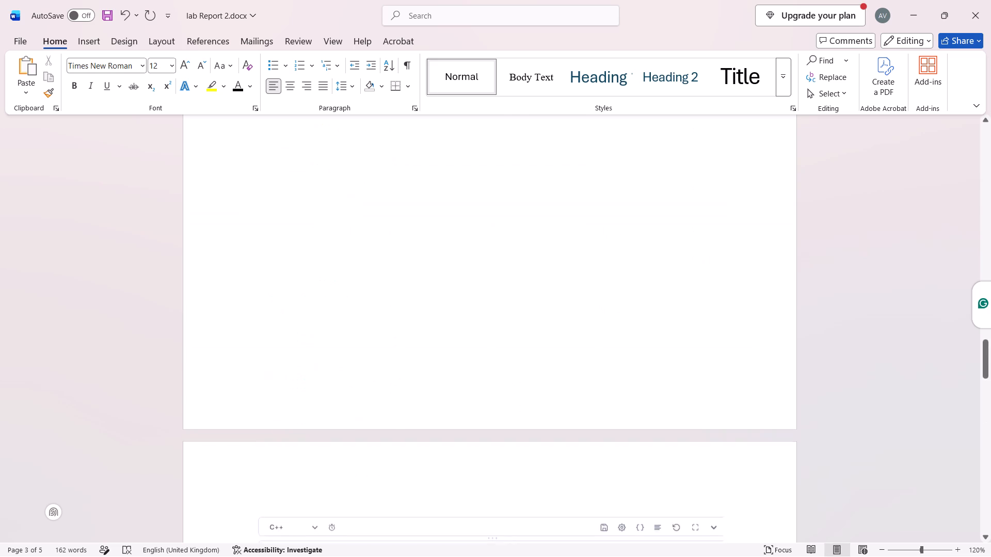
pyautogui.scroll(3, 482, 337)
pyautogui.scroll(-8, 482, 337)
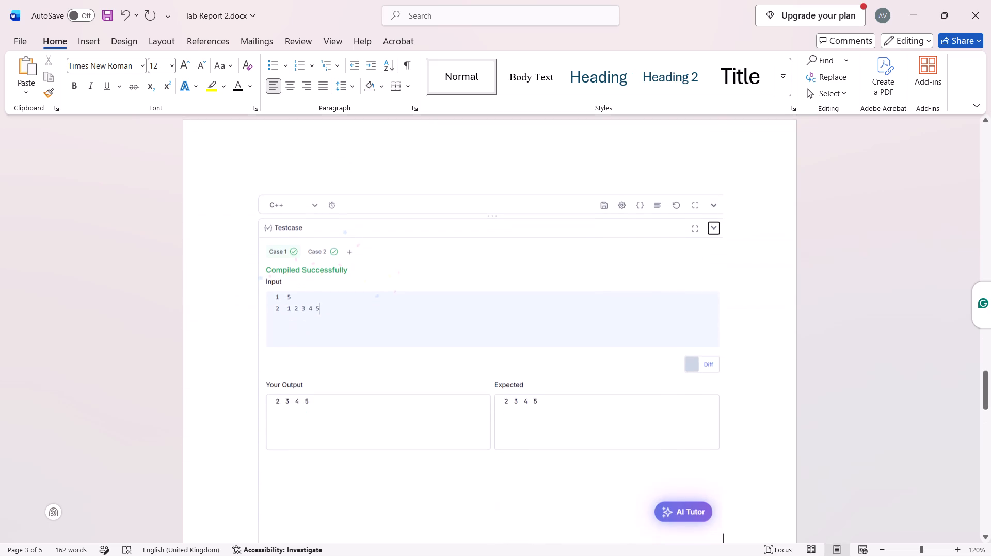
pyautogui.scroll(-4, 482, 337)
pyautogui.scroll(13, 482, 337)
pyautogui.scroll(-1, 482, 337)
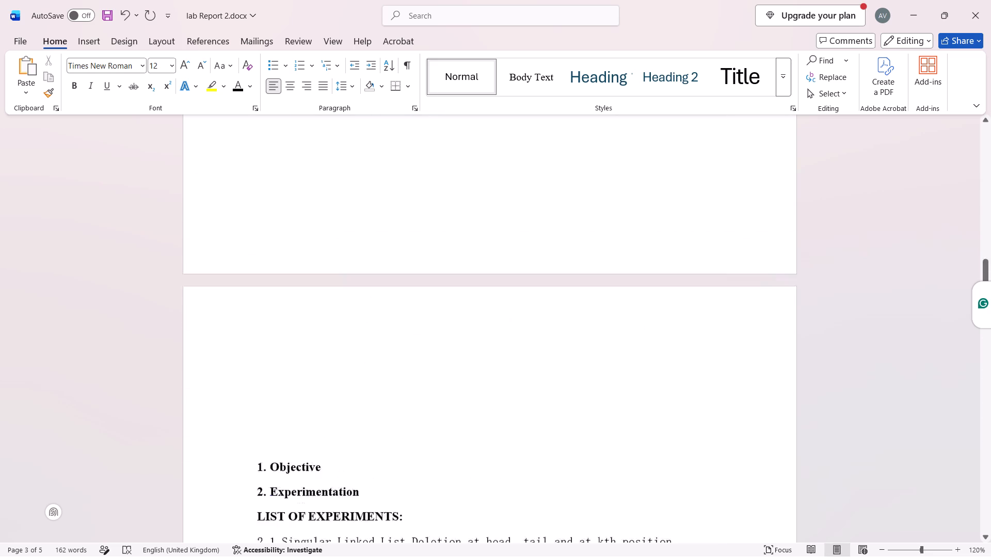
pyautogui.scroll(-6, 482, 337)
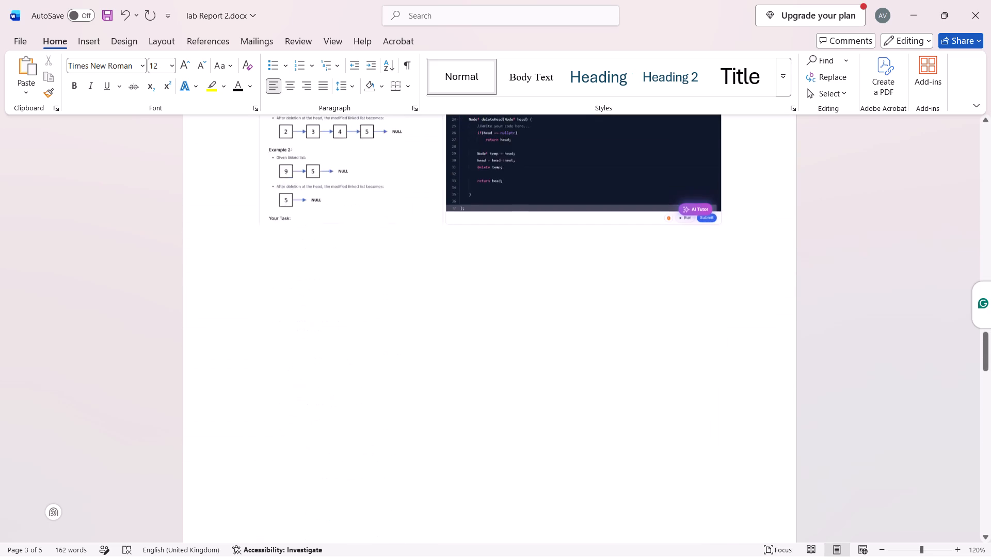
pyautogui.scroll(-5, 482, 337)
pyautogui.scroll(6, 482, 337)
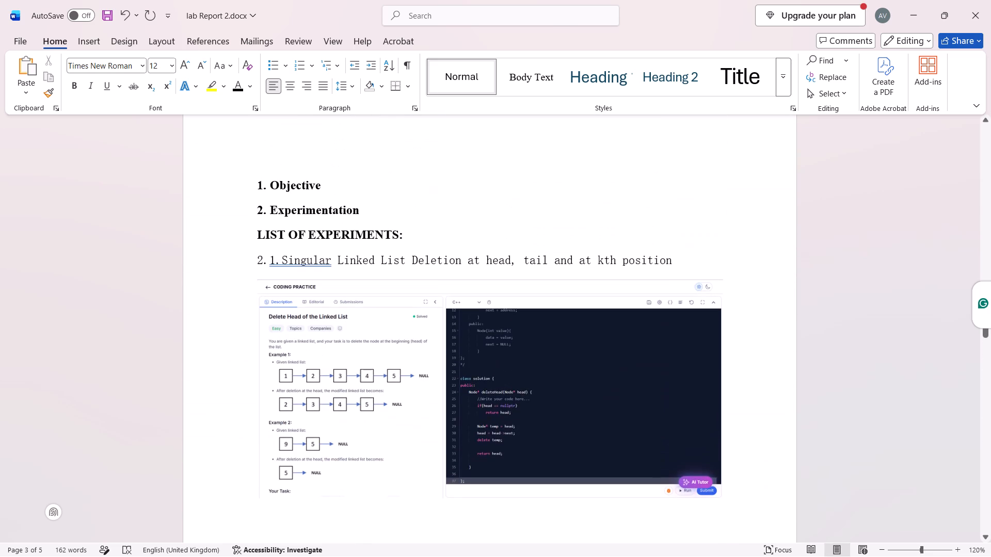
pyautogui.scroll(-10, 482, 337)
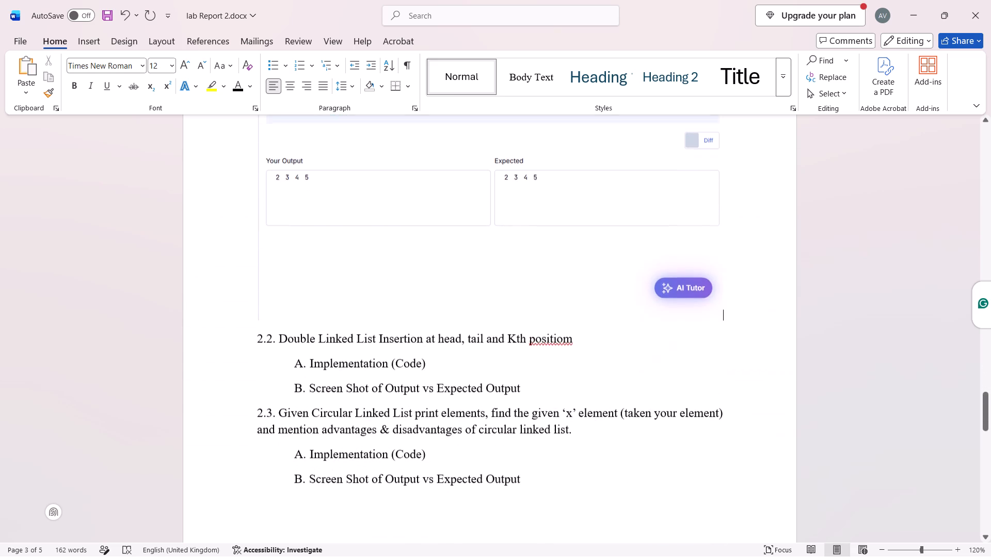
pyautogui.scroll(-1, 482, 337)
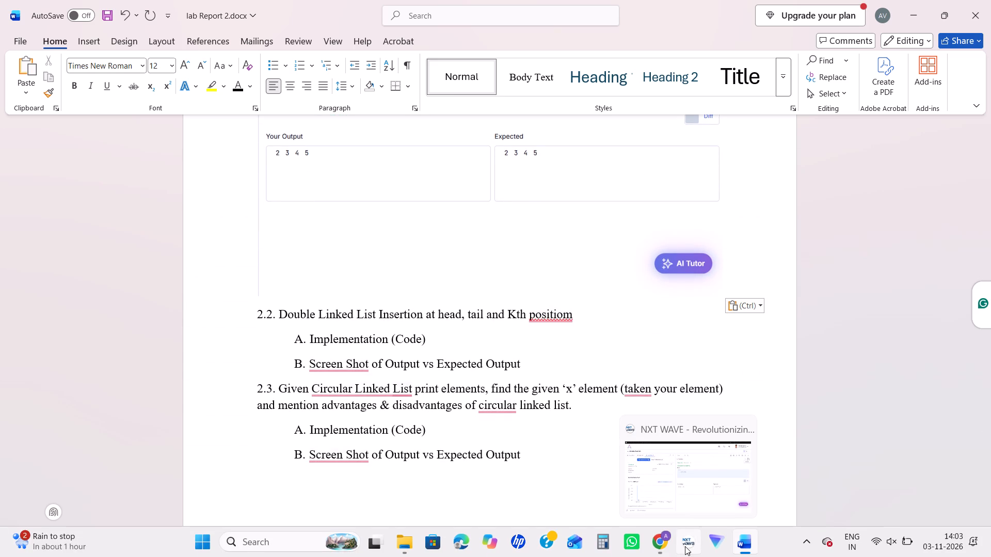
# Switch to the NxtWave portal and open the Delete Tail of the Linked List problem from the Module II coding practice.
pyautogui.click(685, 546)
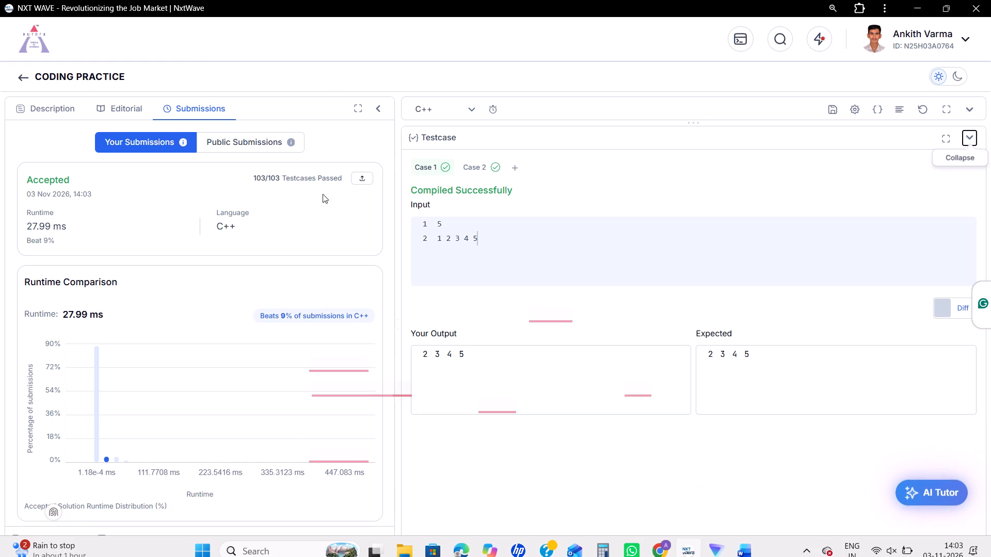
pyautogui.hscroll(9, 514, 224)
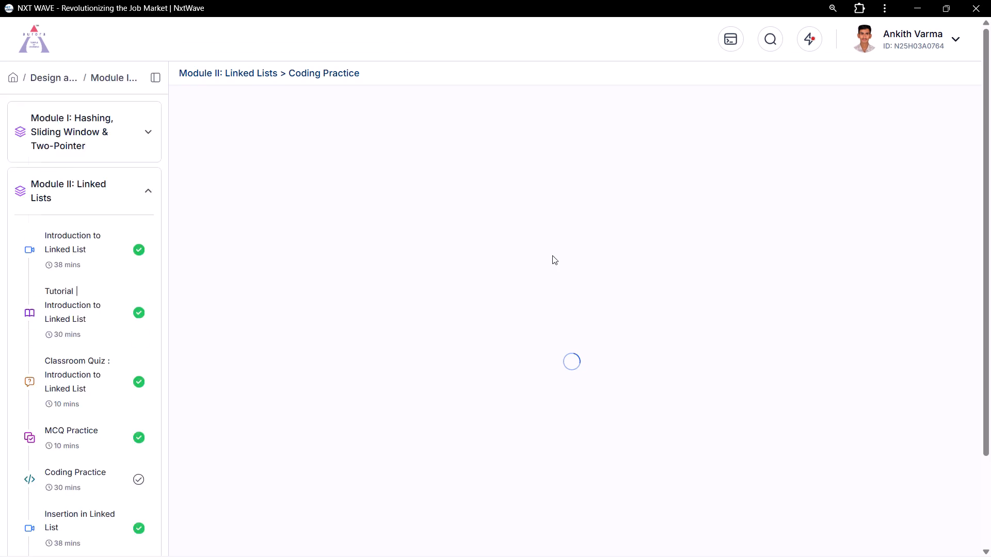
pyautogui.click(442, 228)
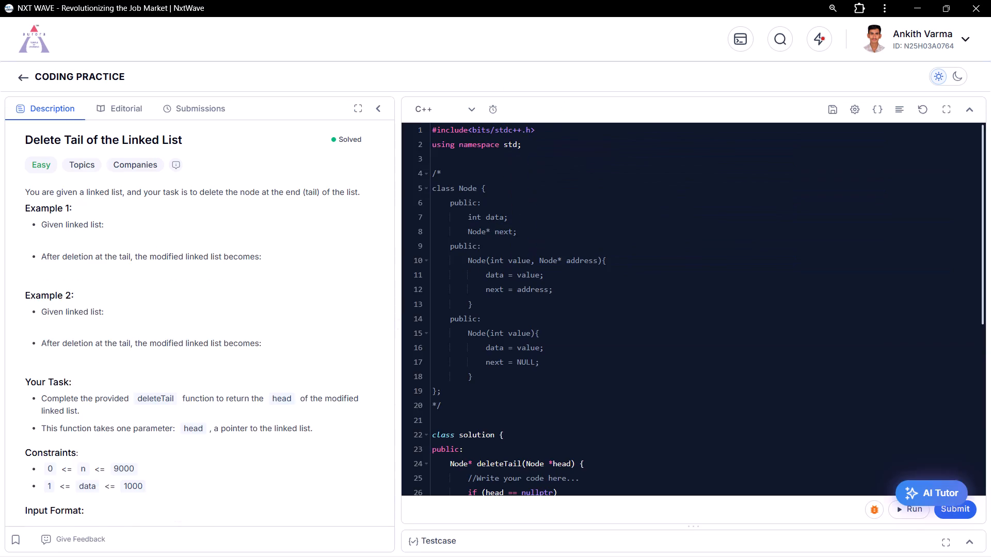
# Bring the deleteTail solution code into view and capture a screenshot of it together with the problem description.
pyautogui.scroll(-16, 567, 311)
pyautogui.scroll(1, 567, 311)
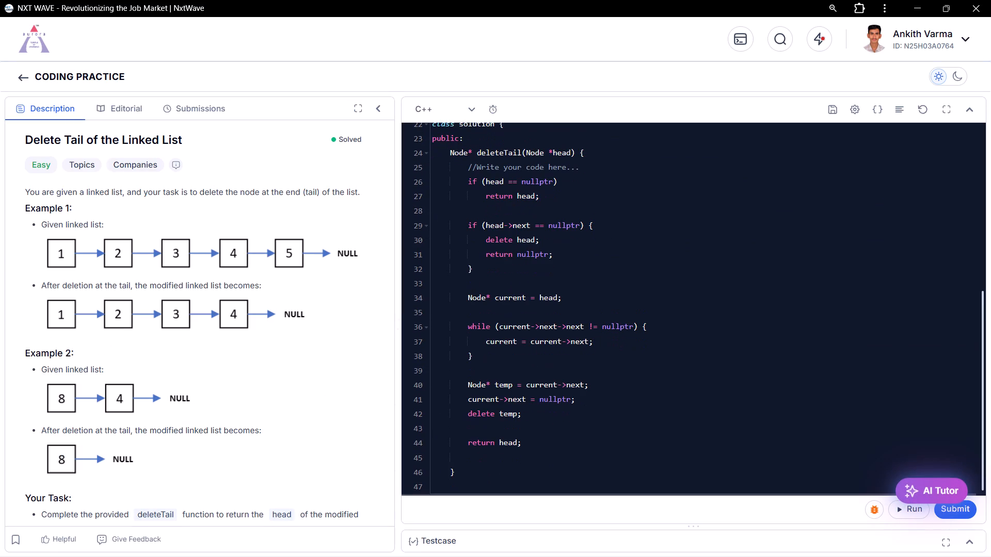
pyautogui.scroll(2, 567, 311)
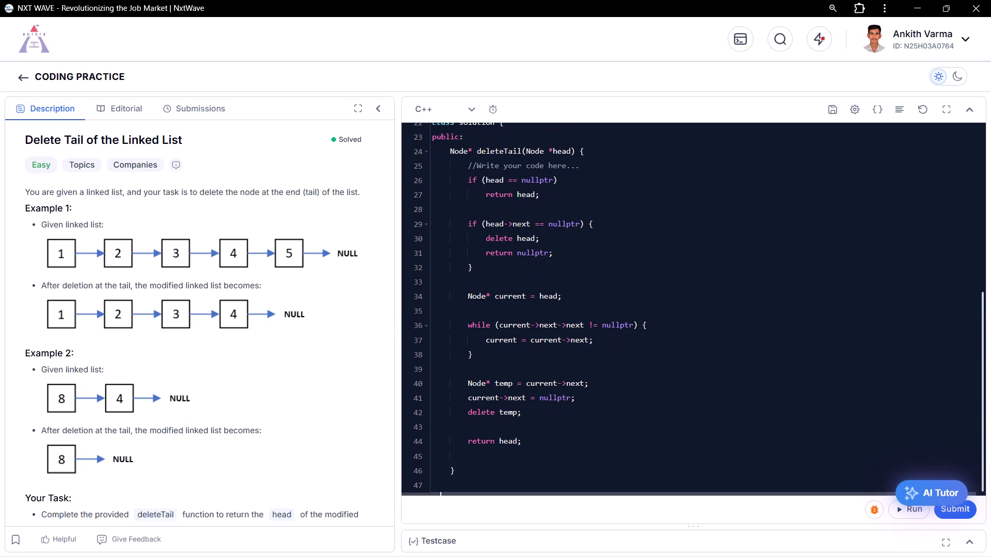
pyautogui.scroll(2, 567, 311)
pyautogui.press('Print')
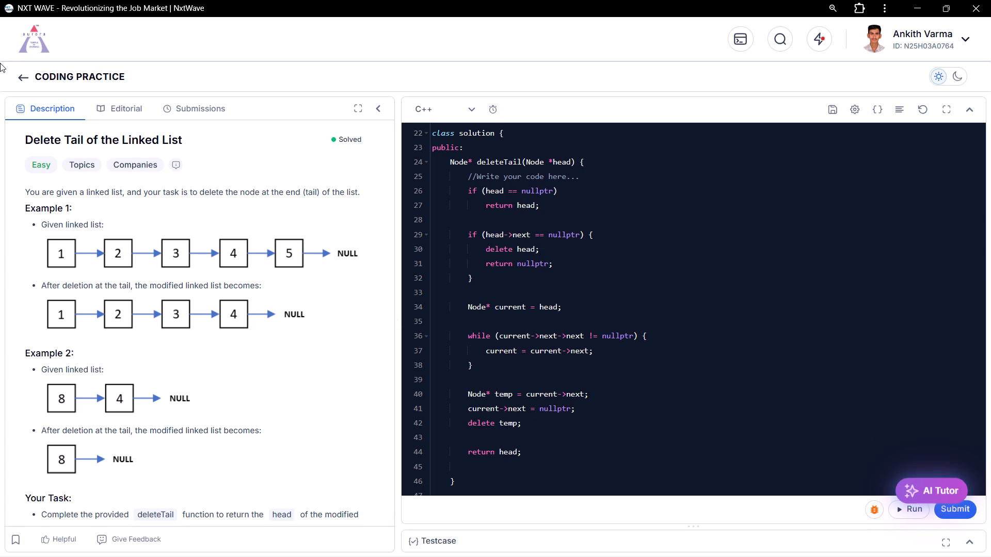
pyautogui.moveTo(2, 62); pyautogui.dragTo(990, 553)
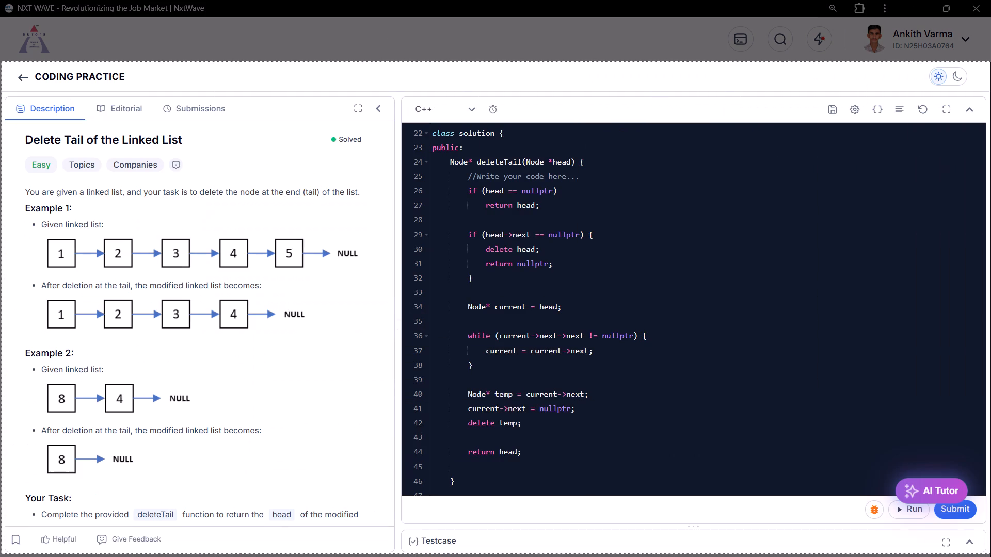
pyautogui.moveTo(990, 553); pyautogui.dragTo(990, 523)
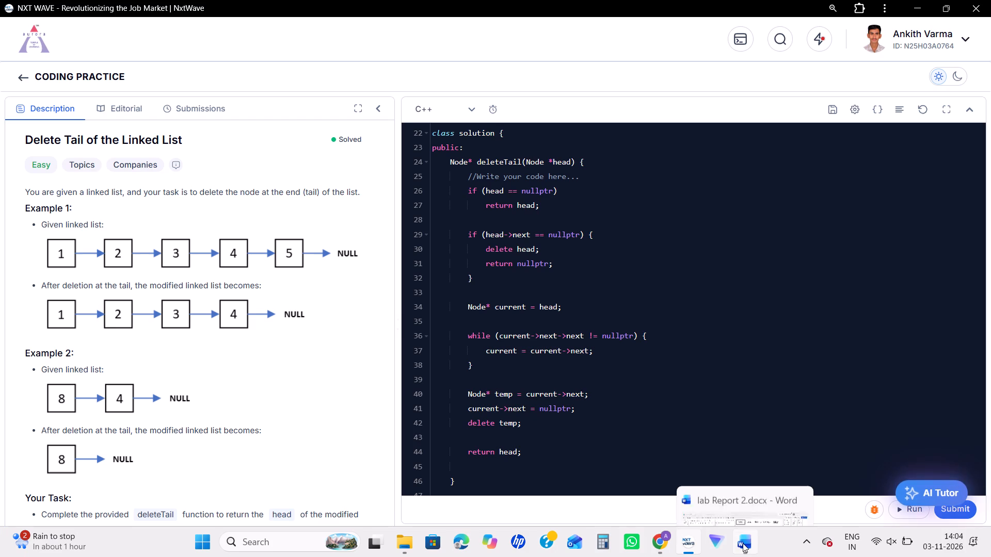
# In lab Report 2, paste the Delete Tail code screenshot on a new line below the Delete Head testcase image, followed by a blank line.
pyautogui.click(743, 543)
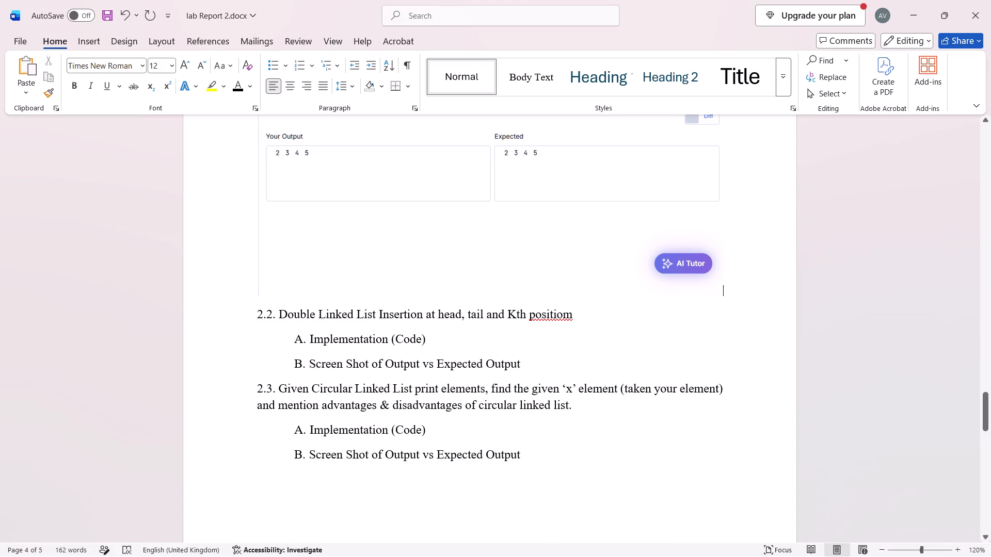
pyautogui.press('Return')
pyautogui.hotkey('ctrl', 'v')
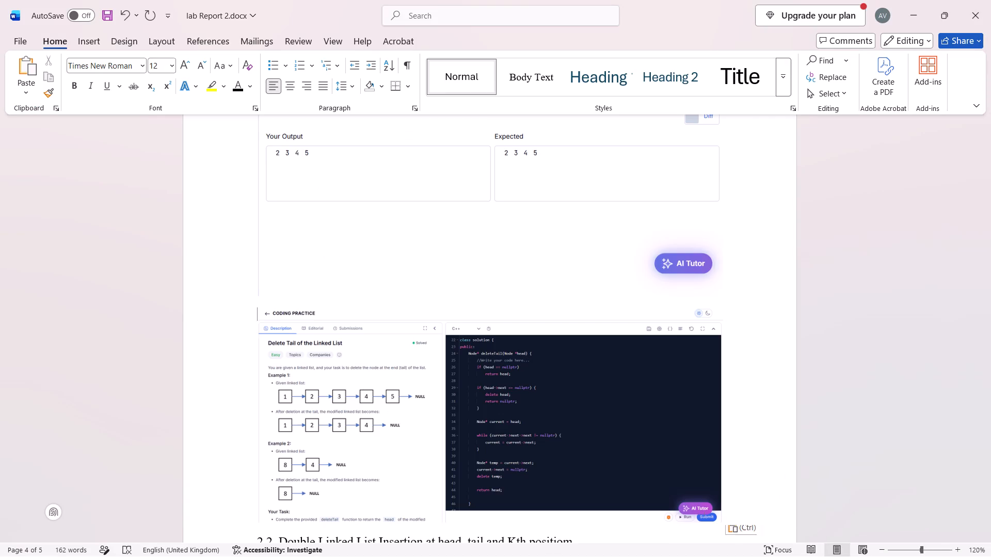
pyautogui.scroll(-3, 605, 367)
pyautogui.press('Return')
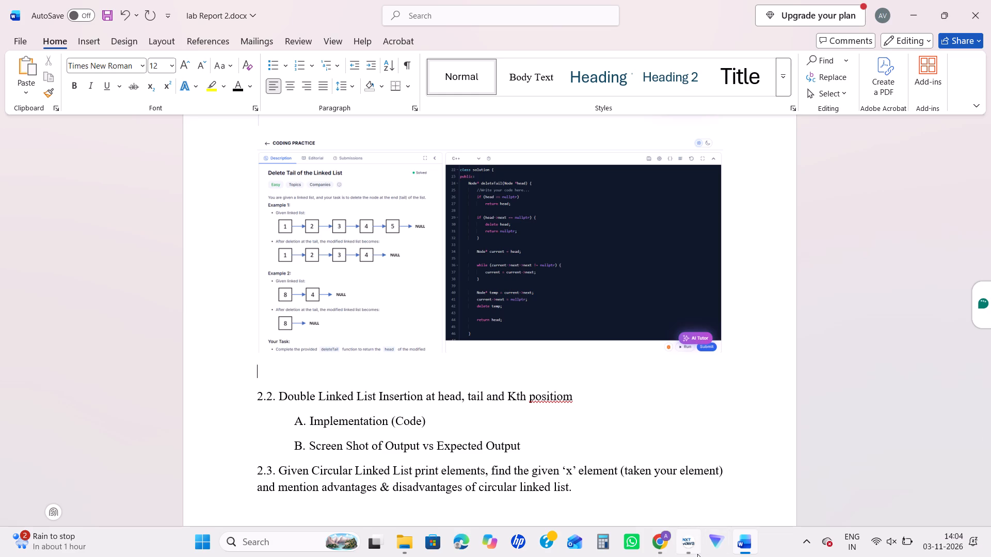
# Return to the NxtWave portal, then run and submit the Delete Tail of the Linked List solution.
pyautogui.click(697, 554)
pyautogui.click(893, 510)
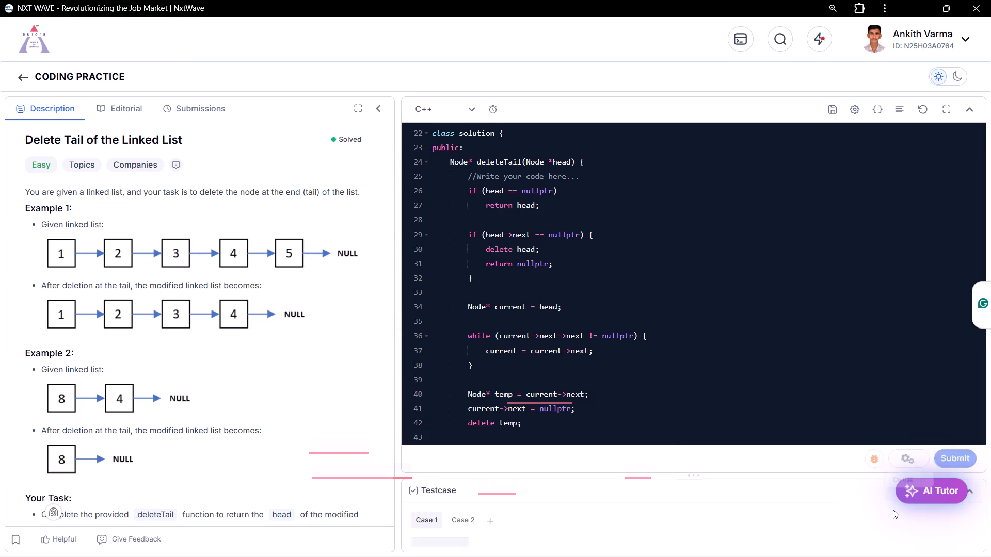
pyautogui.click(958, 350)
pyautogui.click(955, 356)
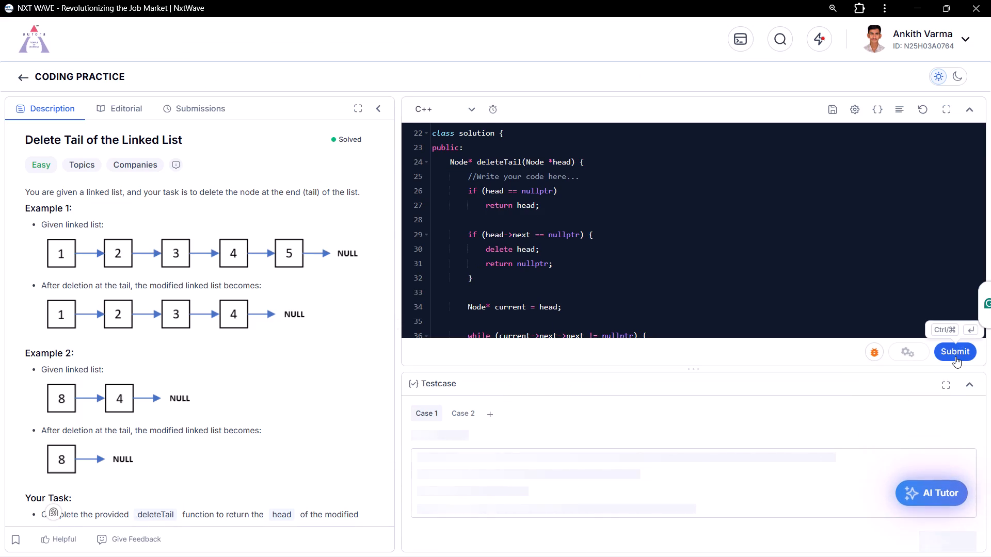
# Expand the testcase results and capture a screenshot of the submission result alongside Case 1's input, actual output and expected output.
pyautogui.click(973, 385)
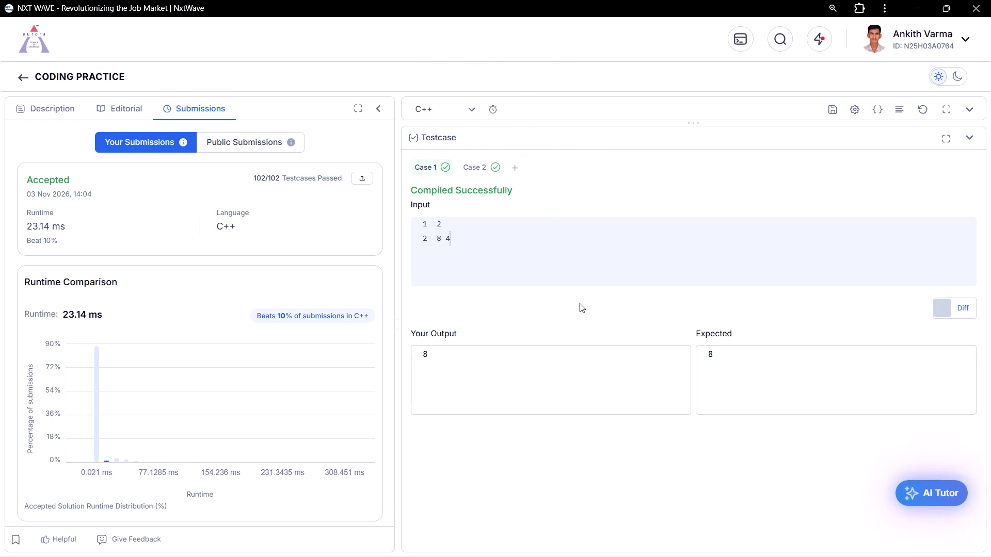
pyautogui.press('Print')
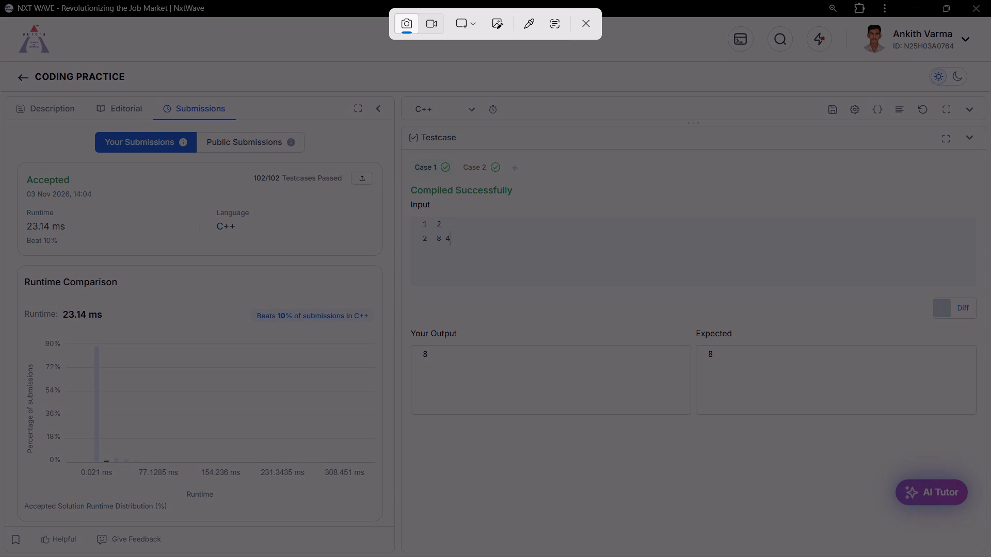
pyautogui.moveTo(0, 65); pyautogui.dragTo(990, 531)
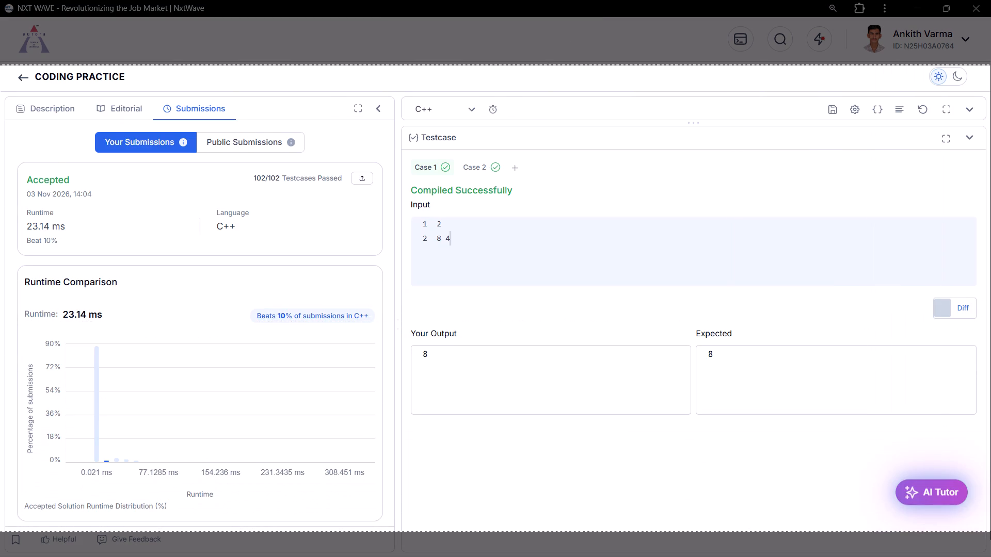
pyautogui.moveTo(990, 531); pyautogui.dragTo(990, 525)
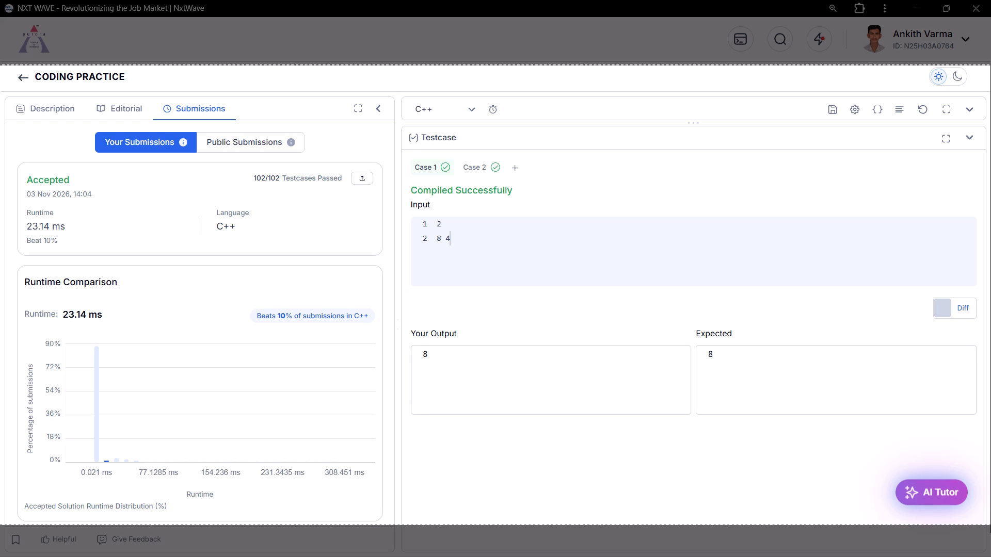
pyautogui.moveTo(990, 525); pyautogui.dragTo(990, 526)
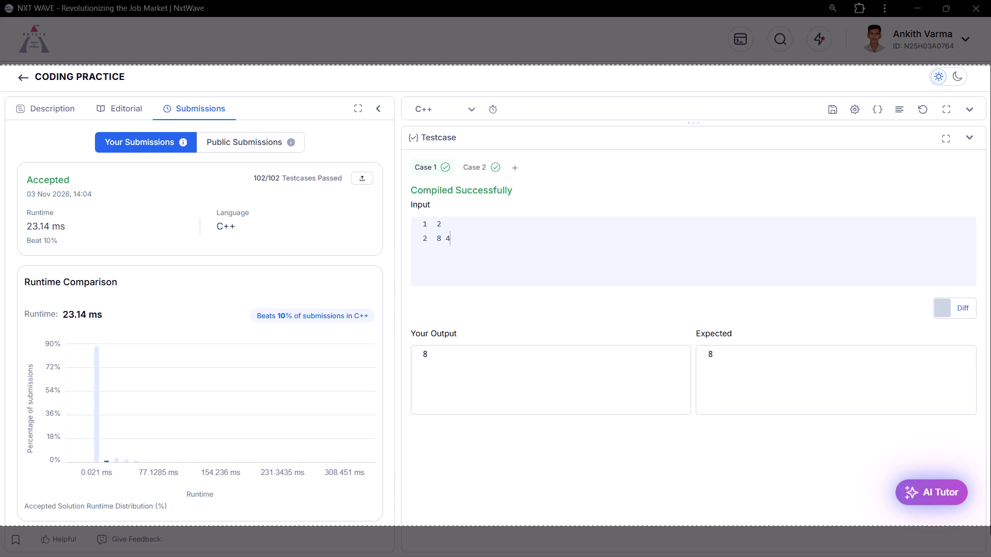
pyautogui.moveTo(990, 526); pyautogui.dragTo(990, 525)
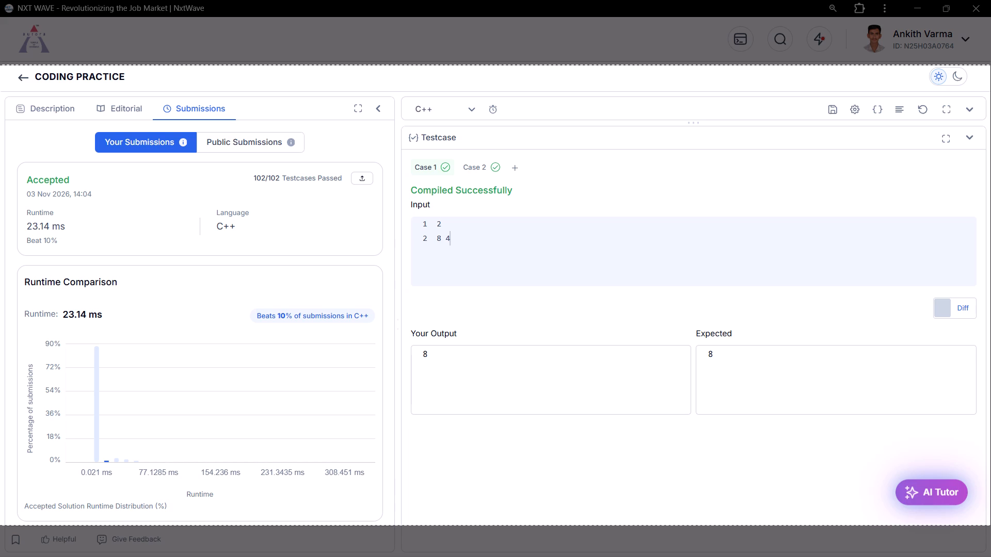
pyautogui.moveTo(990, 525); pyautogui.dragTo(990, 524)
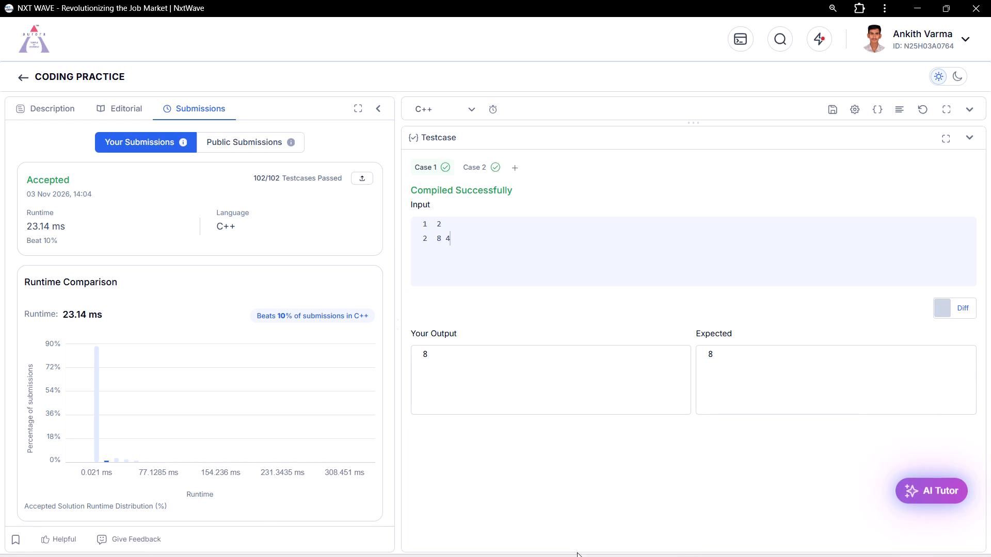
# Paste the result screenshot beneath the Delete Tail code screenshot in lab Report 2, followed by a blank line.
pyautogui.click(737, 543)
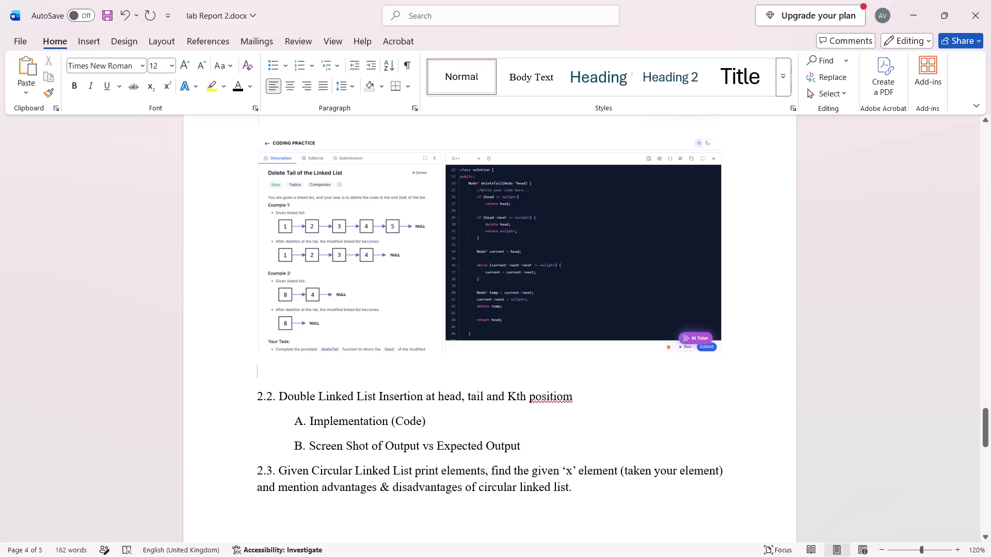
pyautogui.hotkey('ctrl', 'v')
pyautogui.scroll(-2, 518, 386)
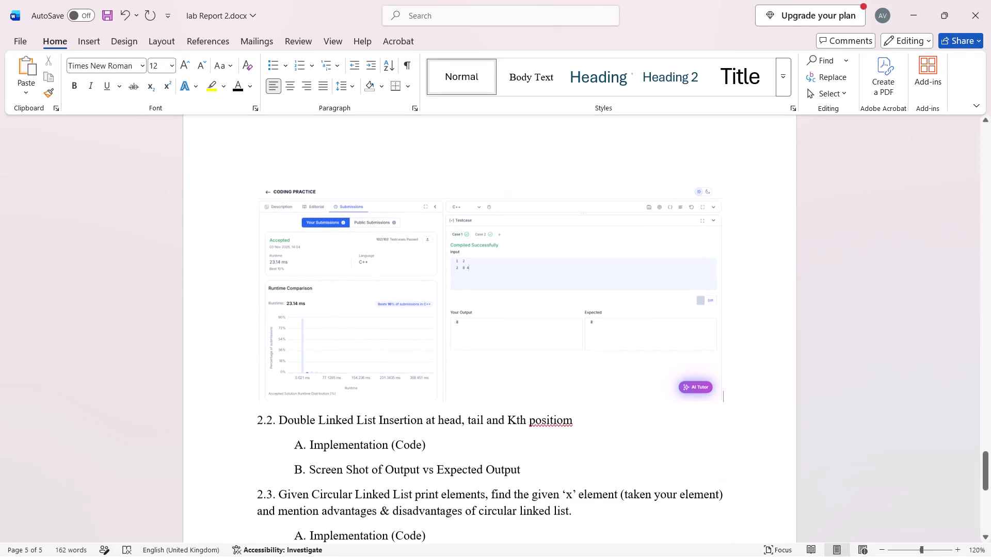
pyautogui.press('Return')
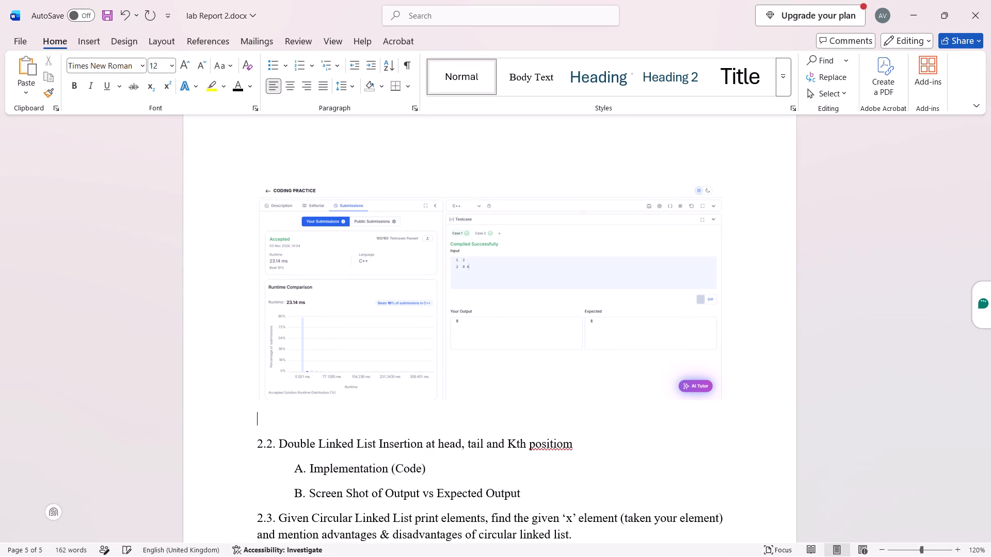
# Switch to the NxtWave portal and open the Delete Kth Node of the Linked List coding problem.
pyautogui.click(681, 548)
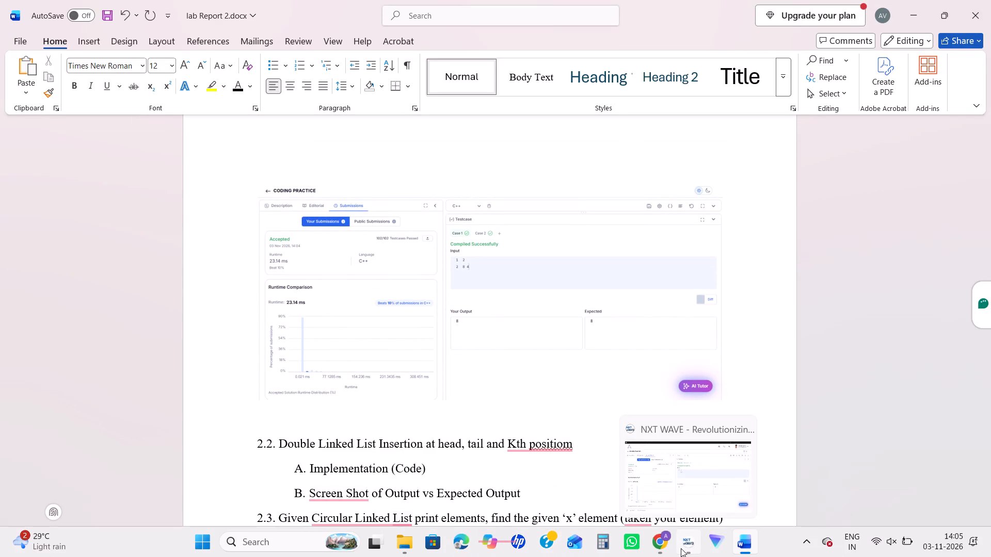
pyautogui.hscroll(7, 571, 294)
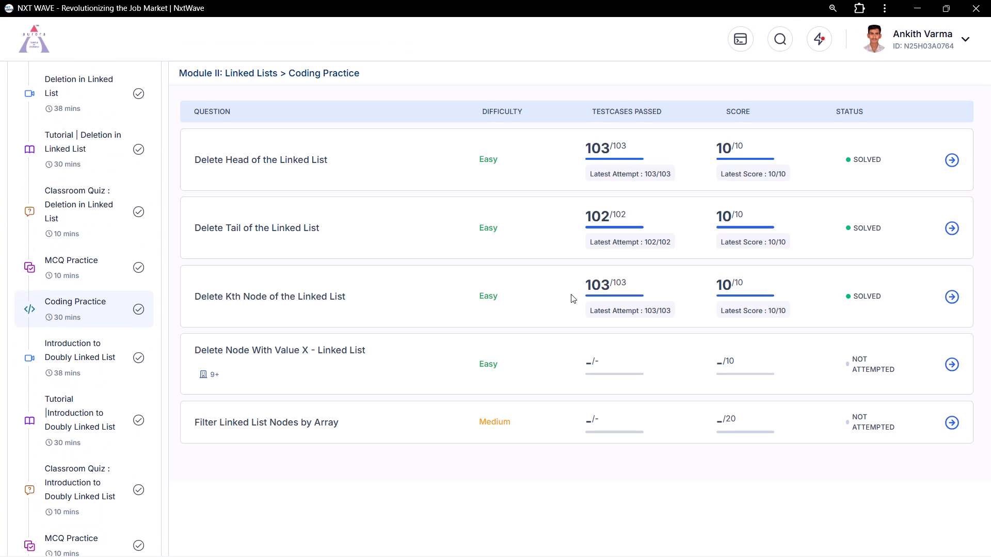
pyautogui.click(571, 294)
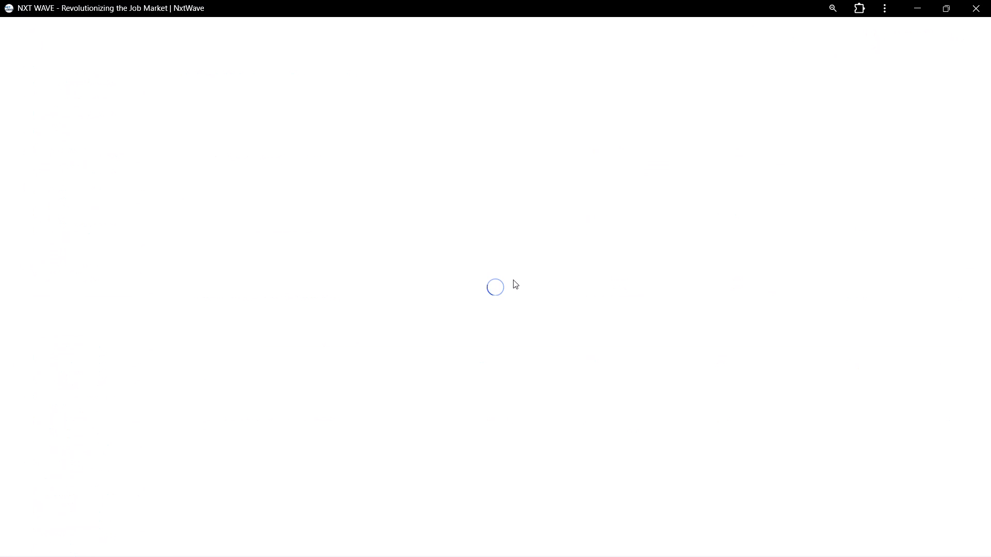
pyautogui.press('Print')
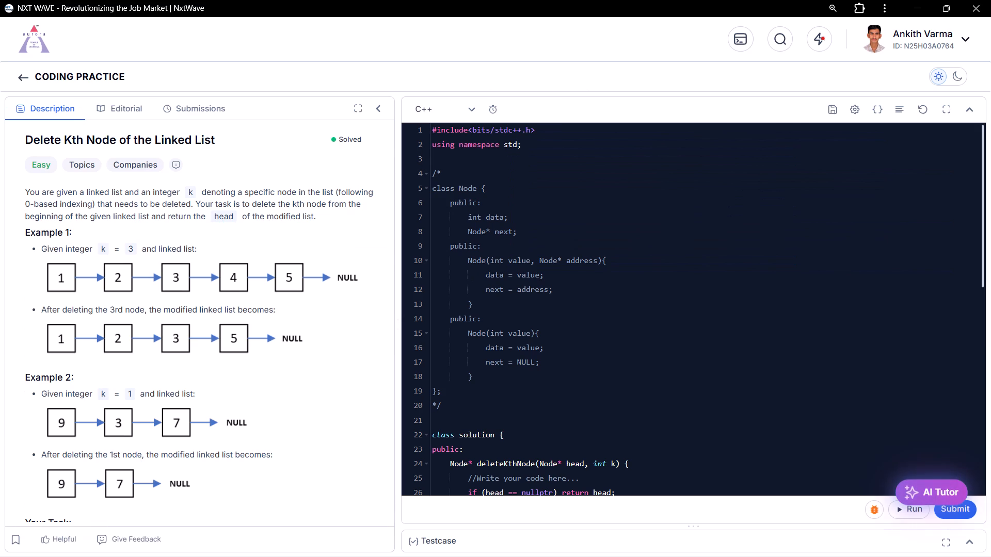
pyautogui.press('Escape')
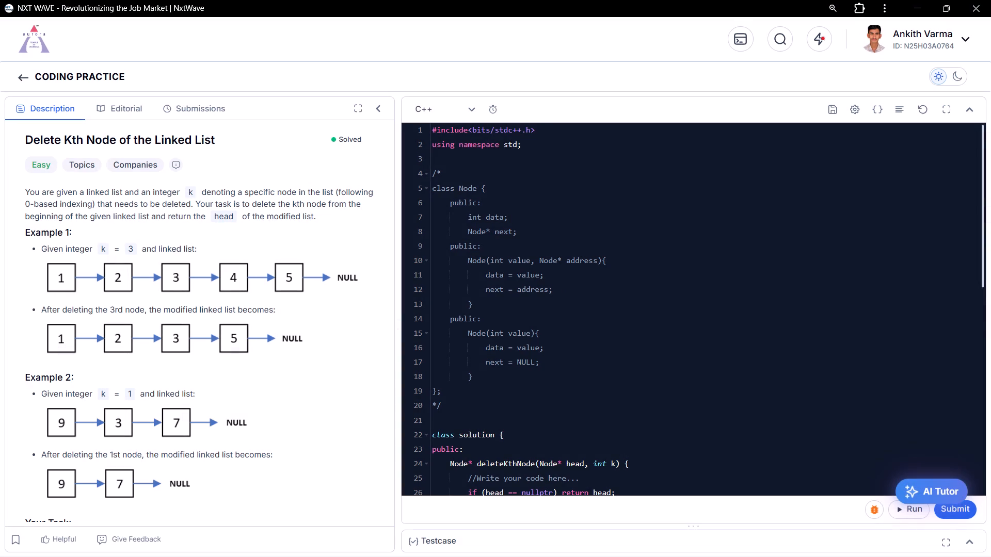
# Capture a screenshot of the Delete Kth Node problem description alongside the deleteKthNode code down to its final return head line.
pyautogui.scroll(-12, 562, 282)
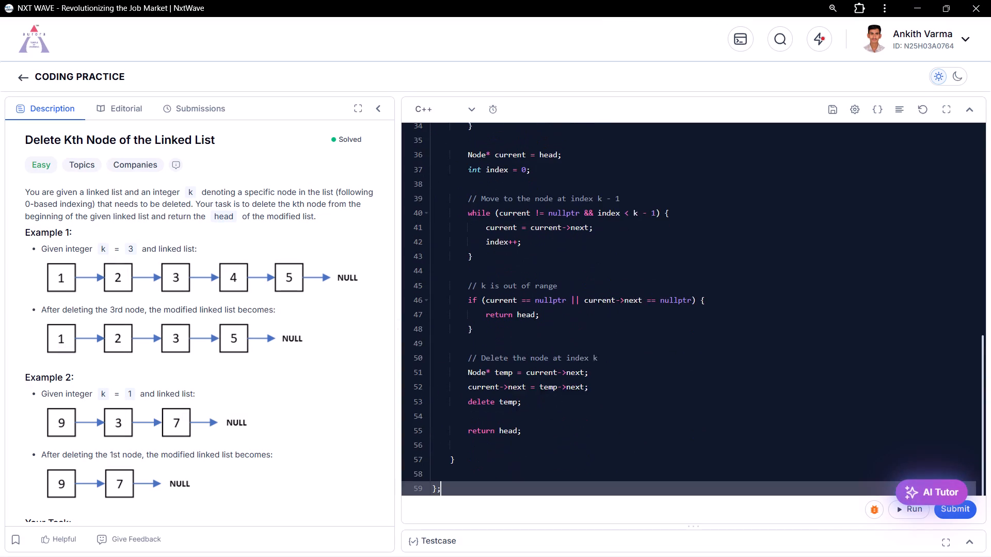
pyautogui.scroll(4, 562, 282)
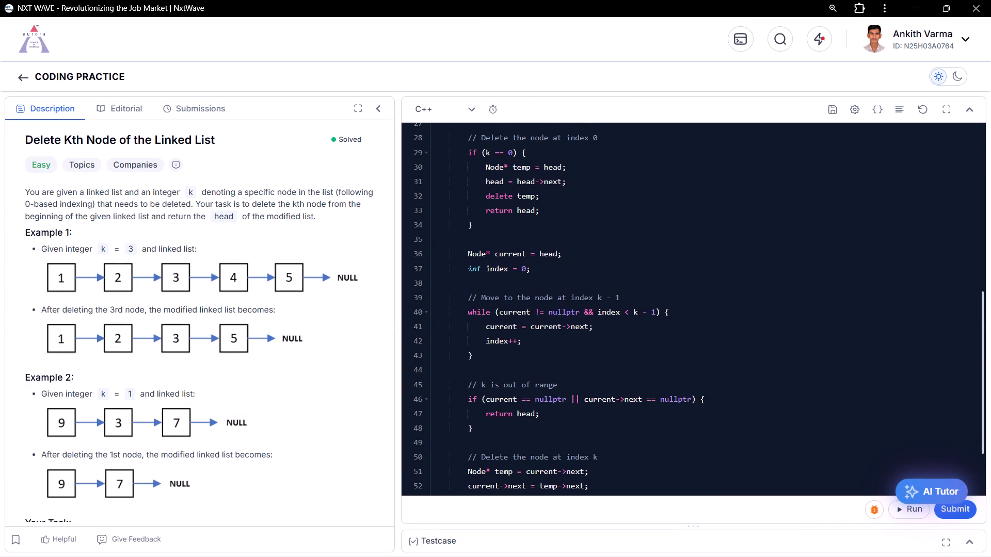
pyautogui.hotkey('ctrl', '-')
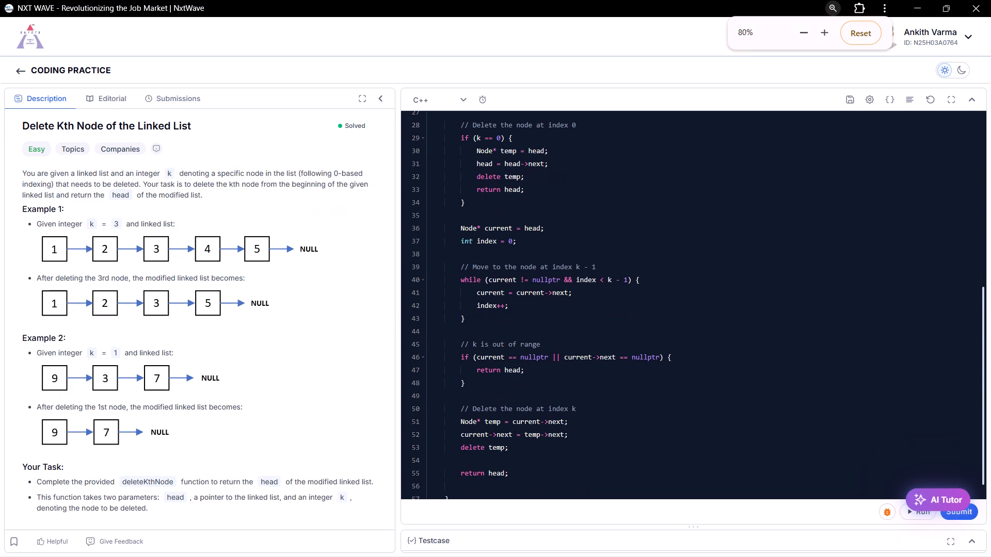
pyautogui.scroll(4, 562, 282)
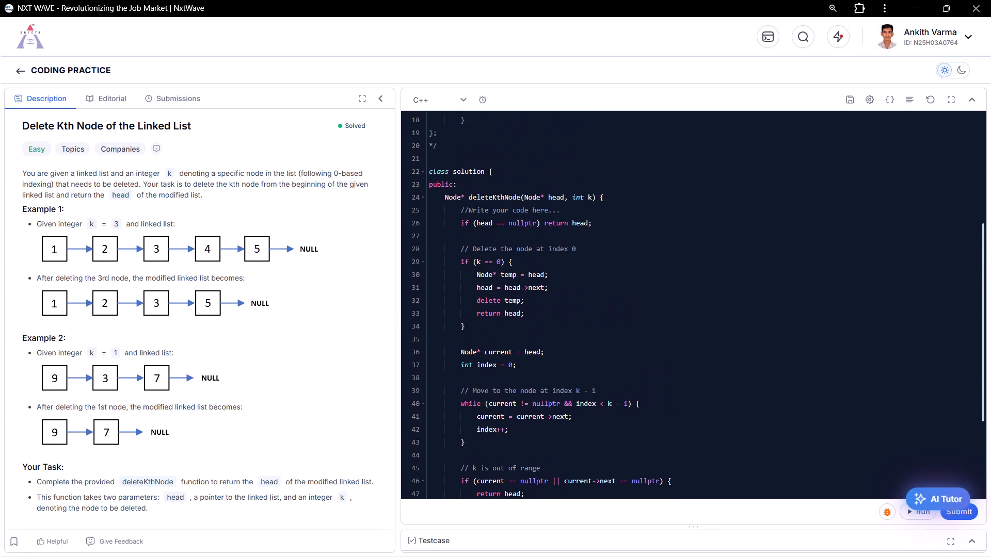
pyautogui.scroll(-1, 562, 282)
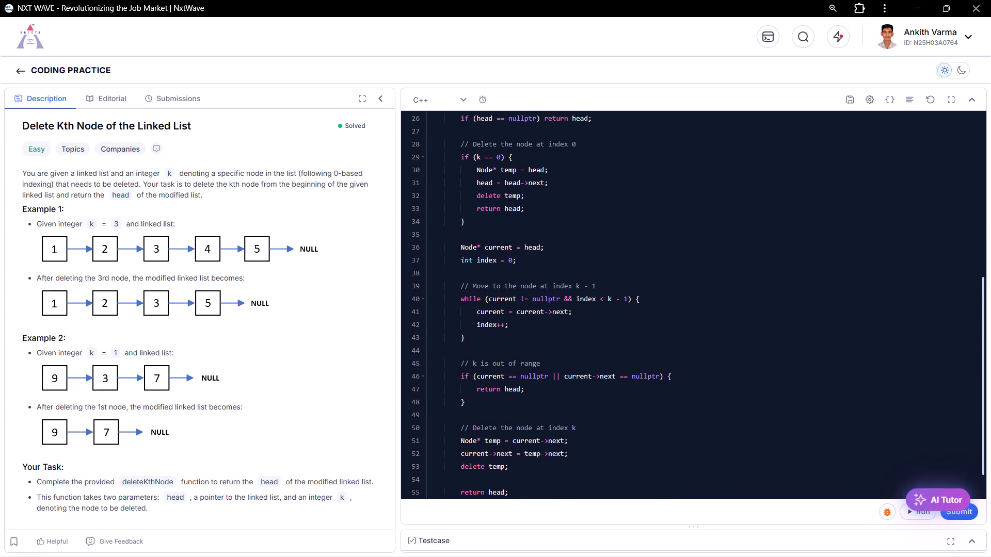
pyautogui.scroll(-1, 562, 282)
pyautogui.hotkey('ctrl', '-')
pyautogui.scroll(1, 562, 282)
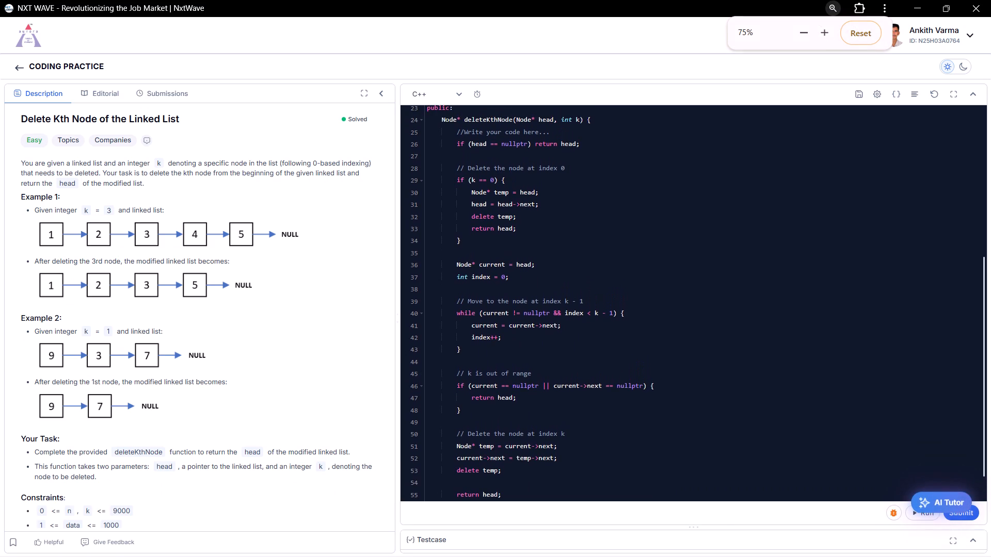
pyautogui.scroll(1, 562, 282)
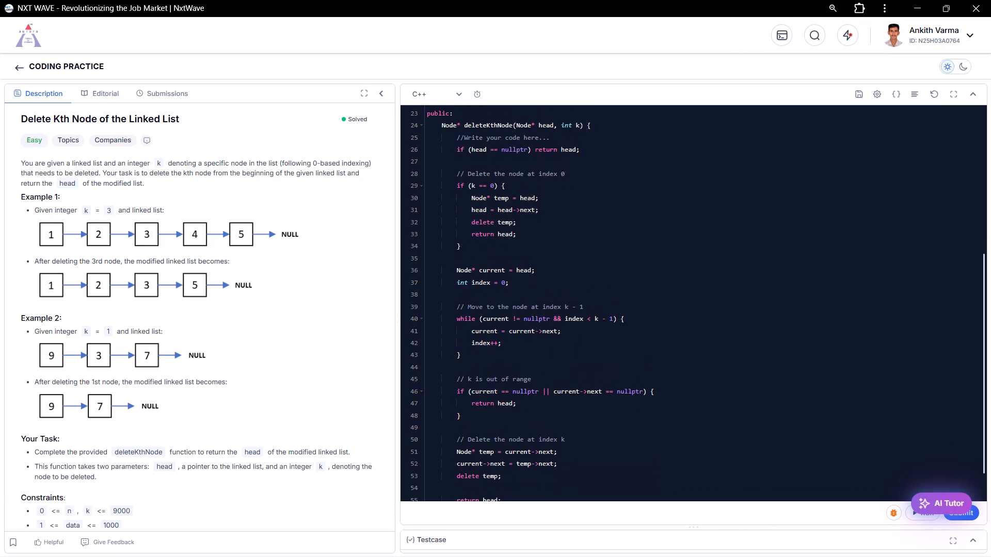
pyautogui.scroll(1, 562, 282)
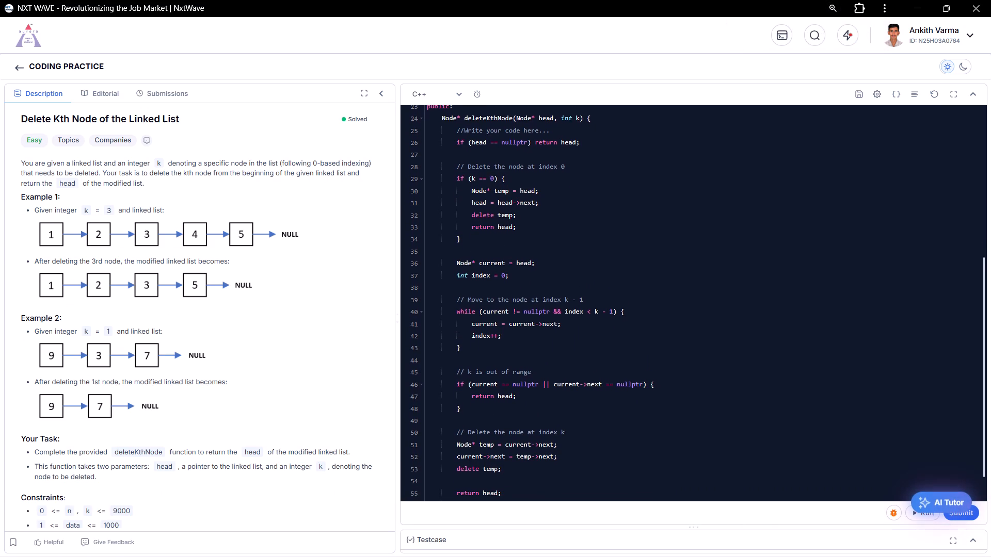
pyautogui.press('Print')
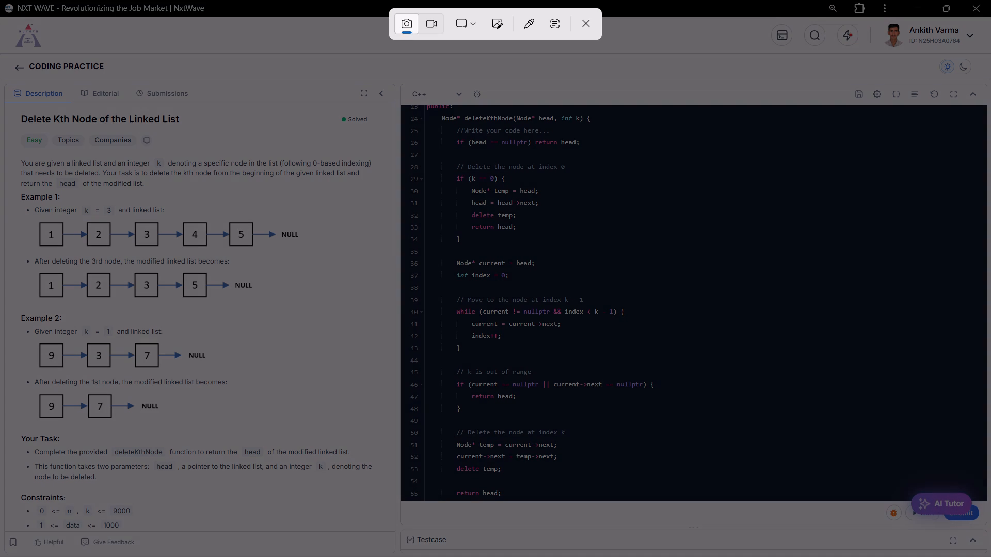
pyautogui.click(0, 55)
pyautogui.moveTo(0, 54); pyautogui.dragTo(990, 484)
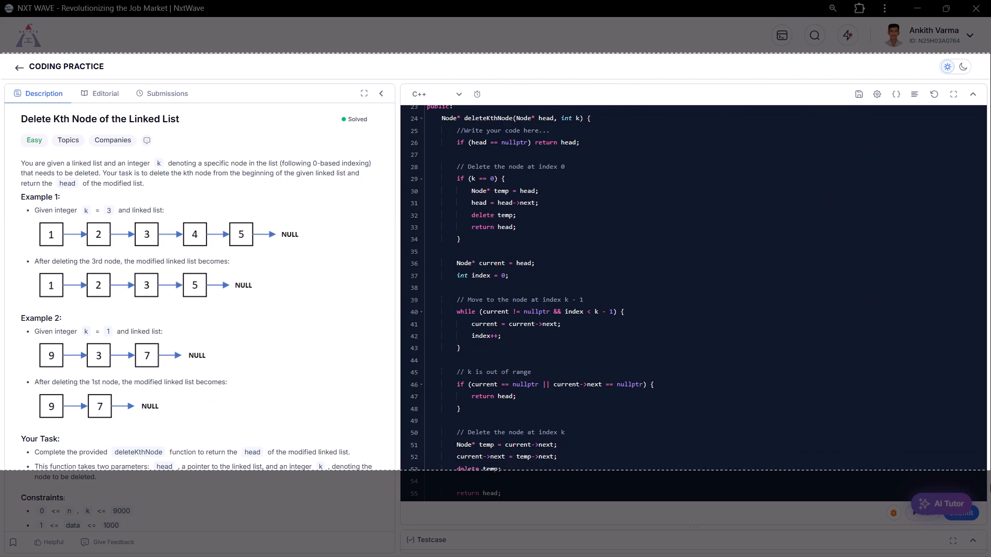
pyautogui.moveTo(990, 484); pyautogui.dragTo(987, 531)
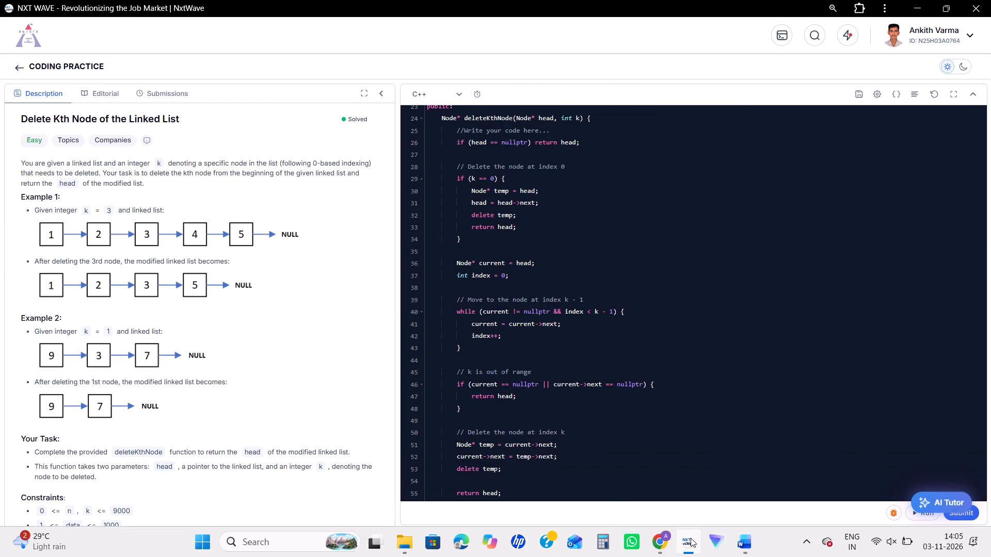
# In lab Report 2, paste the Delete Kth Node code screenshot below the Delete Tail result image, followed by a blank line.
pyautogui.click(738, 534)
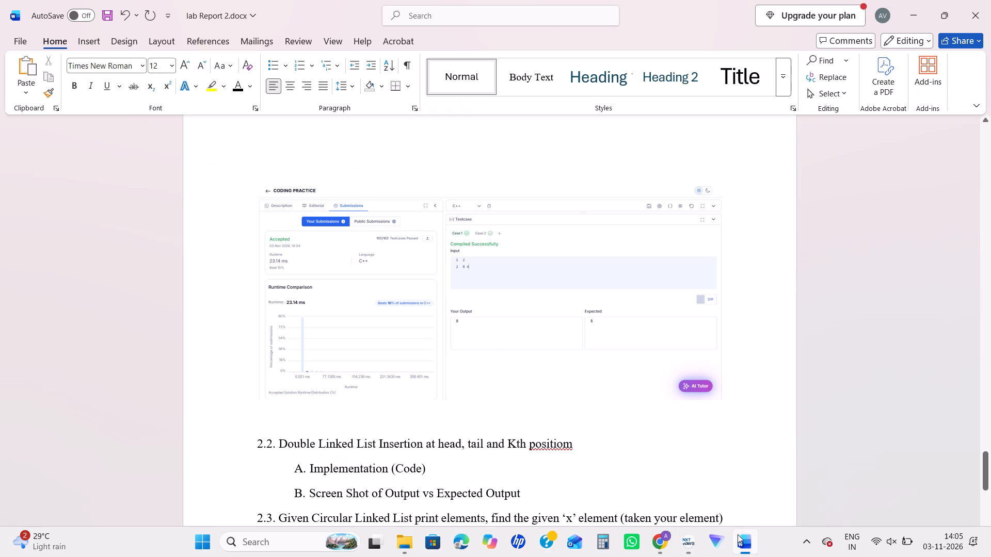
pyautogui.hotkey('ctrl', 'v')
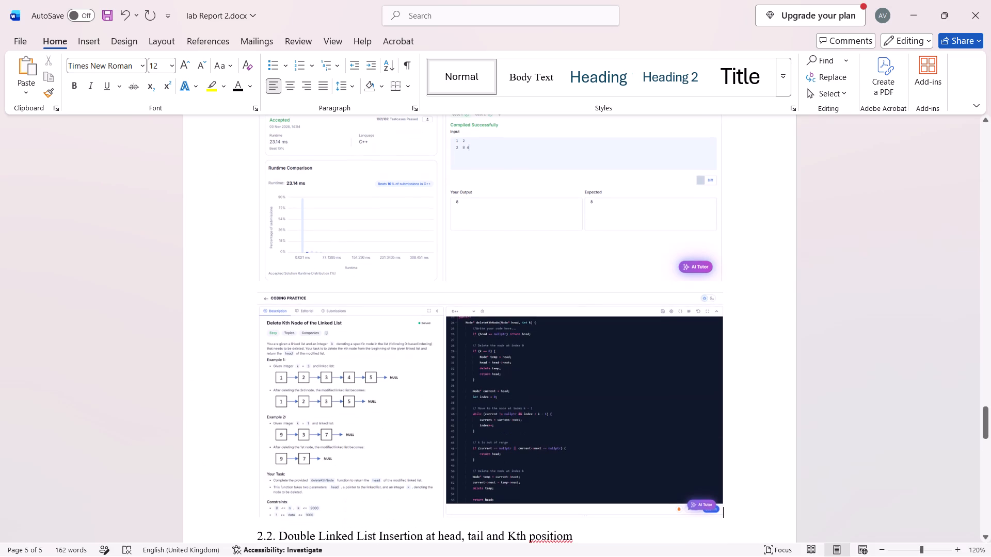
pyautogui.scroll(-1, 602, 431)
pyautogui.keyDown('ctrl'); pyautogui.scroll(3, 602, 431); pyautogui.keyUp('ctrl')
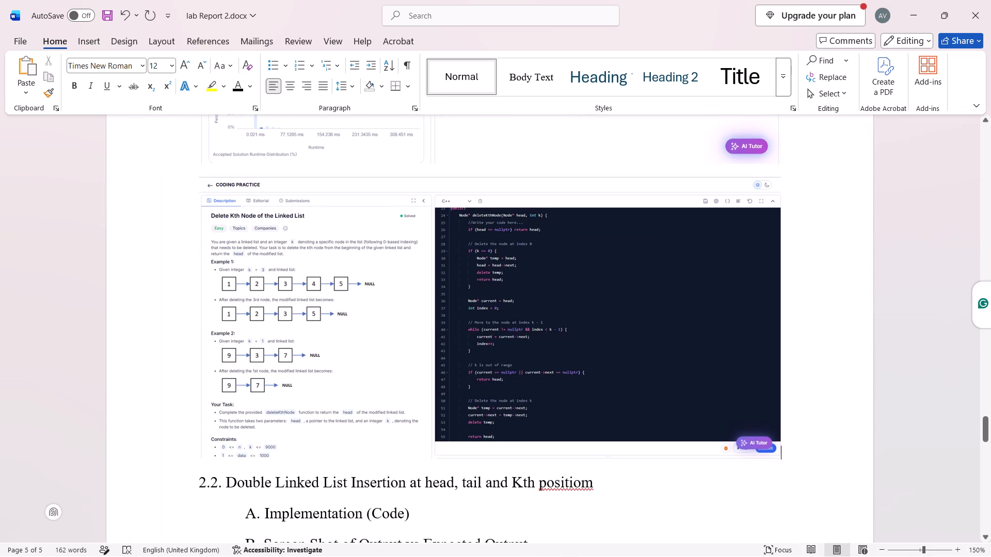
pyautogui.keyDown('ctrl'); pyautogui.scroll(-1, 602, 431); pyautogui.keyUp('ctrl')
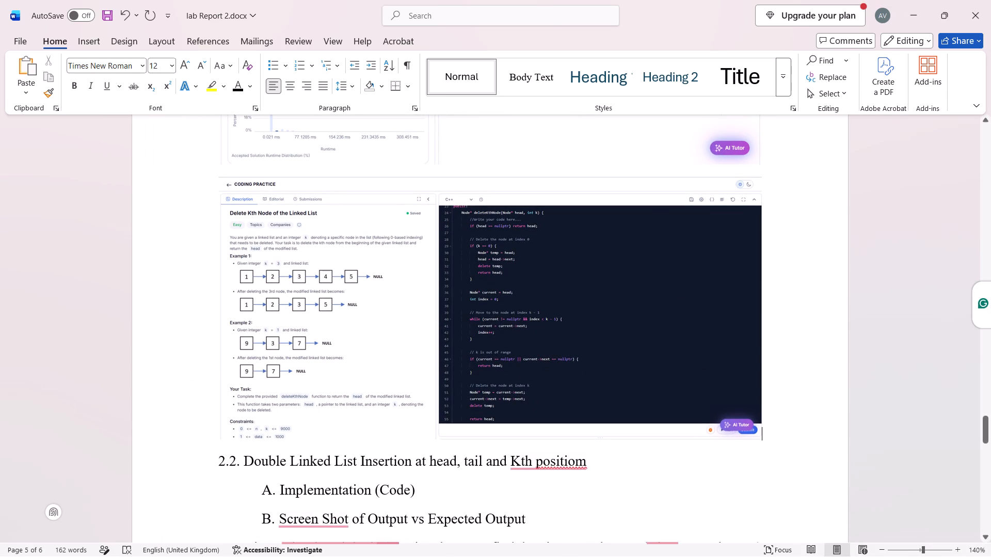
pyautogui.press('Return')
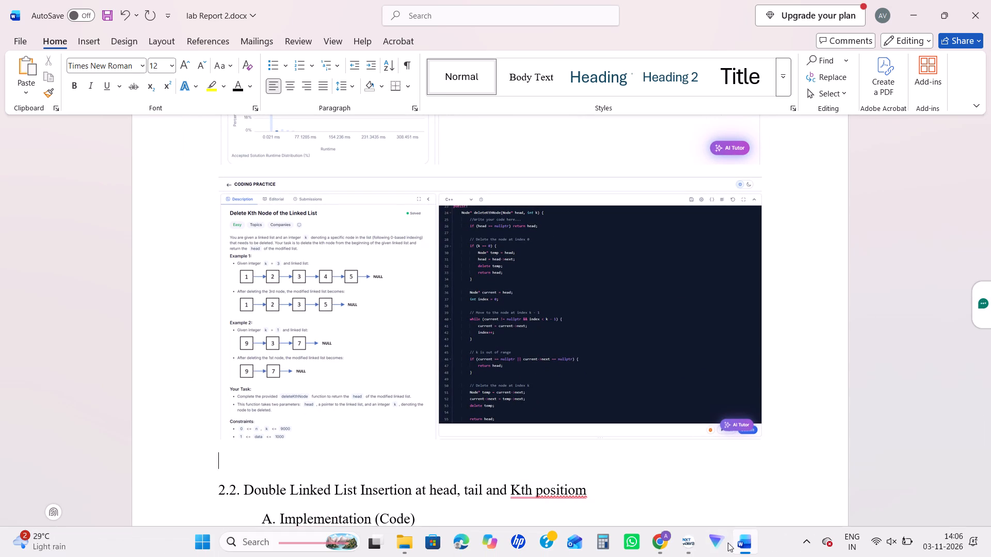
# Return to the NxtWave portal, then run and submit the Delete Kth Node of the Linked List solution.
pyautogui.click(682, 544)
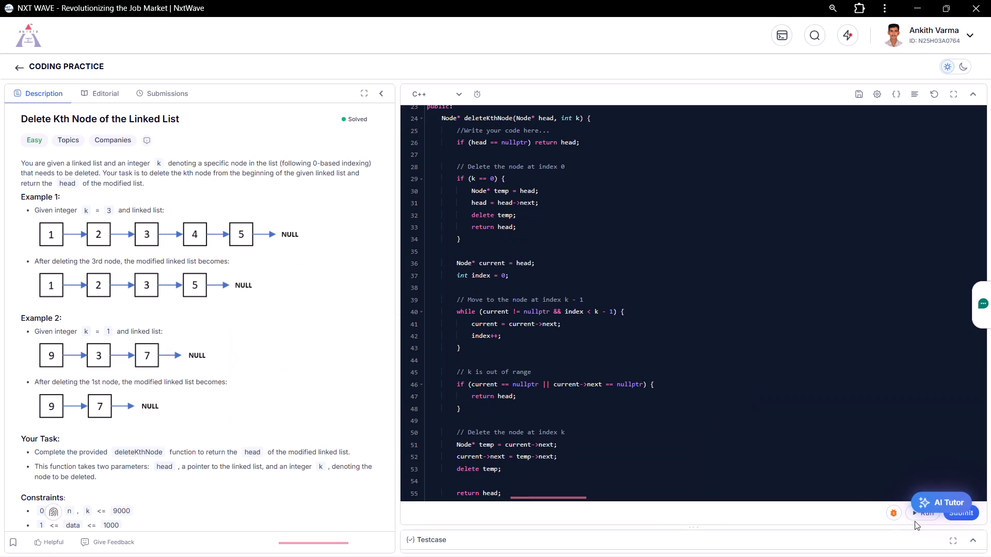
pyautogui.click(915, 521)
pyautogui.click(926, 518)
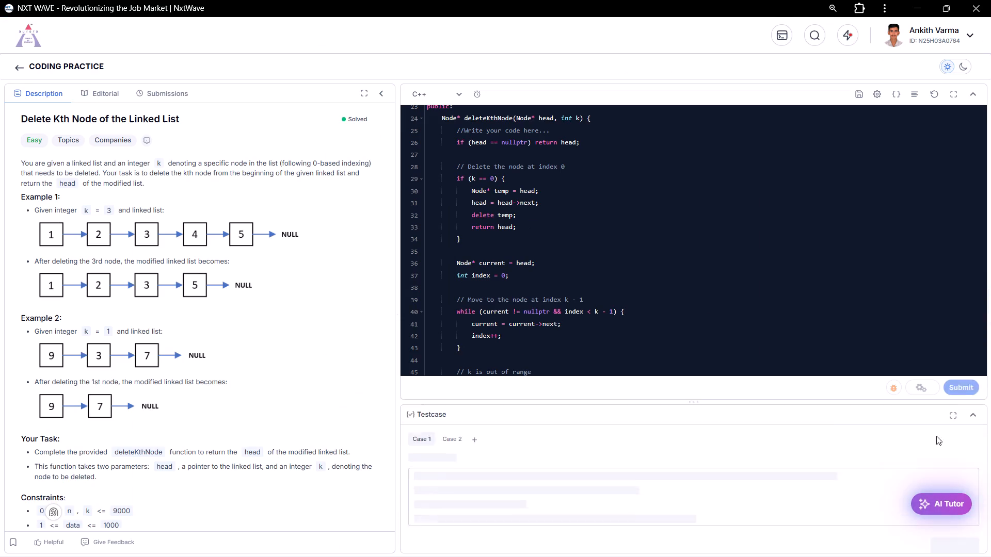
pyautogui.click(963, 350)
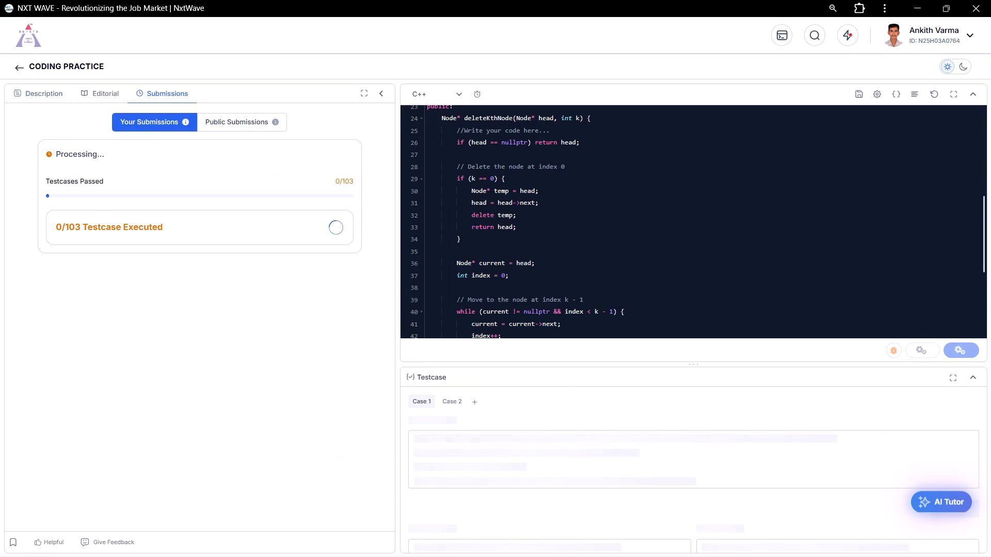
# Expand the testcase results and capture a screenshot of the submission result alongside Case 1's input, actual output and expected output.
pyautogui.hotkey('ctrl', '+')
pyautogui.hotkey('ctrl', '+')
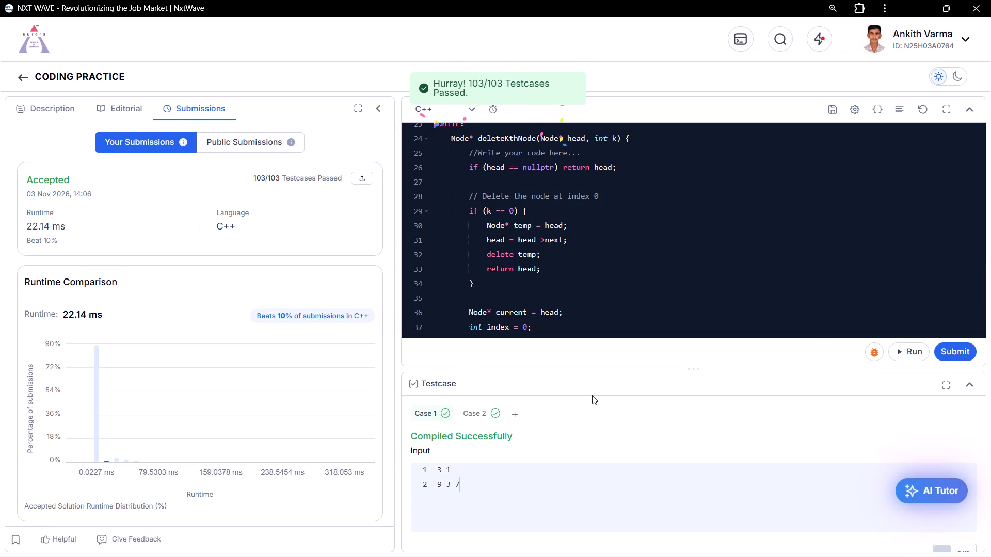
pyautogui.click(972, 383)
pyautogui.press('Print')
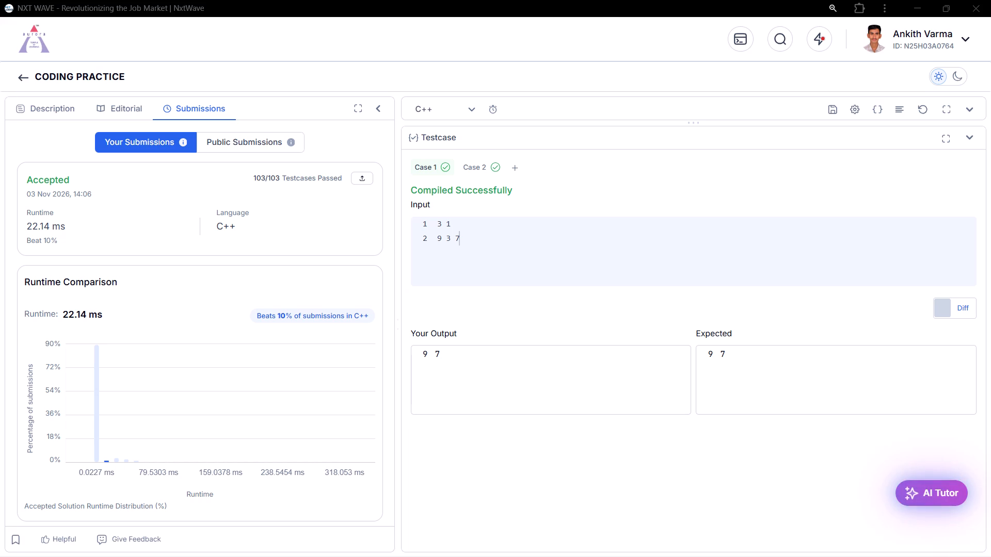
pyautogui.moveTo(5, 60); pyautogui.dragTo(982, 539)
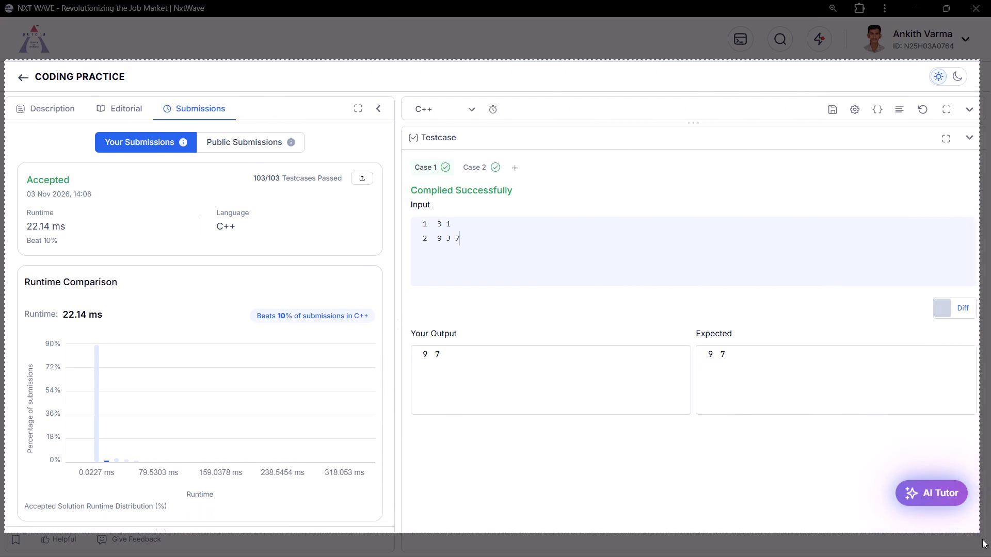
pyautogui.moveTo(982, 539); pyautogui.dragTo(990, 550)
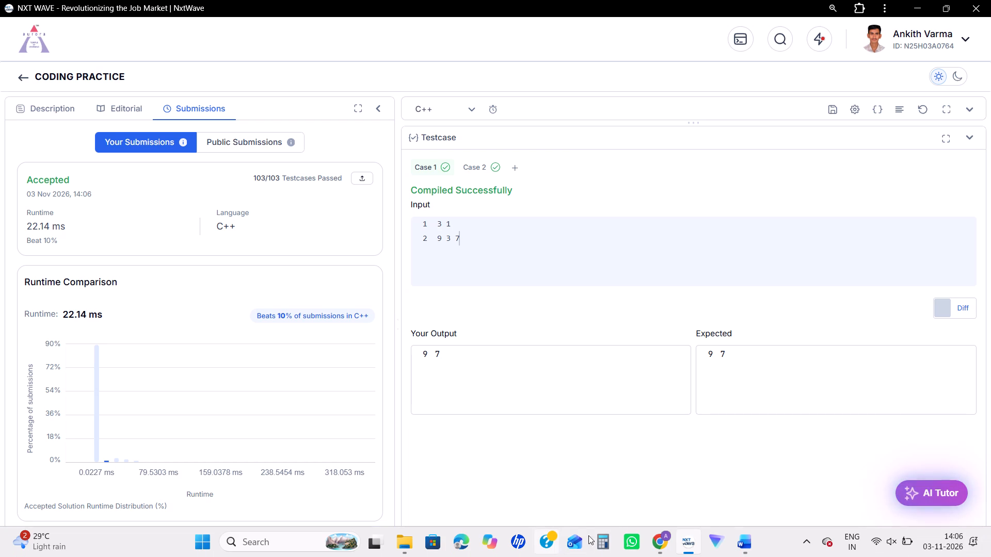
# Paste the result screenshot beneath the Delete Kth Node code screenshot in lab Report 2.
pyautogui.click(747, 550)
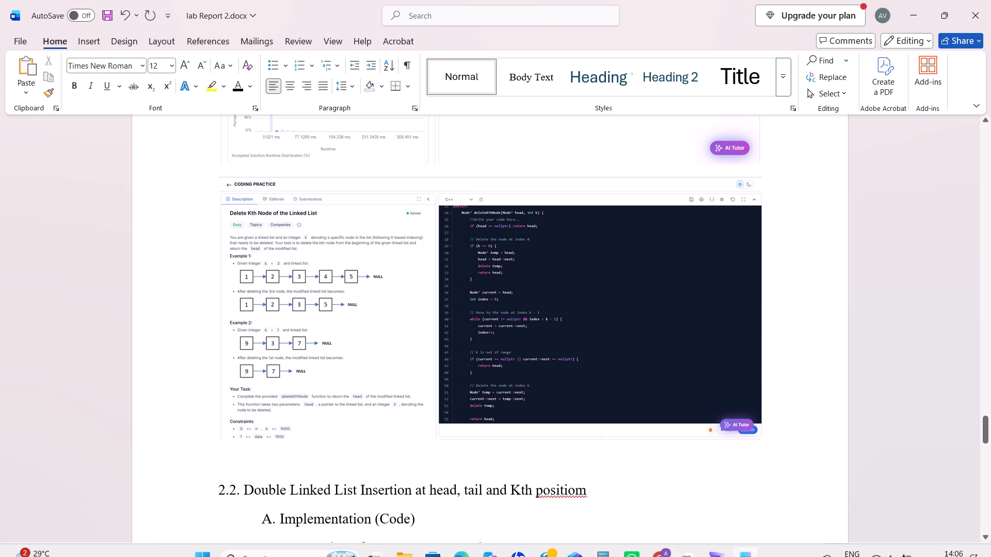
pyautogui.hotkey('ctrl', 'v')
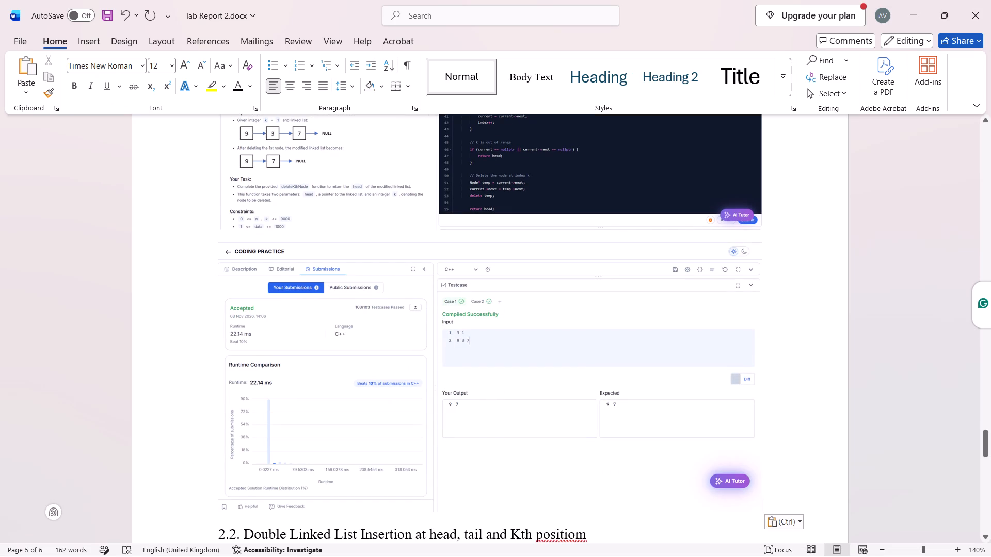
# Review the placement of the pasted Delete Tail and Delete Kth Node screenshots and the page layout around heading 2.2.
pyautogui.scroll(1, 490, 272)
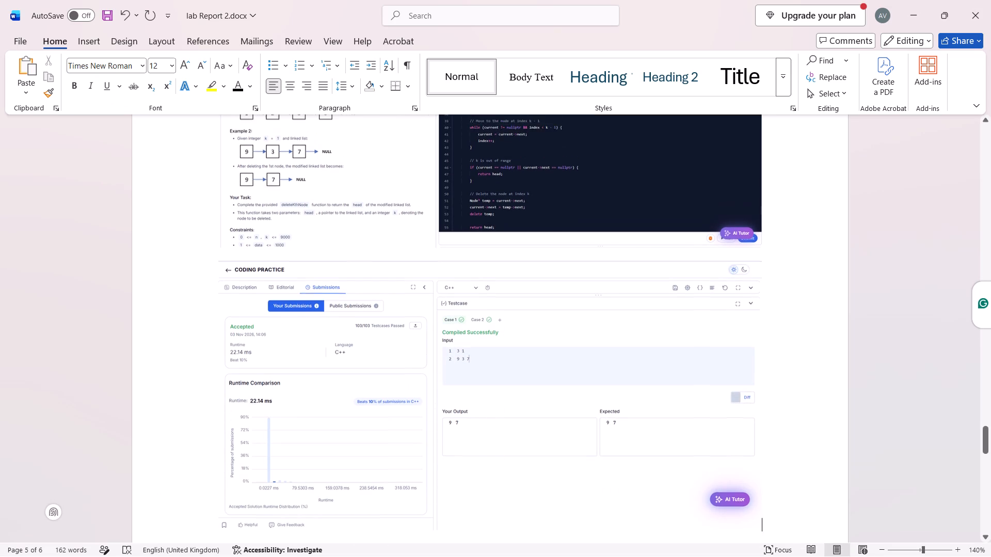
pyautogui.scroll(2, 490, 272)
pyautogui.scroll(-1, 490, 272)
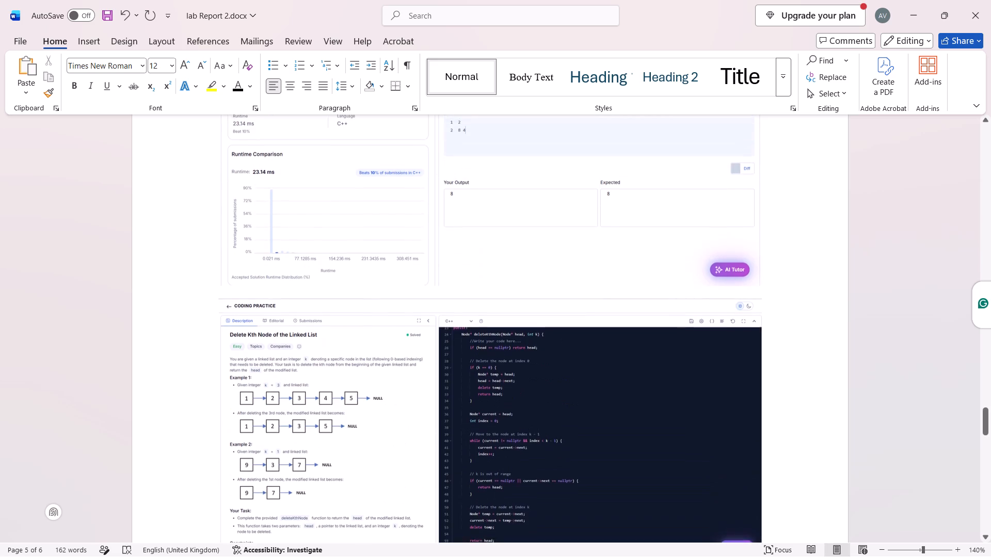
pyautogui.scroll(-4, 490, 272)
pyautogui.scroll(3, 490, 272)
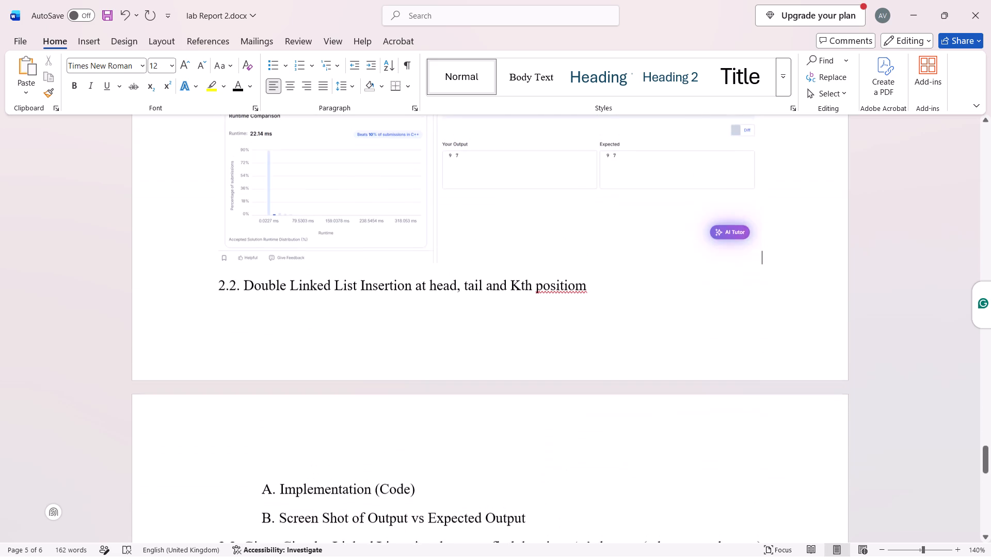
pyautogui.scroll(8, 490, 272)
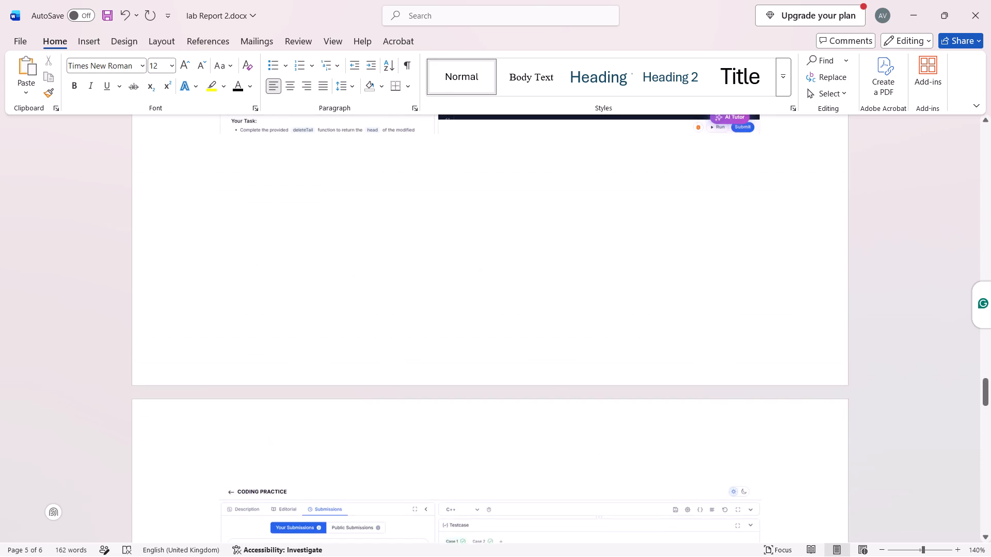
# Review the pasted Delete Head, Delete Tail and Delete Kth Node screenshots in lab Report 2 through to heading 2.2.
pyautogui.scroll(6, 490, 272)
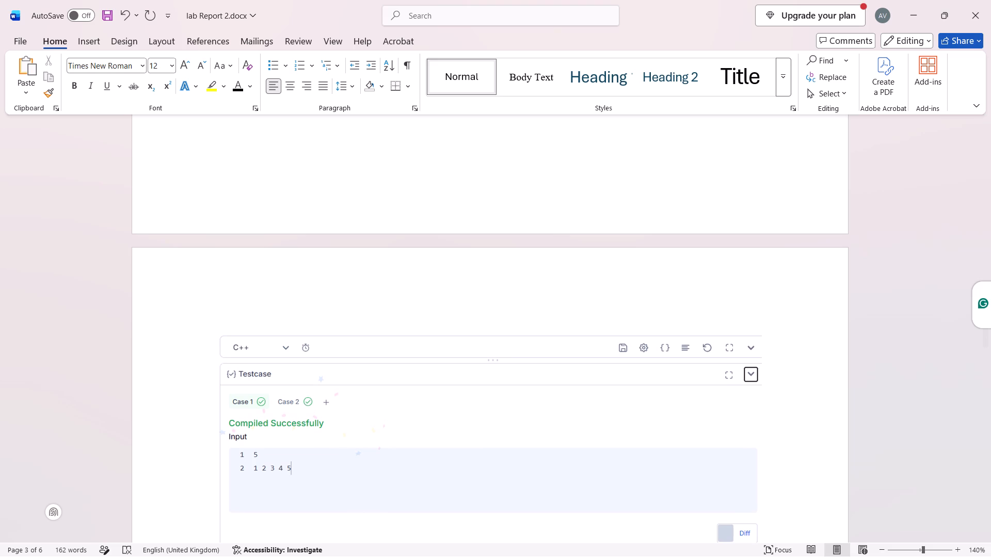
pyautogui.scroll(-1, 490, 272)
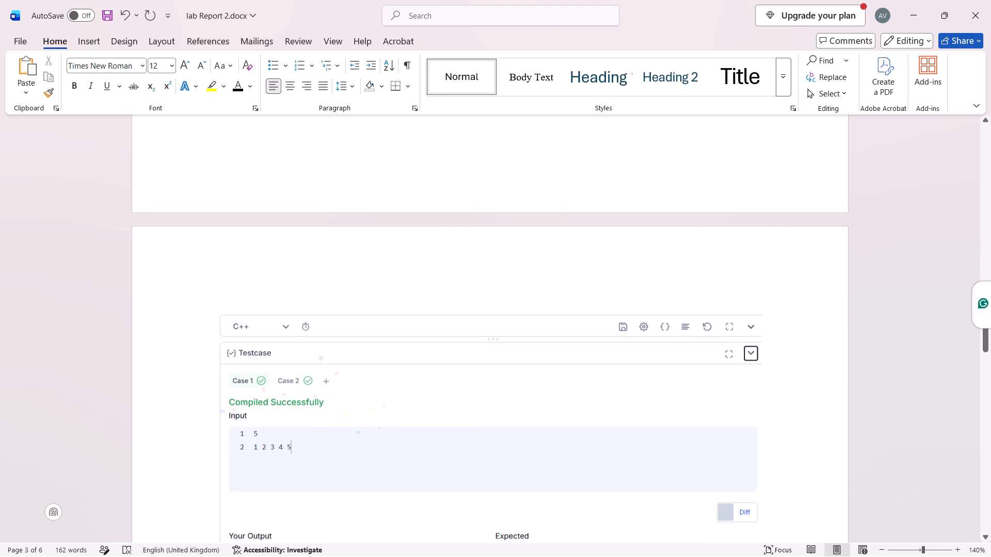
pyautogui.scroll(-4, 490, 272)
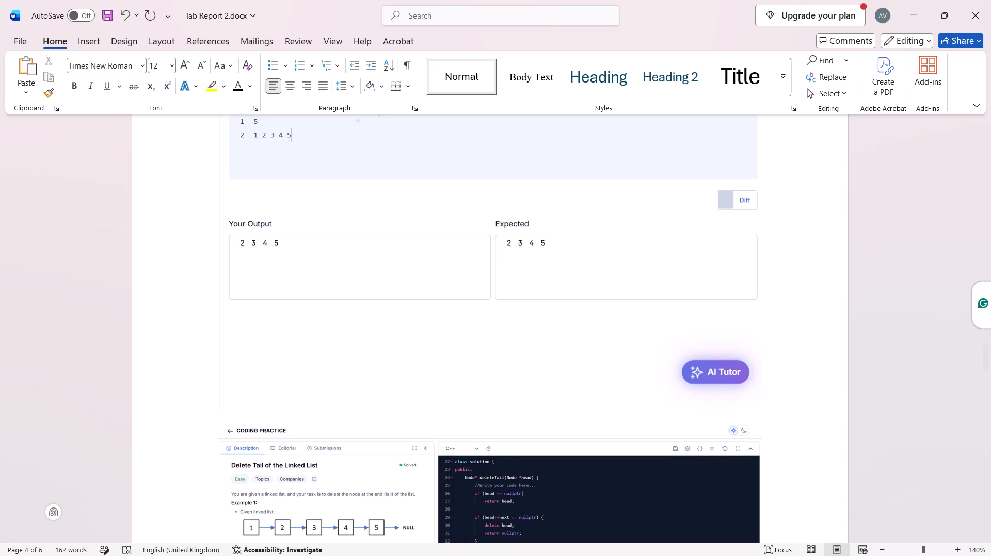
pyautogui.scroll(-12, 490, 272)
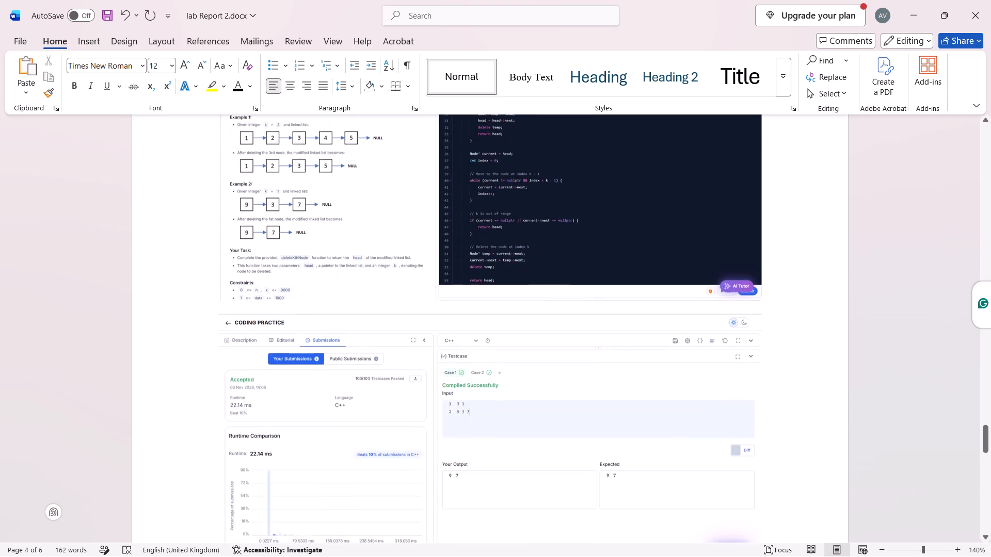
pyautogui.scroll(-3, 490, 272)
pyautogui.scroll(1, 490, 272)
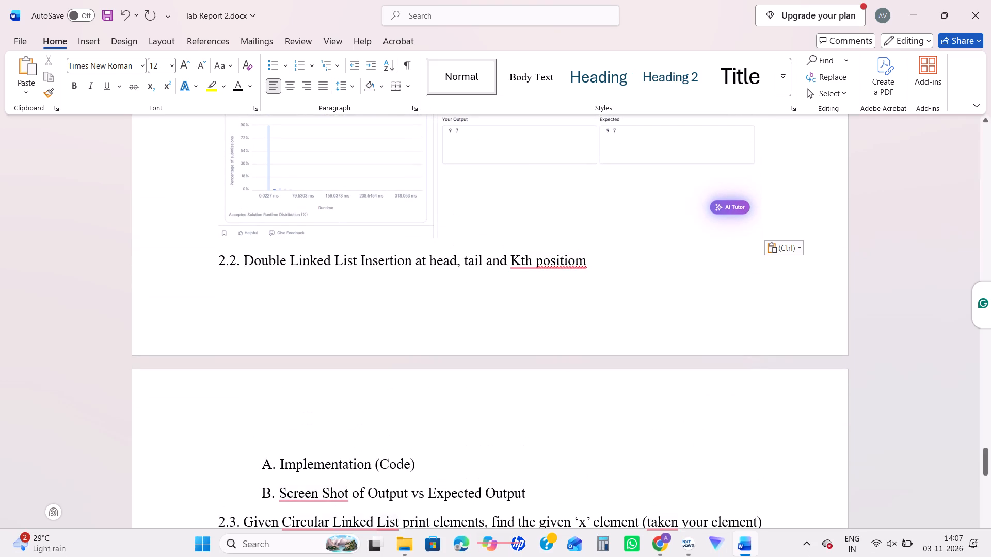
pyautogui.click(693, 550)
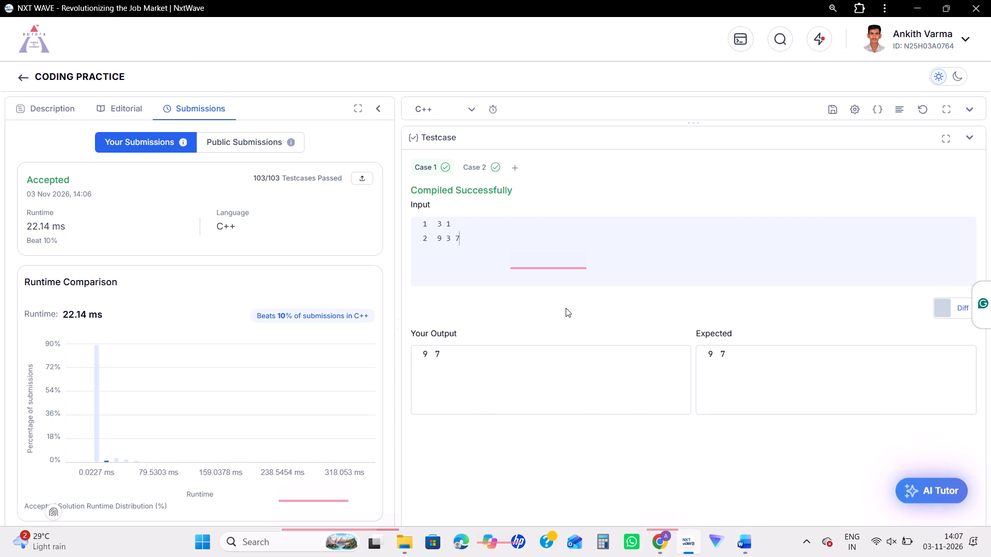
pyautogui.click(747, 548)
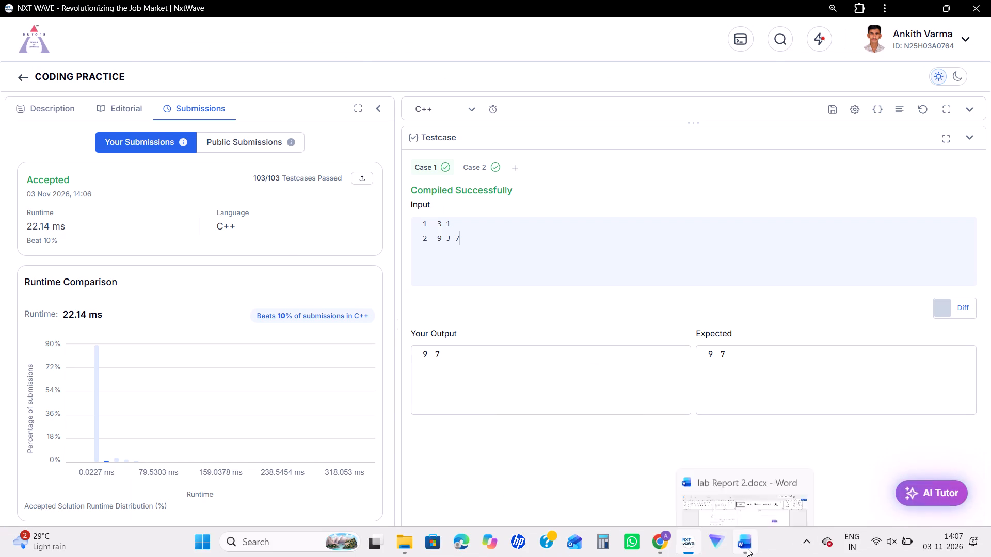
pyautogui.scroll(1, 585, 384)
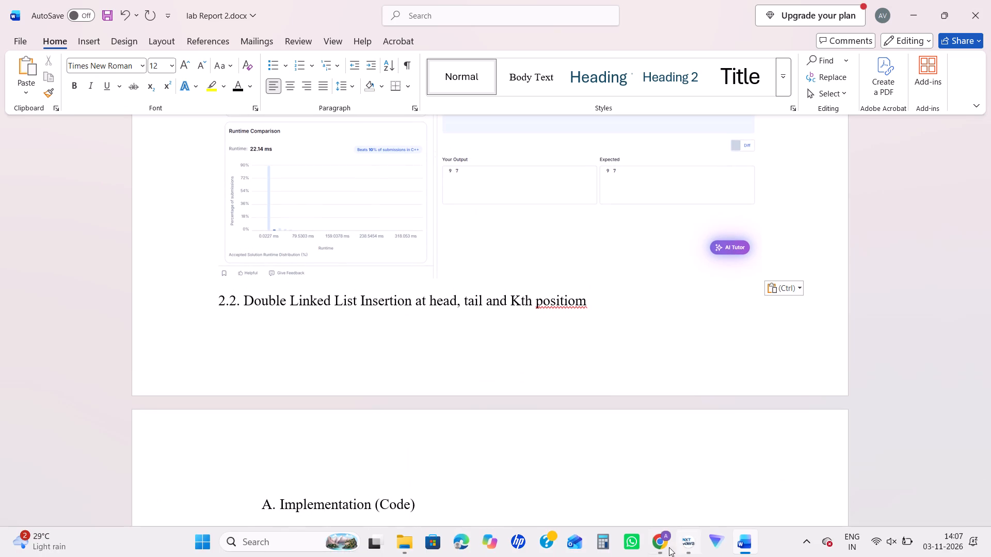
# Return to the NxtWave portal and open the Insertion At Head - Doubly Linked List problem from the doubly linked list insertion coding practice.
pyautogui.click(675, 550)
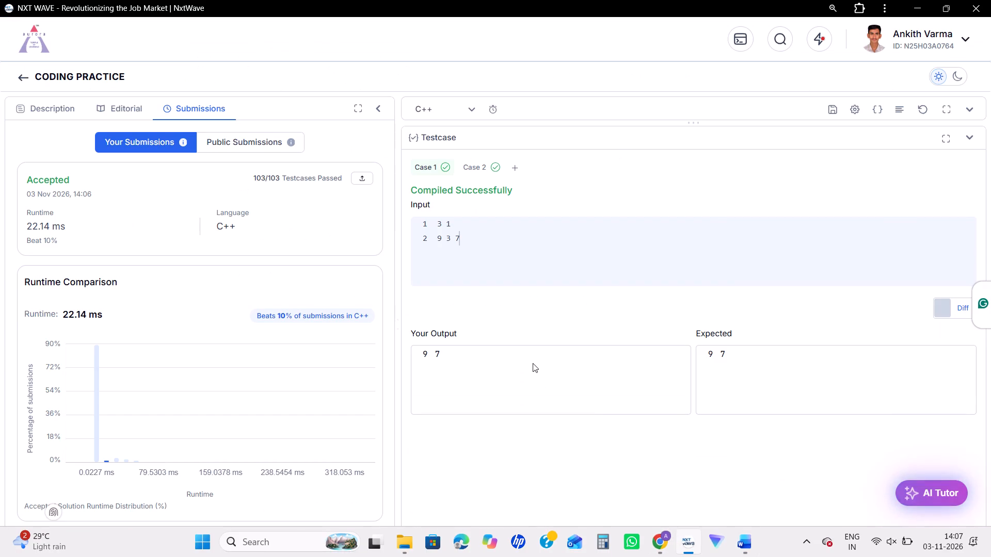
pyautogui.hscroll(7, 533, 363)
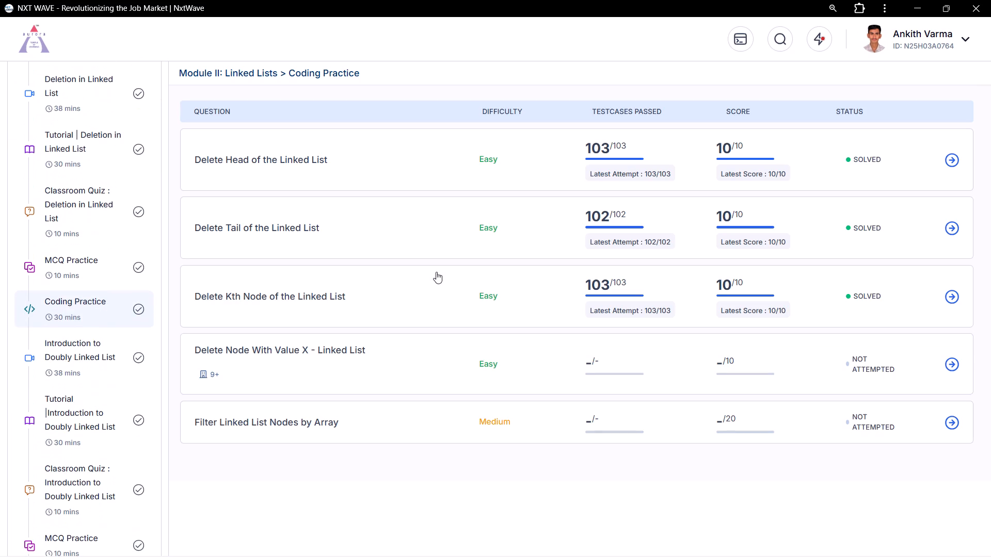
pyautogui.scroll(-4, 79, 394)
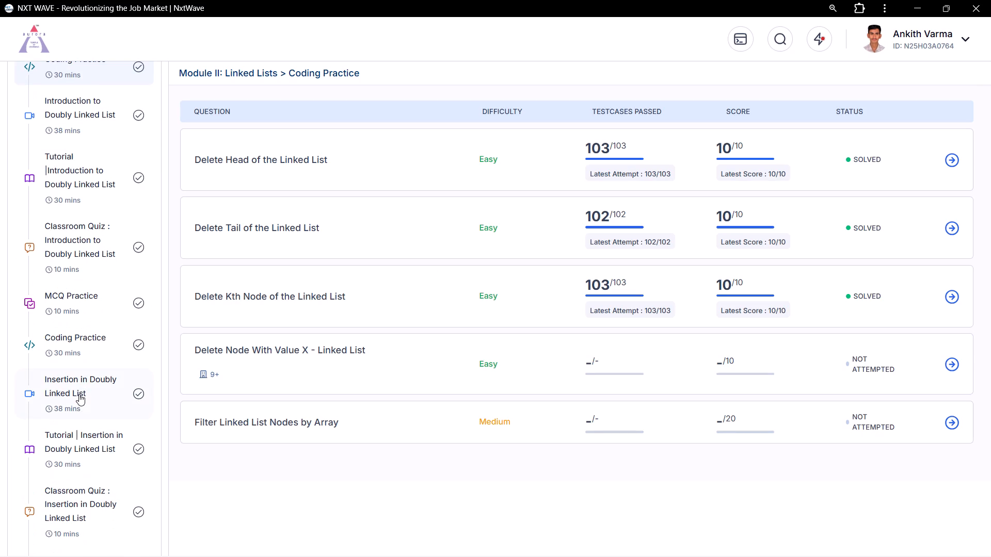
pyautogui.click(96, 353)
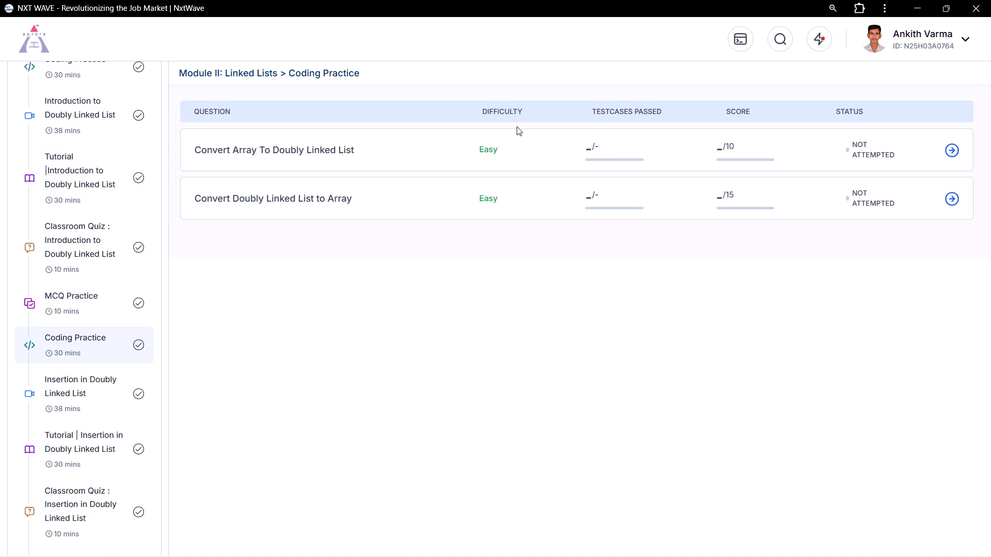
pyautogui.scroll(-4, 78, 396)
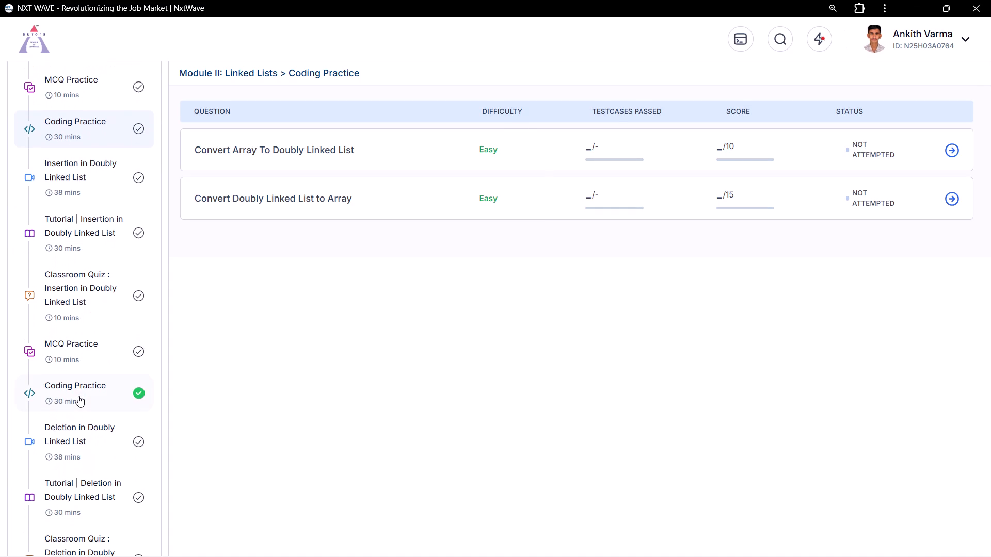
pyautogui.click(78, 396)
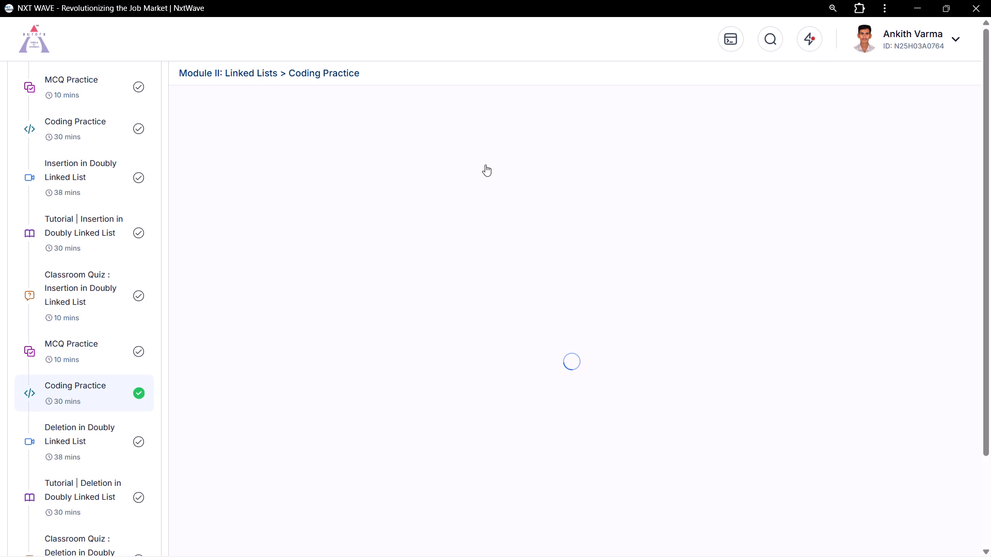
pyautogui.click(485, 165)
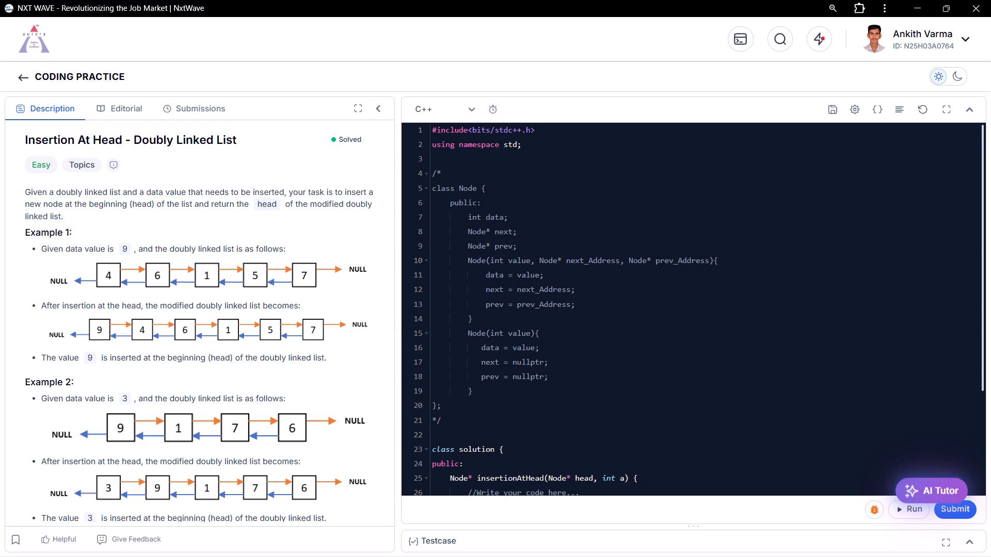
# Capture a screenshot of the Insertion At Head problem description alongside the complete insertionAtHead solution code.
pyautogui.scroll(-7, 539, 291)
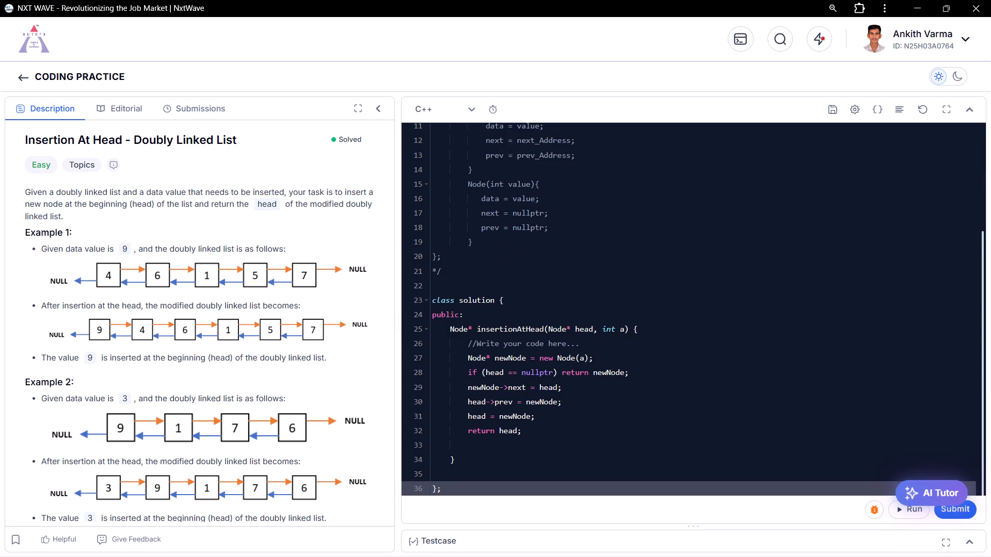
pyautogui.press('Print')
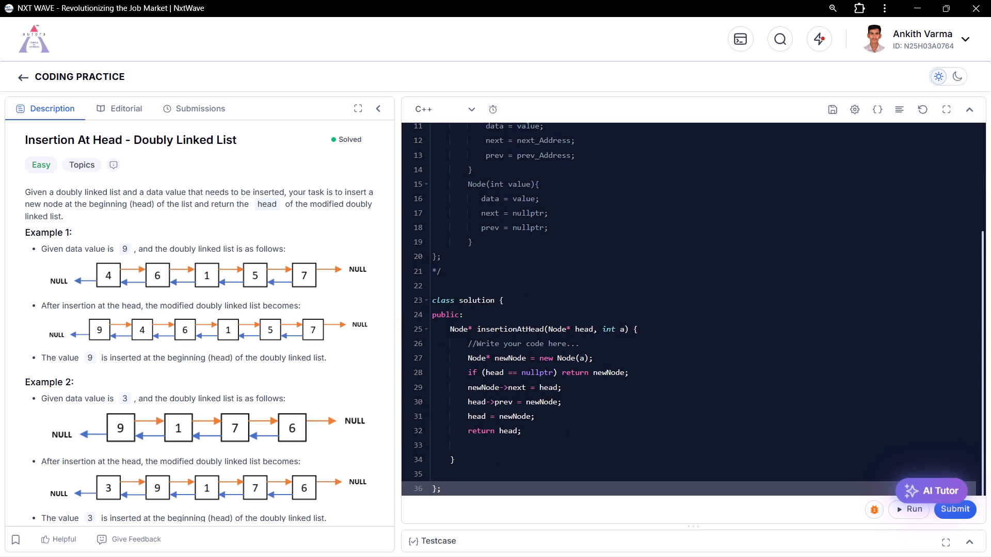
pyautogui.moveTo(1, 57); pyautogui.dragTo(945, 521)
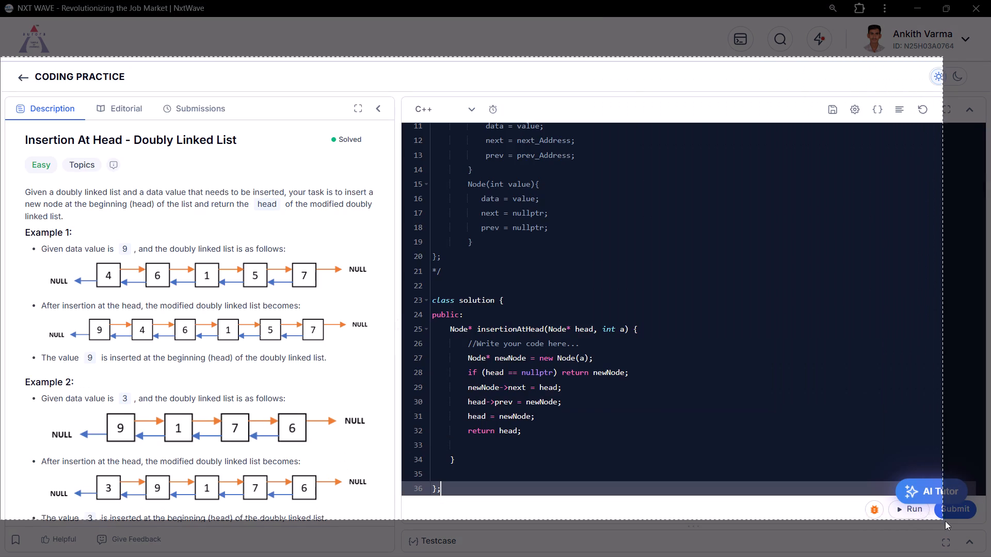
pyautogui.moveTo(945, 521); pyautogui.dragTo(990, 532)
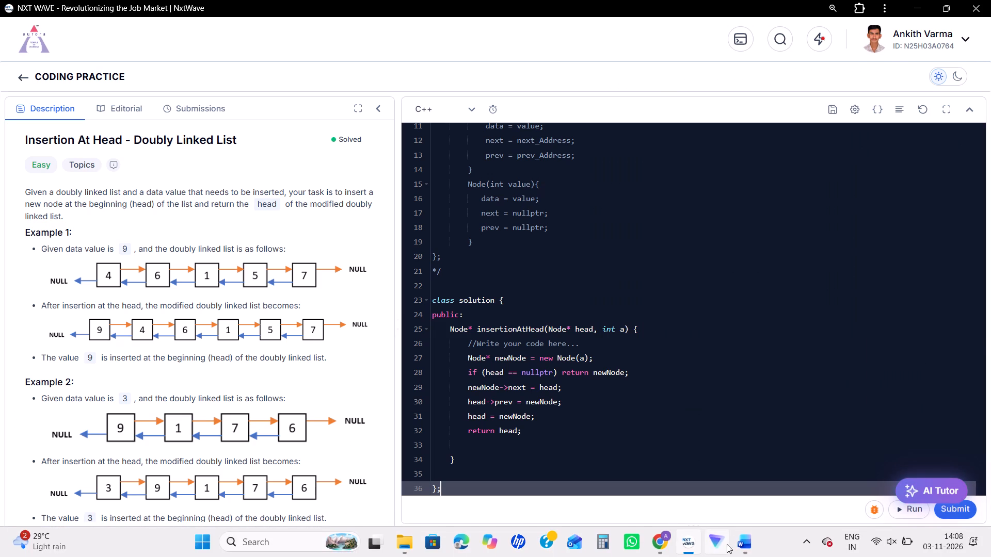
# Switch to lab Report 2 in Word and insert a blank line before heading 2.2 to move it onto the next page.
pyautogui.click(738, 543)
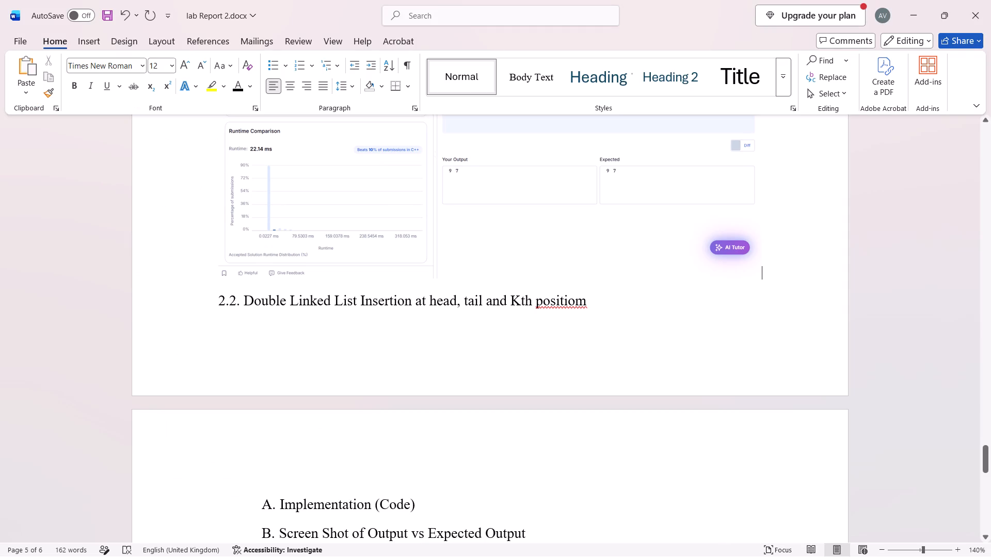
pyautogui.click(216, 295)
pyautogui.press('Return')
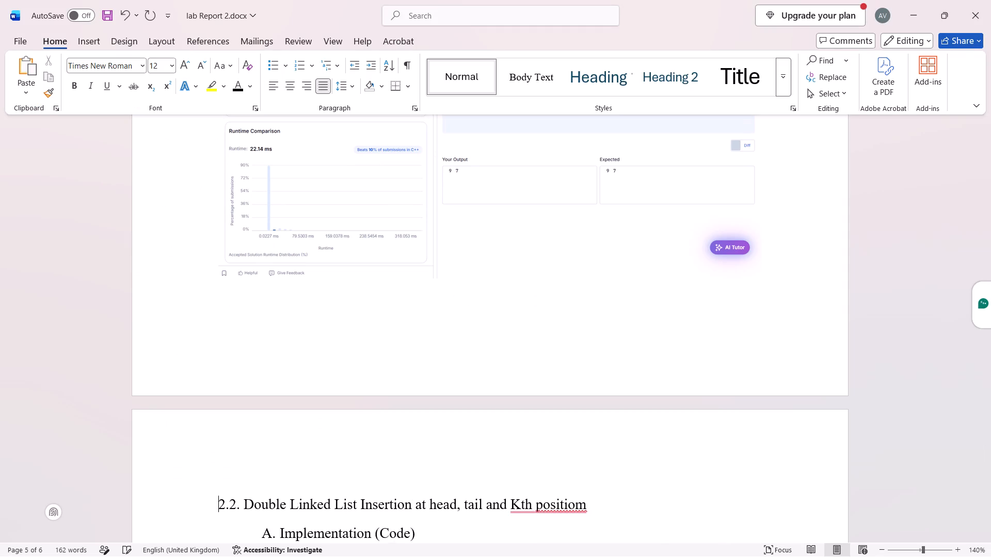
# Delete the Implementation (Code) and Screen Shot of Output vs Expected Output items under heading 2.2.
pyautogui.scroll(-4, 216, 295)
pyautogui.moveTo(280, 255); pyautogui.dragTo(443, 284)
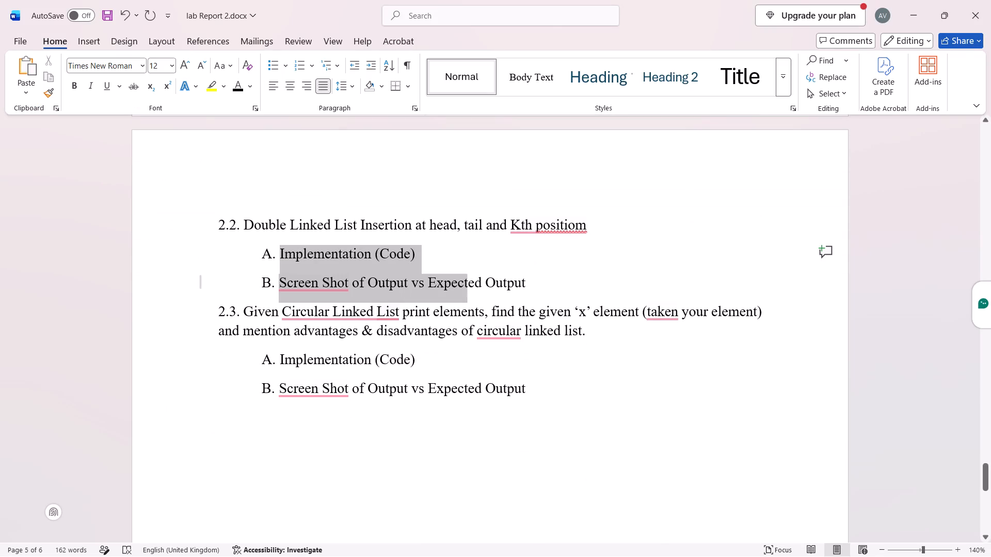
pyautogui.moveTo(443, 284); pyautogui.dragTo(514, 283)
pyautogui.press('BackSpace')
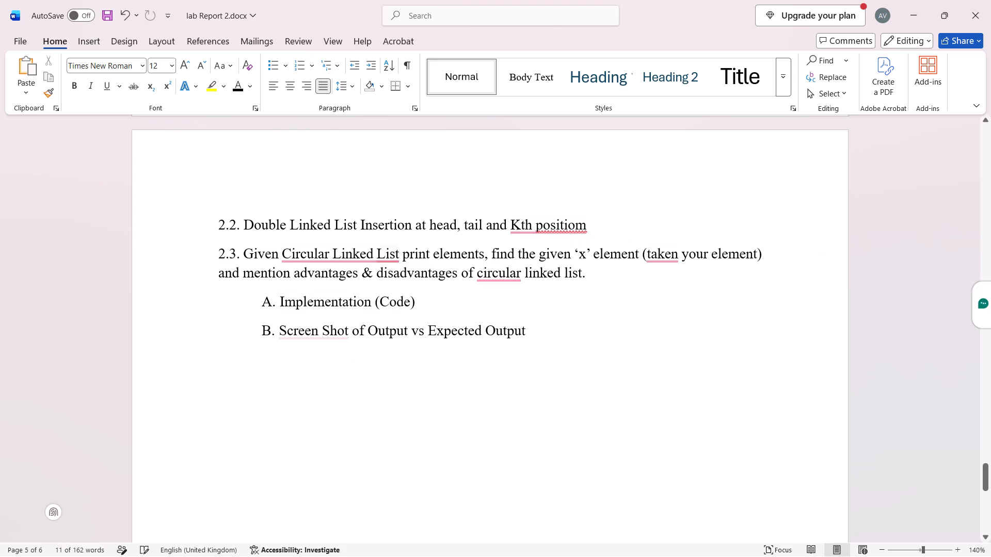
# Correct the misspelled last word of heading 2.2 to "position".
pyautogui.click(597, 232)
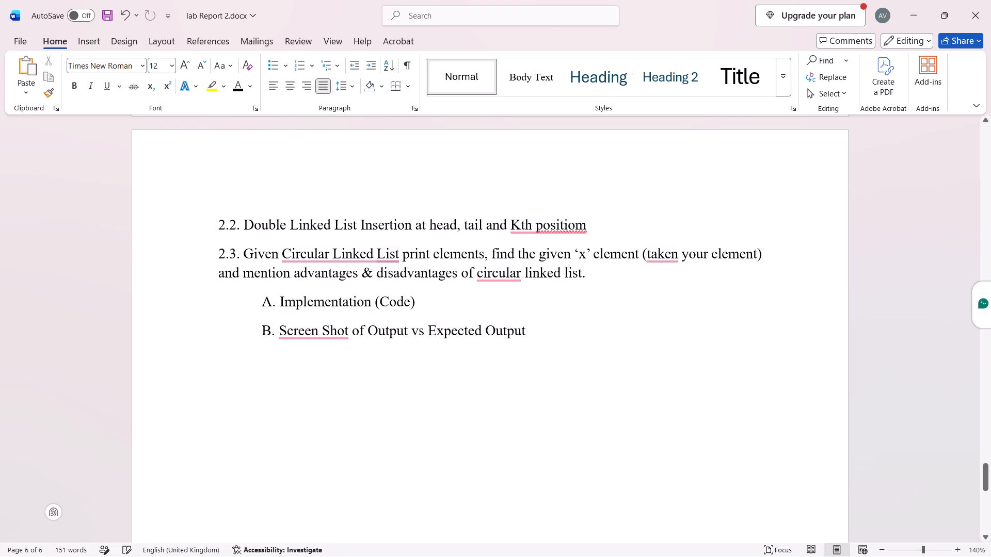
pyautogui.press('BackSpace')
pyautogui.press('n')
# Paste the Insertion At Head code screenshot on a new line under heading 2.2 and add an empty line below it.
pyautogui.press('Return')
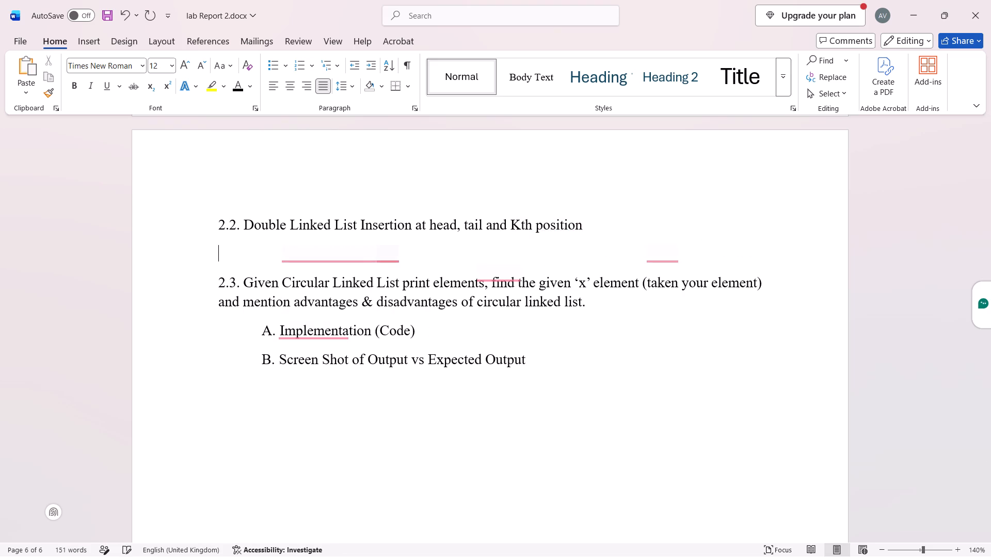
pyautogui.hotkey('ctrl', 'v')
pyautogui.scroll(-2, 597, 232)
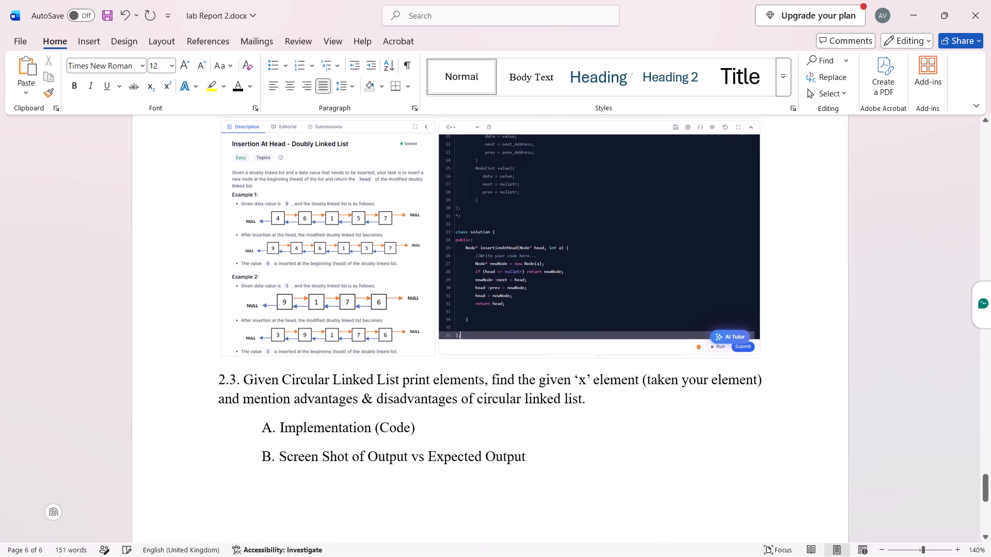
pyautogui.press('Return')
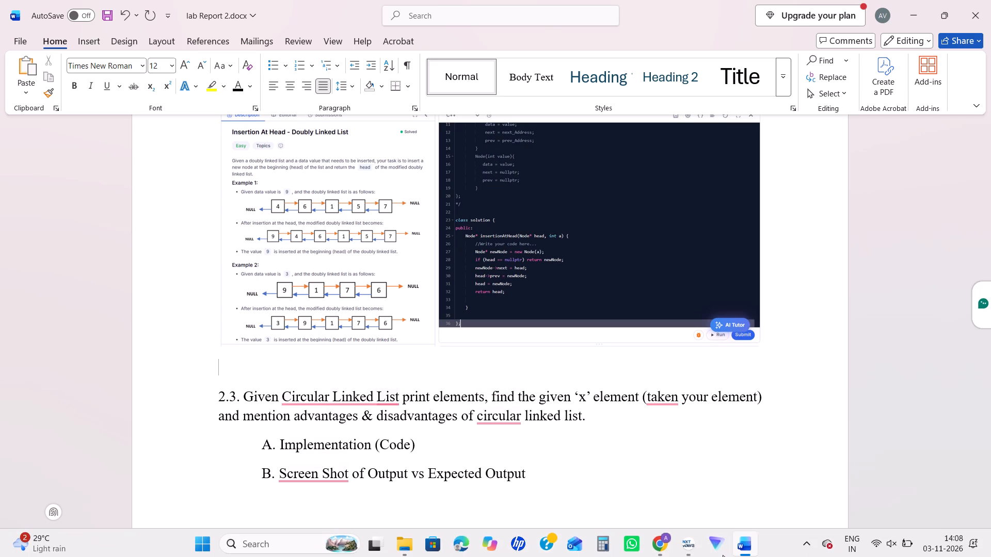
pyautogui.scroll(1, 614, 421)
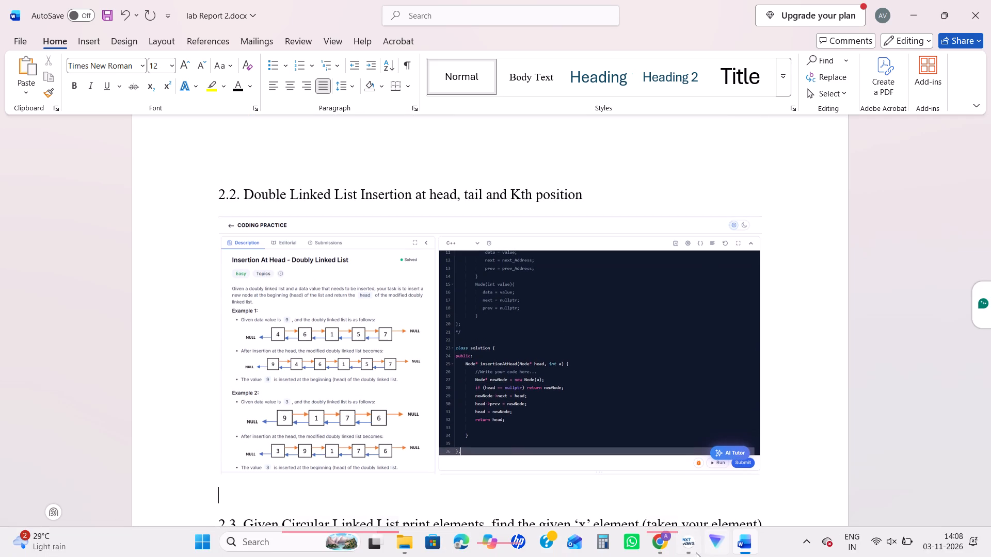
# Return to the NxtWave portal, then run and submit the Insertion At Head - Doubly Linked List solution.
pyautogui.click(695, 552)
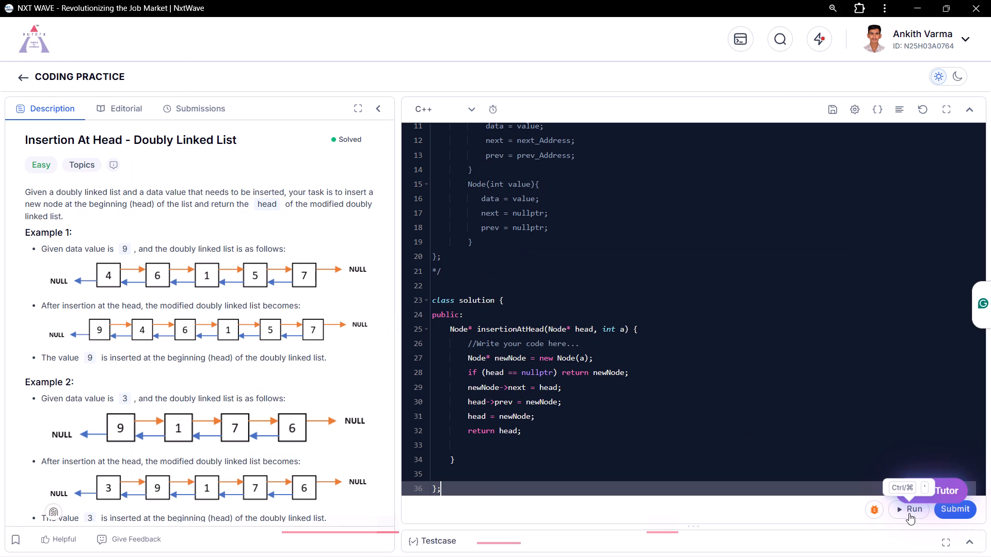
pyautogui.click(909, 513)
pyautogui.click(958, 347)
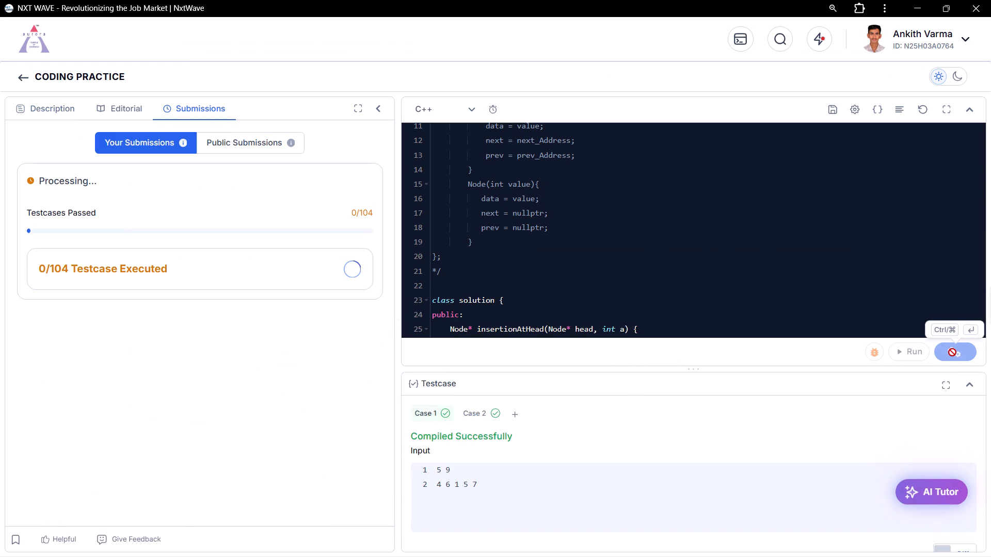
# Expand the testcase results and capture a screenshot of the submission result alongside Case 1's input, actual output and expected output.
pyautogui.click(970, 382)
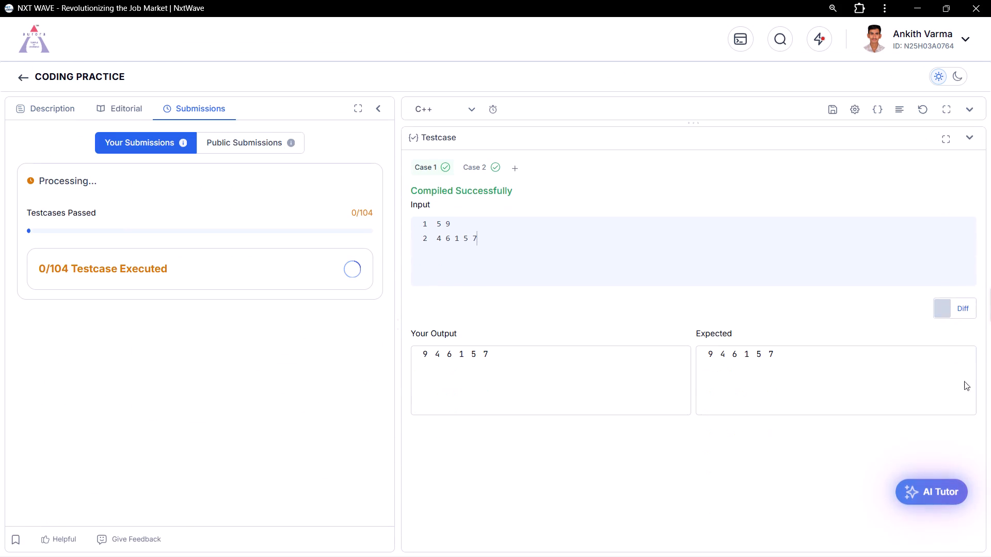
pyautogui.press('Print')
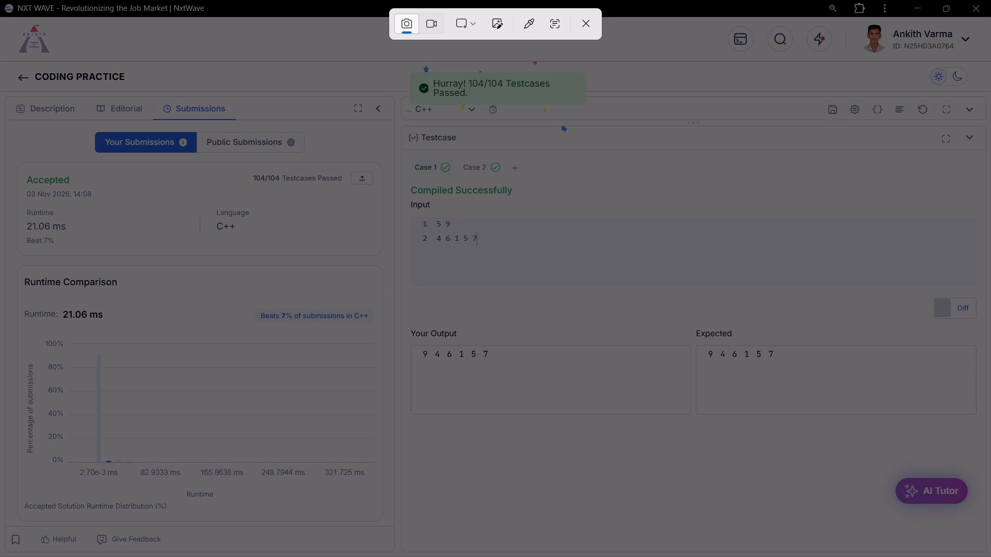
pyautogui.moveTo(2, 60); pyautogui.dragTo(990, 506)
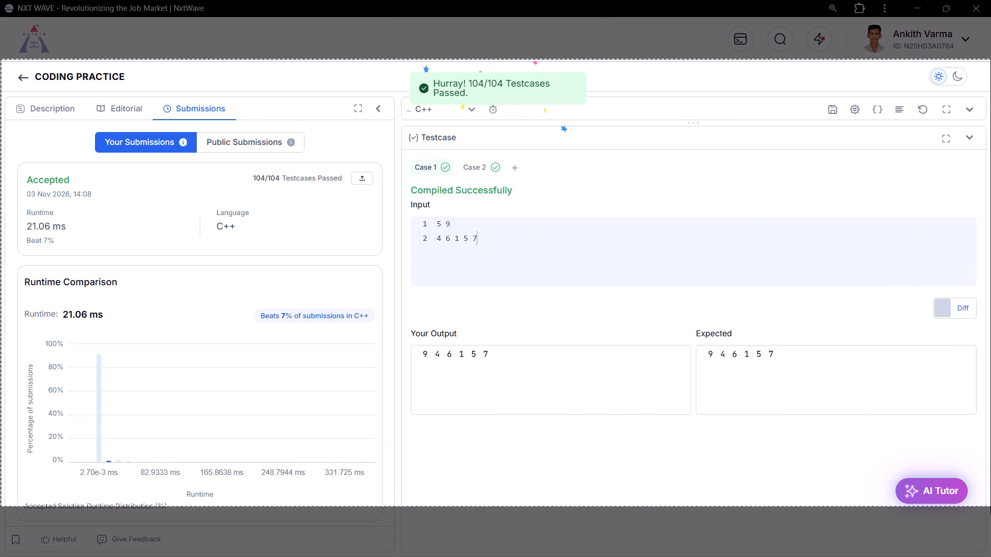
pyautogui.moveTo(990, 506); pyautogui.dragTo(990, 518)
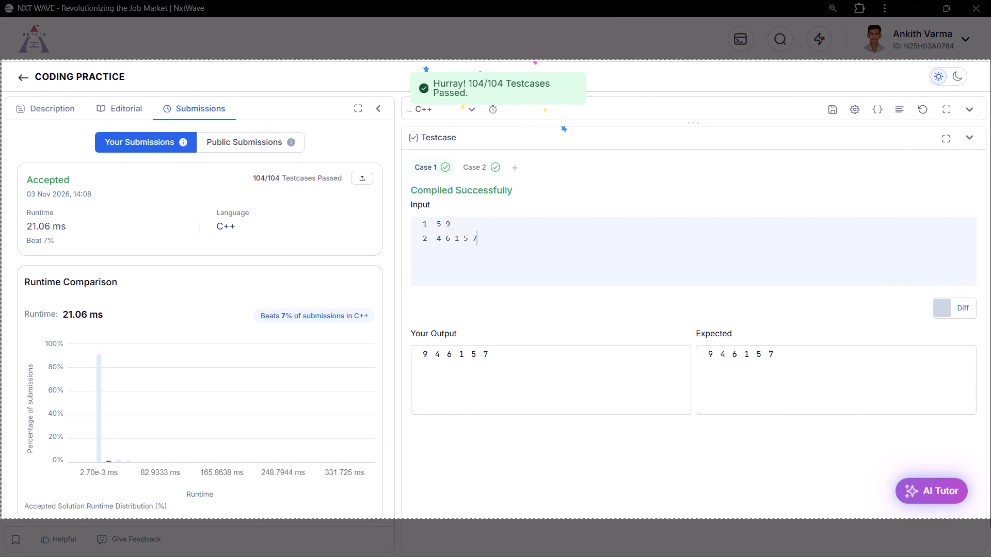
# Switch to lab Report 2.docx and paste the Insertion At Head submission result screenshot below its code screenshot under heading 2.2.
pyautogui.click(752, 543)
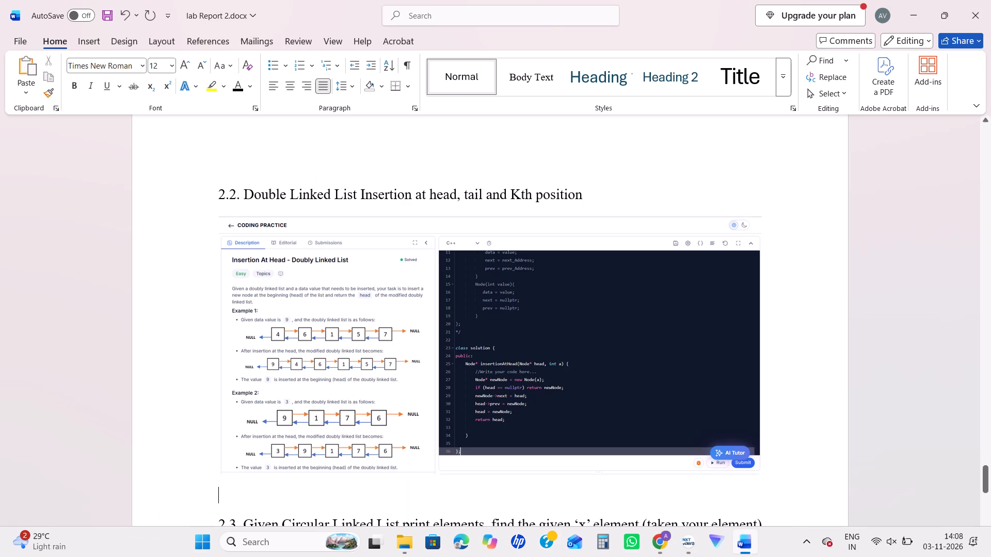
pyautogui.hotkey('ctrl', 'v')
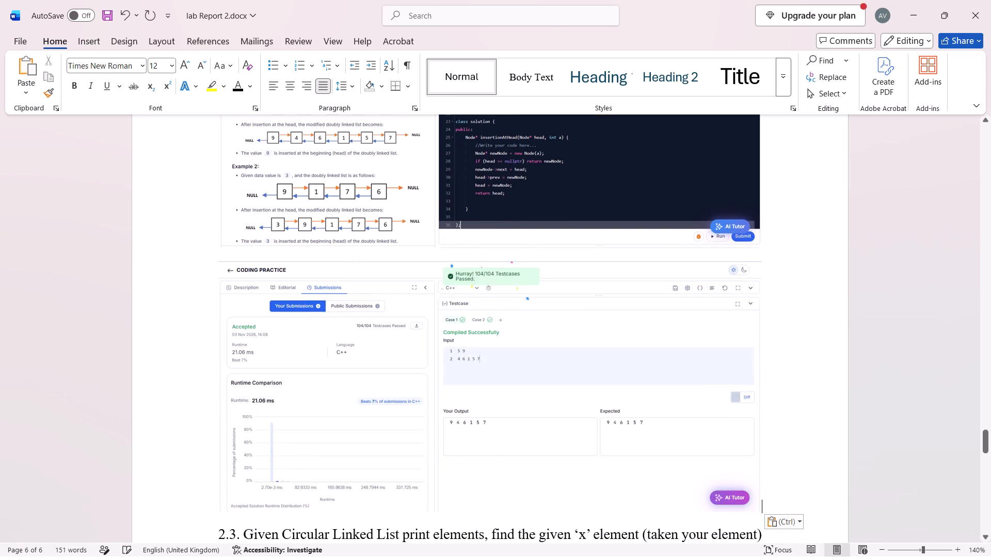
pyautogui.scroll(-3, 739, 421)
# Open Insertion At Tail - Doubly Linked List on NxtWave and capture a screenshot of its description and the complete insertionAtTail solution code.
pyautogui.click(686, 540)
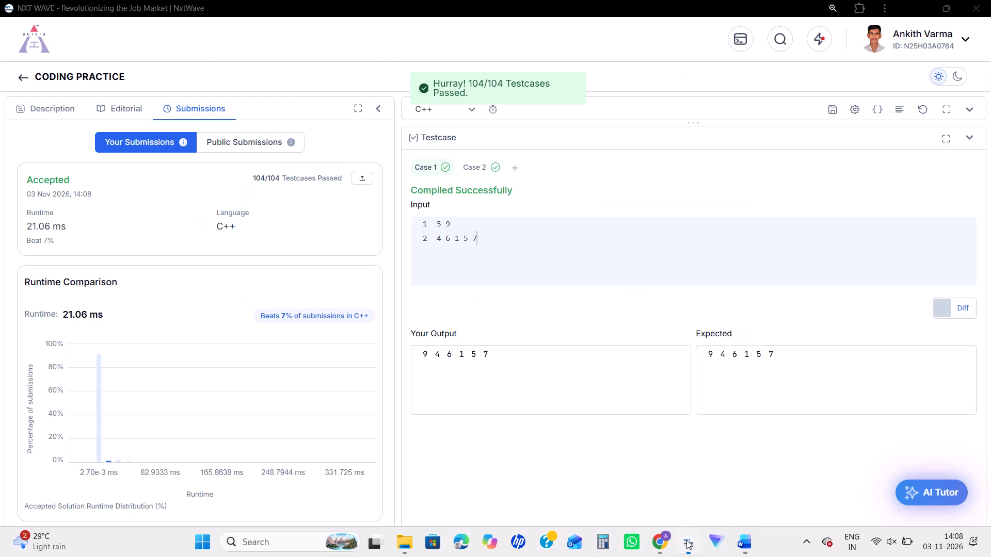
pyautogui.hscroll(8, 564, 339)
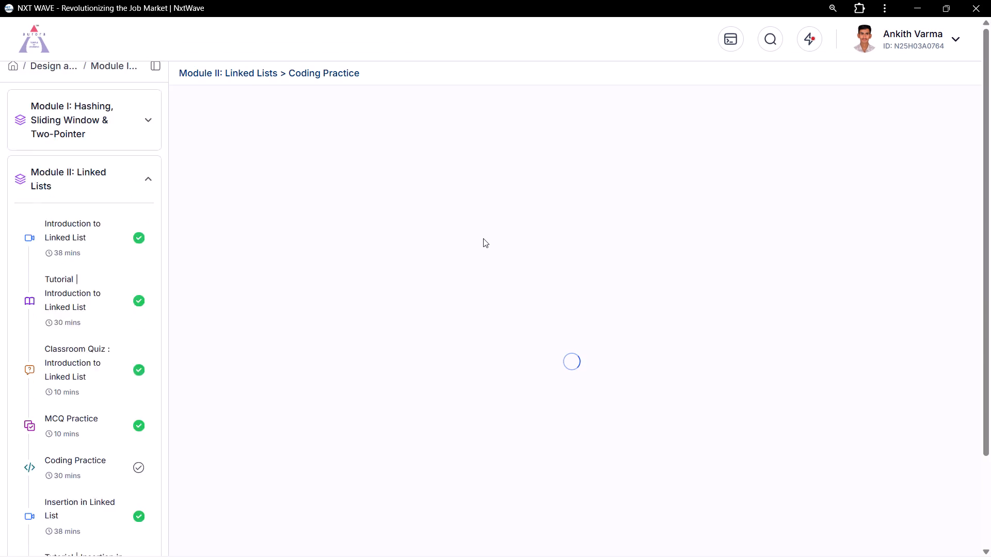
pyautogui.click(483, 240)
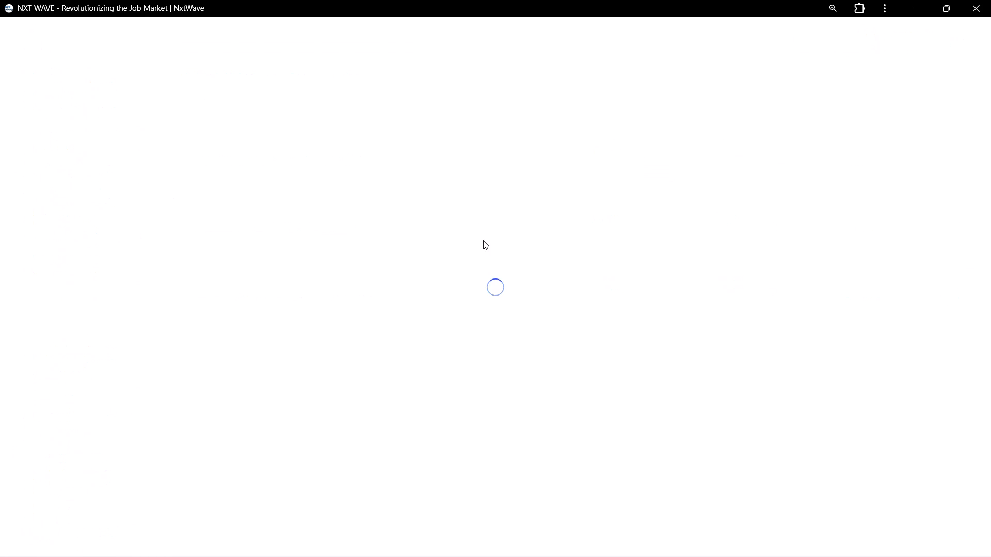
pyautogui.press('Print')
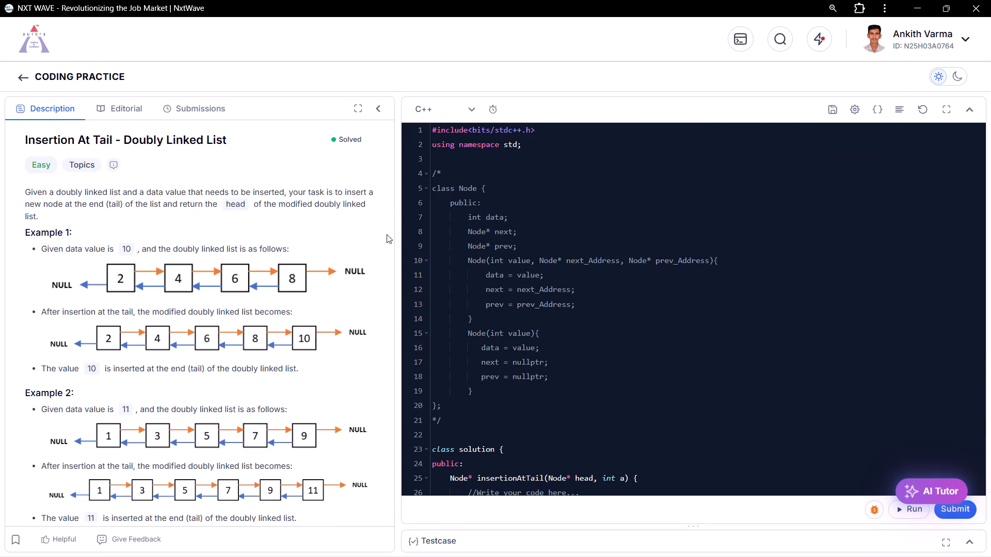
pyautogui.scroll(-3, 485, 303)
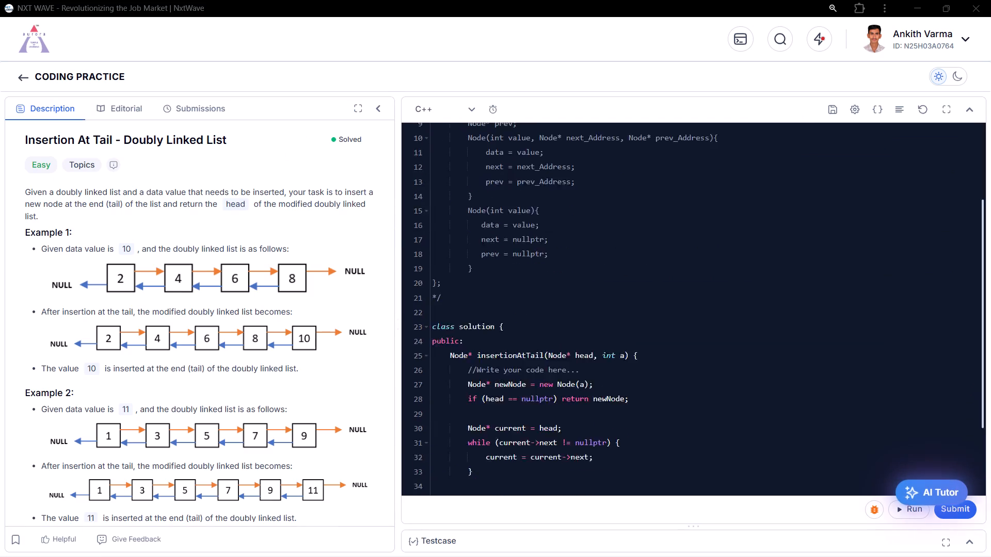
pyautogui.scroll(-4, 485, 303)
pyautogui.press('Escape')
pyautogui.scroll(-2, 485, 303)
pyautogui.press('Print')
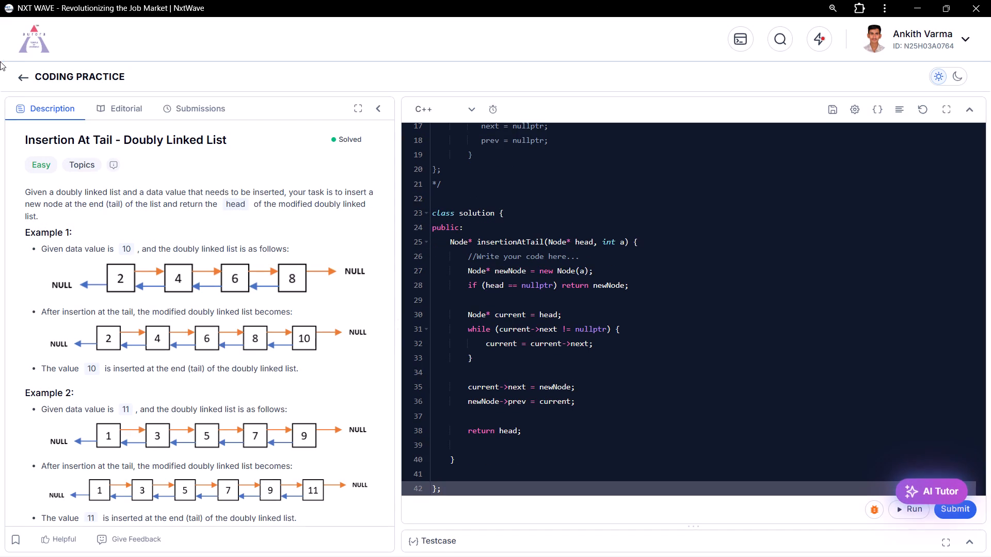
pyautogui.moveTo(0, 61); pyautogui.dragTo(990, 553)
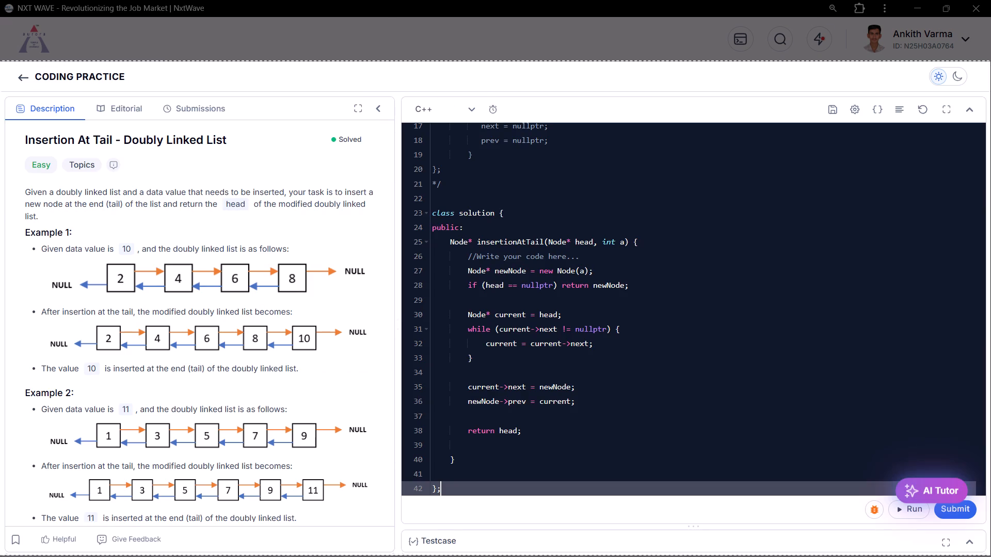
pyautogui.moveTo(990, 553); pyautogui.dragTo(989, 529)
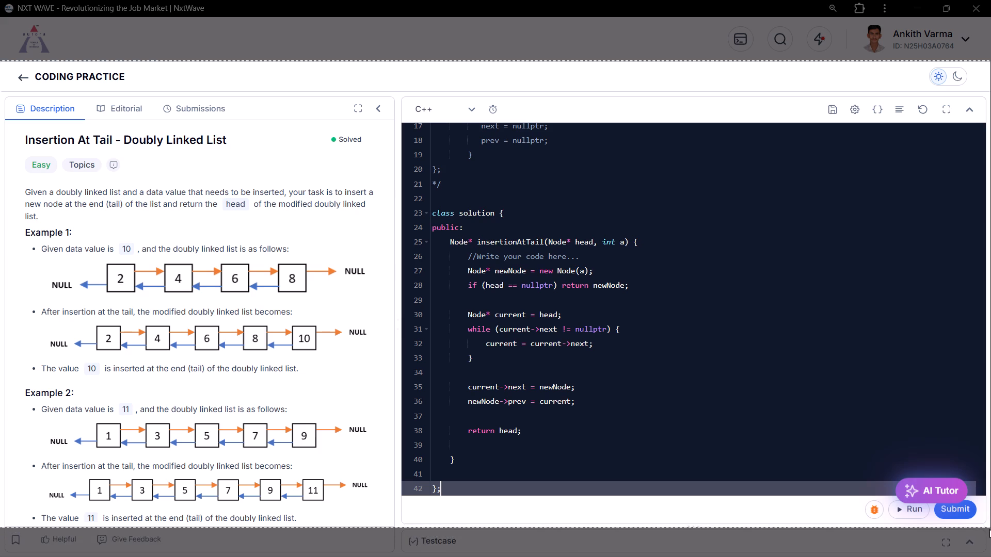
# In lab Report 2.docx, paste the Insertion At Tail code screenshot on a new line below the Insertion At Head result.
pyautogui.click(750, 539)
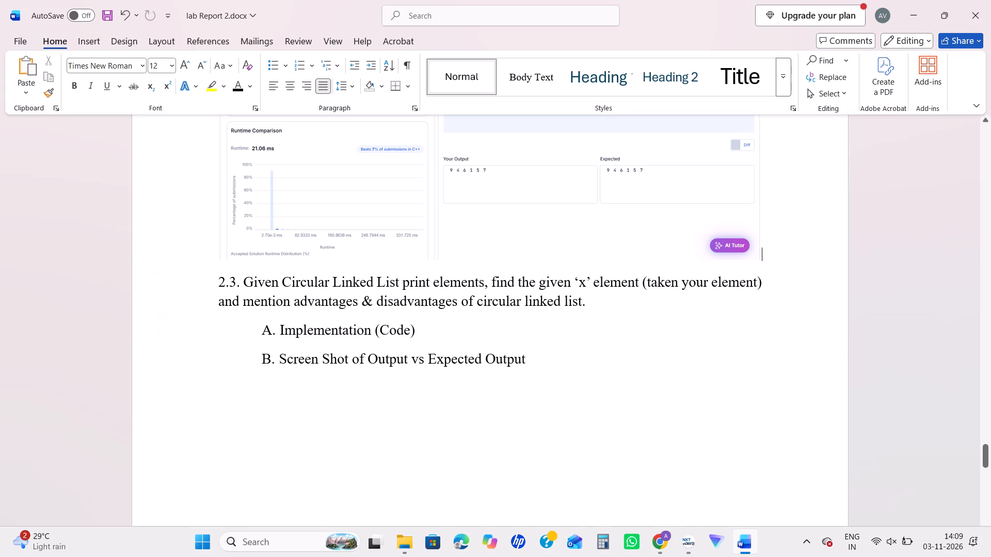
pyautogui.scroll(2, 577, 323)
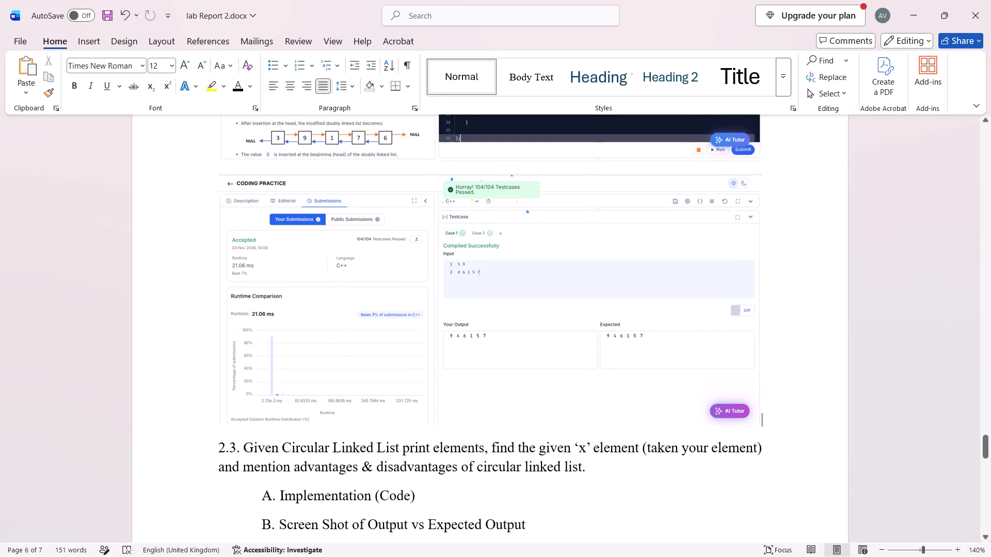
pyautogui.press('Return')
pyautogui.hotkey('ctrl', 'v')
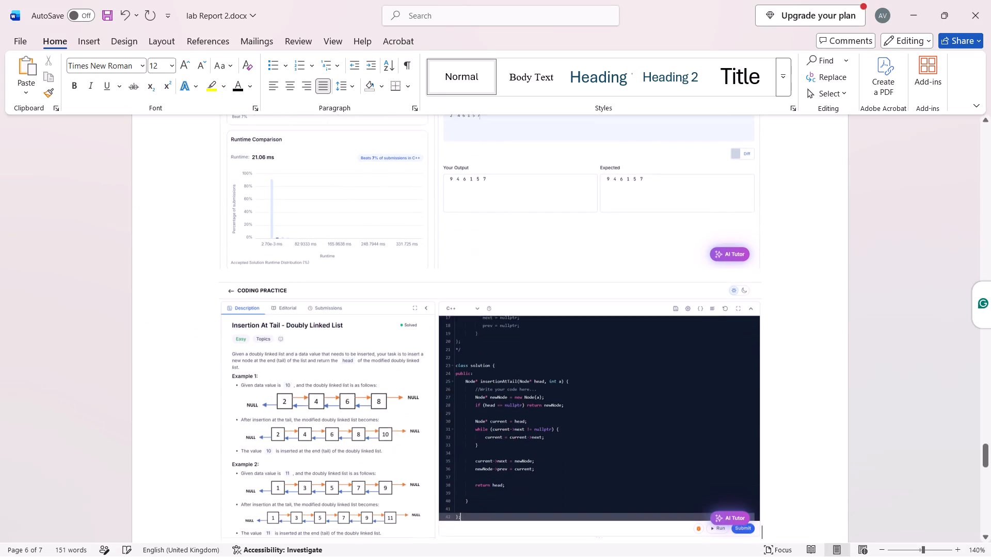
# Return to the NxtWave portal, then run and submit the Insertion At Tail - Doubly Linked List solution.
pyautogui.click(690, 540)
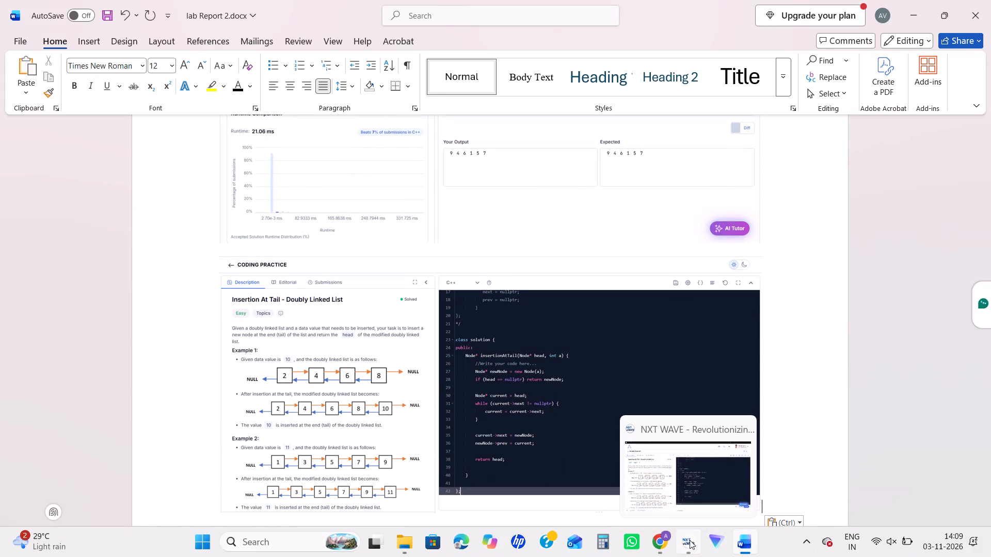
pyautogui.click(904, 508)
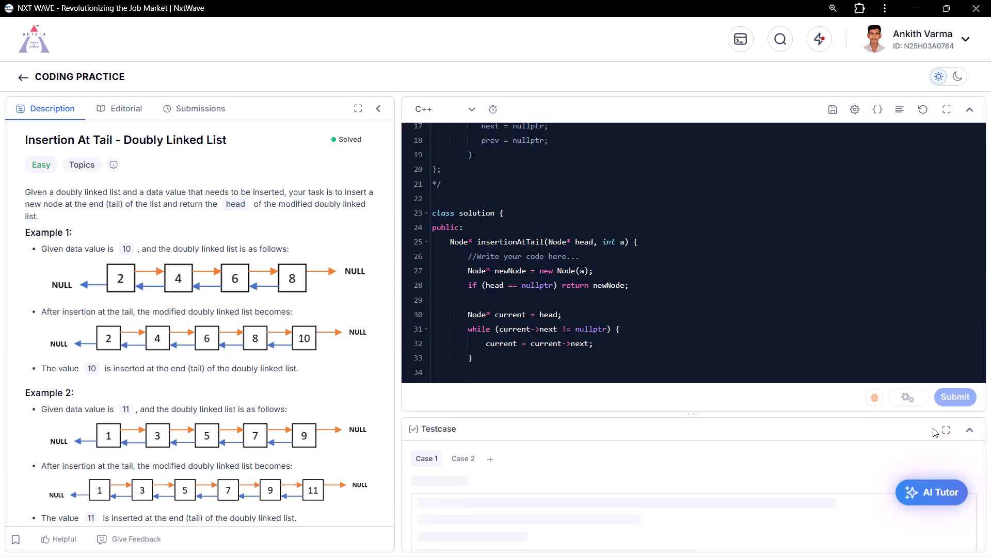
pyautogui.click(957, 346)
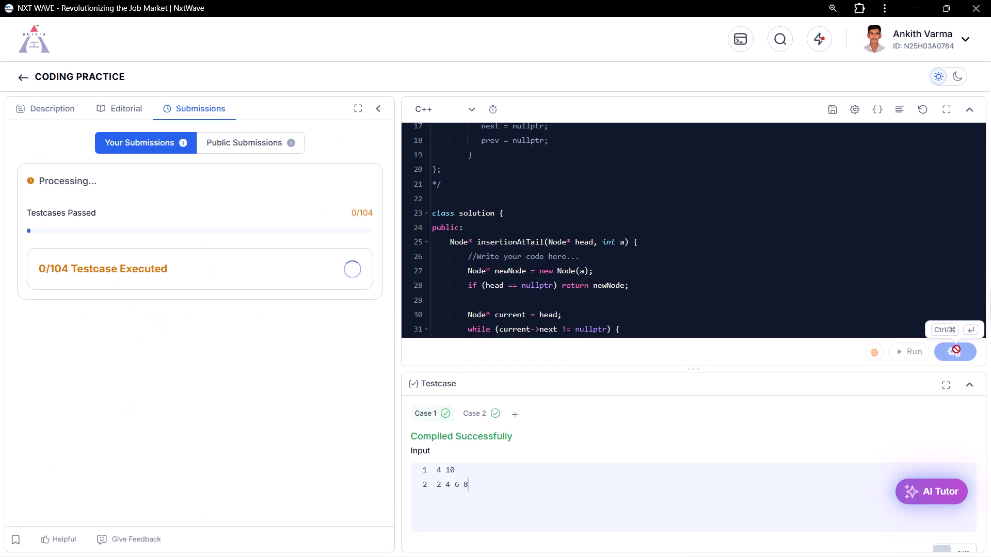
# Expand the testcase results and capture a screenshot of the submission result with Case 1's input, actual output and expected output.
pyautogui.click(972, 387)
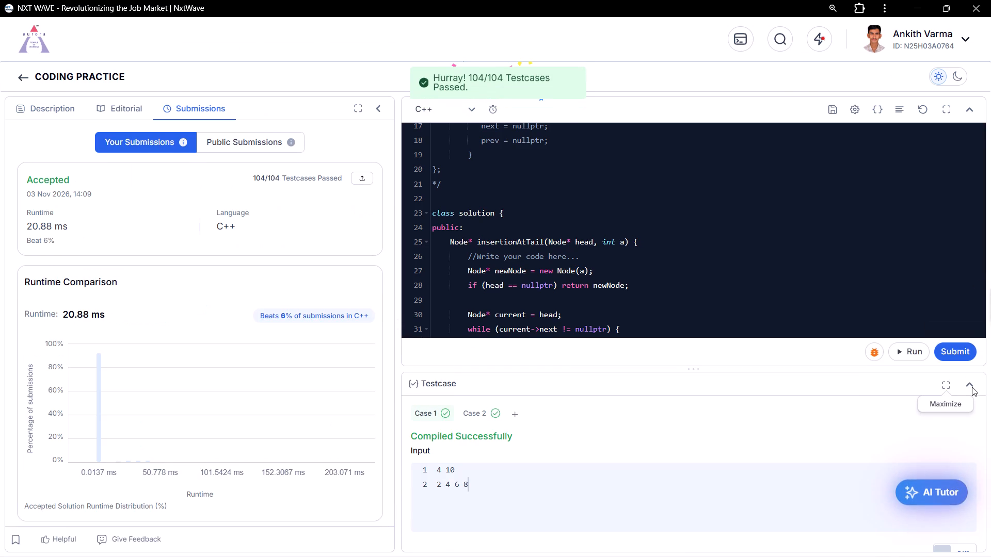
pyautogui.click(970, 385)
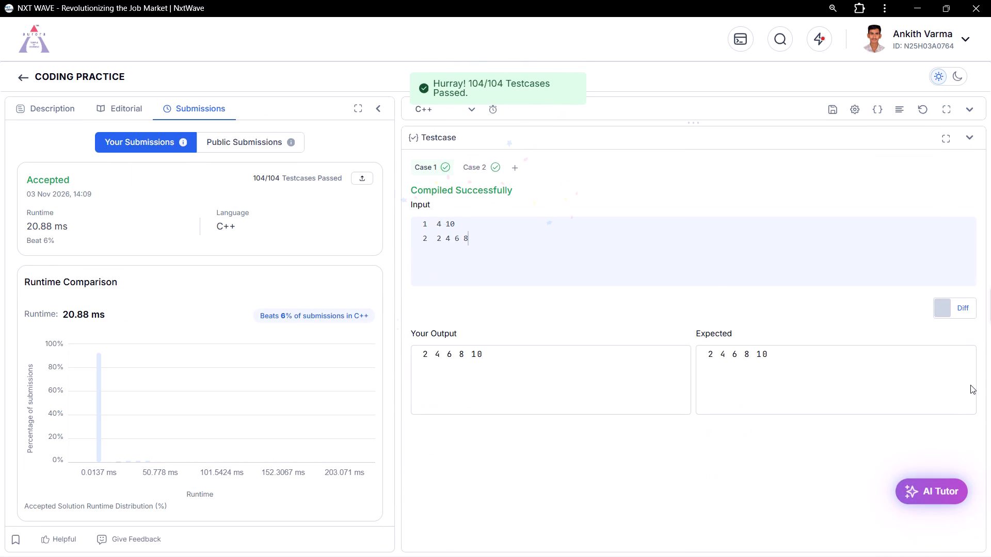
pyautogui.press('Print')
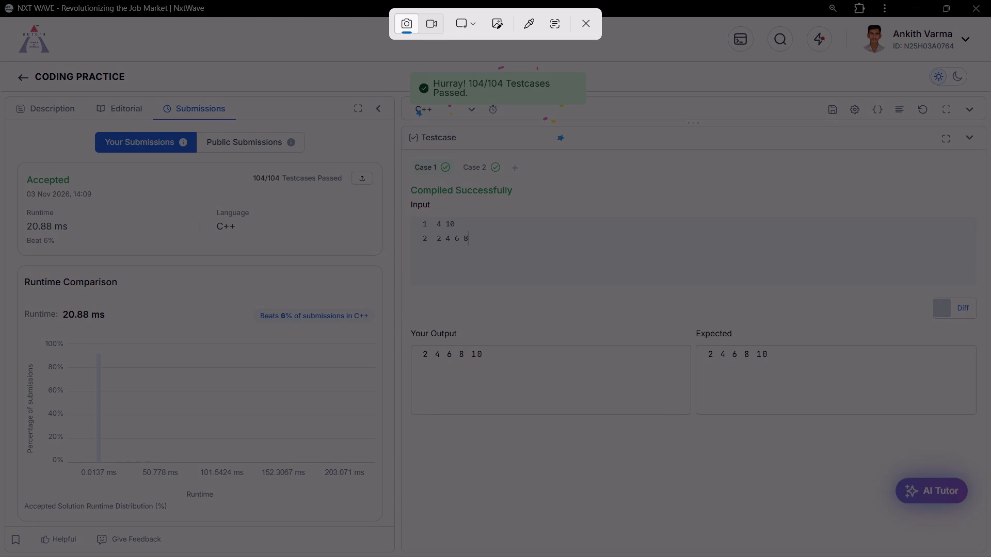
pyautogui.moveTo(2, 62); pyautogui.dragTo(990, 526)
# In lab Report 2.docx, paste the Insertion At Tail submission result screenshot on a new line below its code screenshot.
pyautogui.click(745, 550)
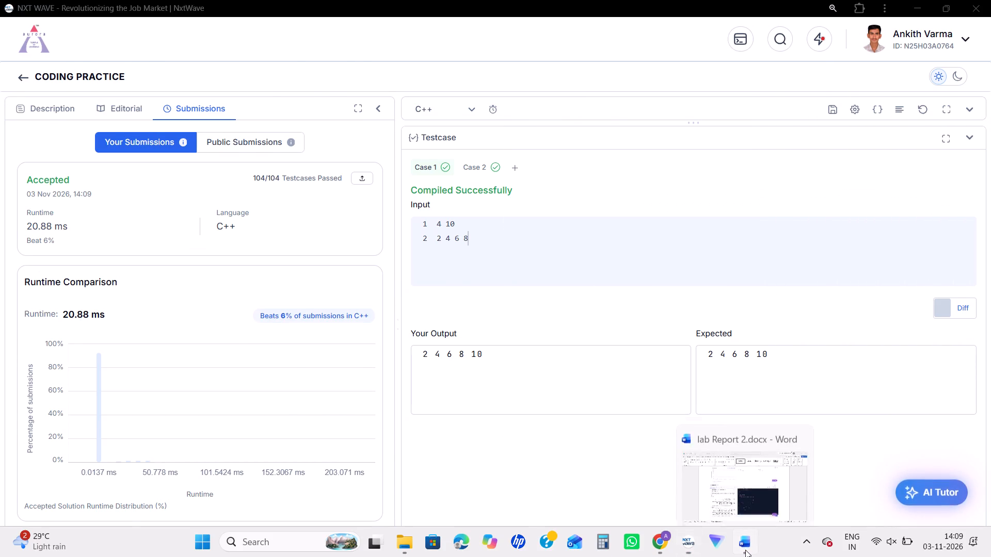
pyautogui.press('Return')
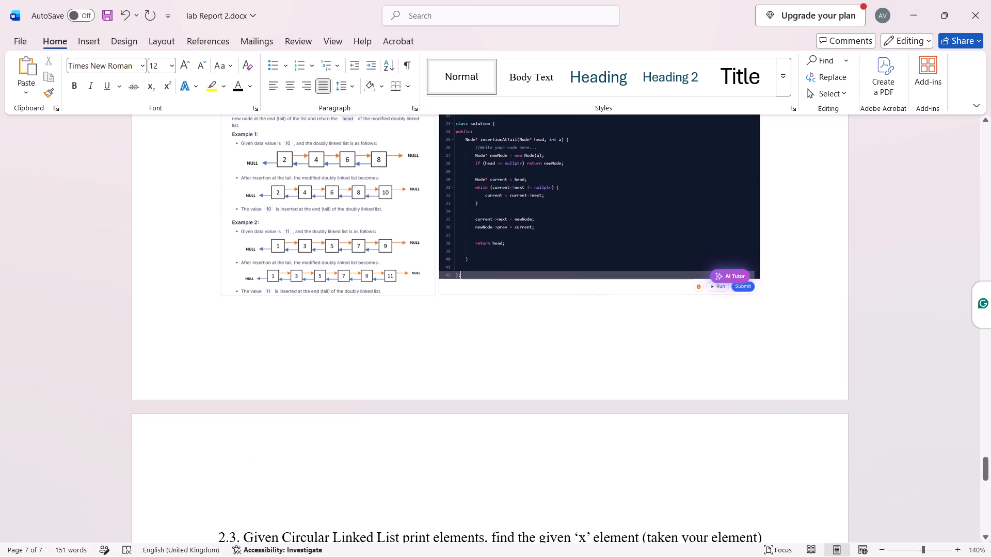
pyautogui.hotkey('ctrl', 'v')
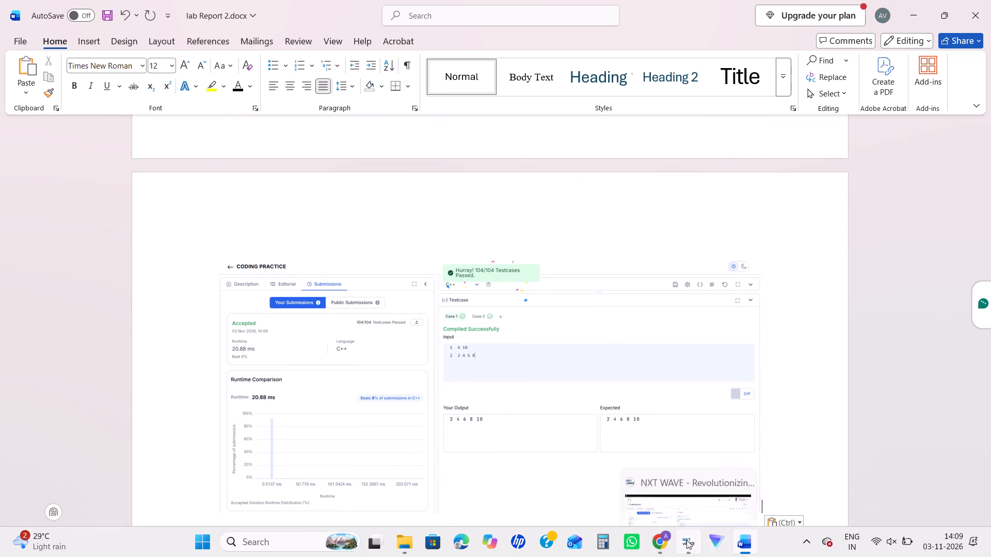
# Open Insert Before Kth Node - Doubly Linked List on NxtWave and capture its description and insertBeforeKthNode code at a reduced page zoom.
pyautogui.click(686, 540)
pyautogui.hscroll(9, 521, 324)
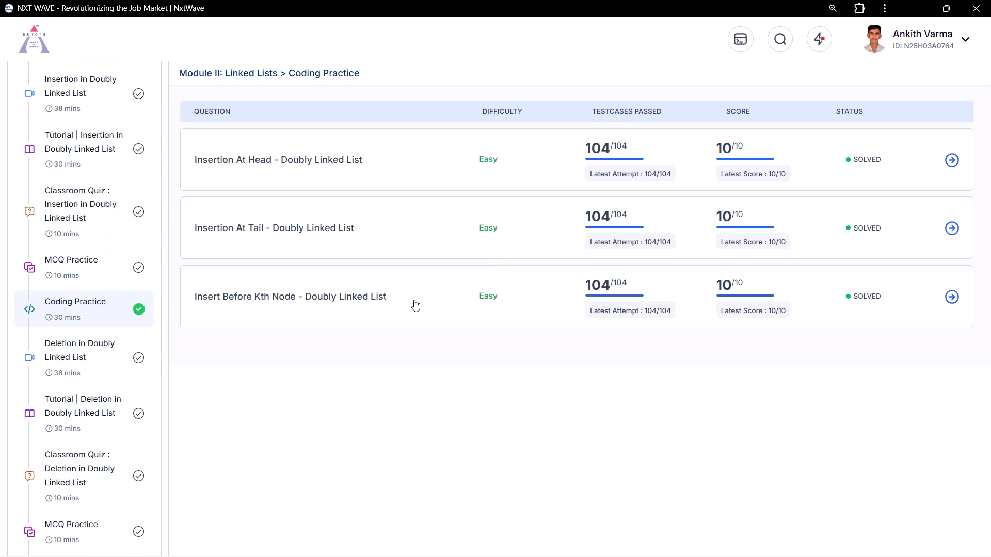
pyautogui.click(414, 300)
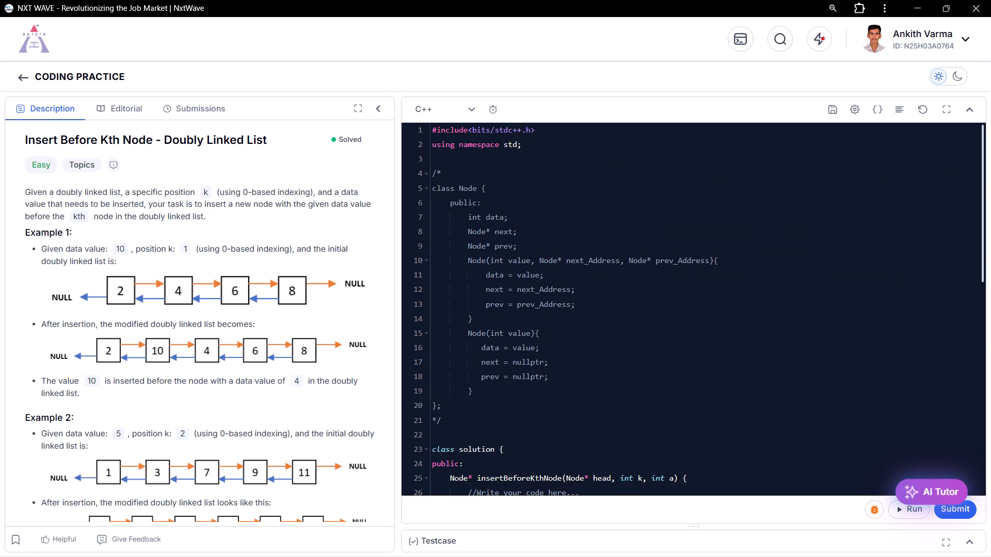
pyautogui.scroll(-10, 834, 473)
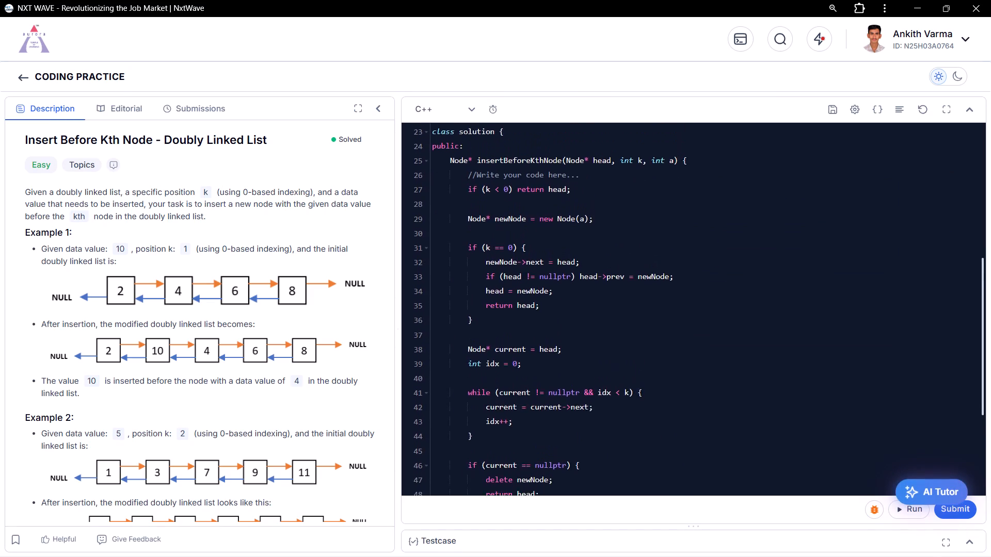
pyautogui.scroll(-1, 834, 473)
pyautogui.scroll(5, 834, 473)
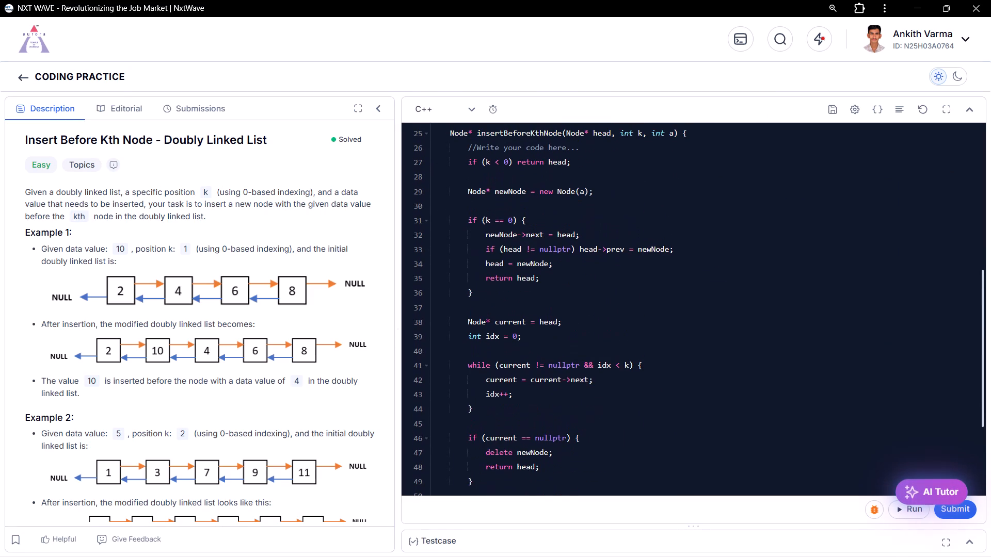
pyautogui.hotkey('ctrl', '-')
pyautogui.hotkey('ctrl', '-')
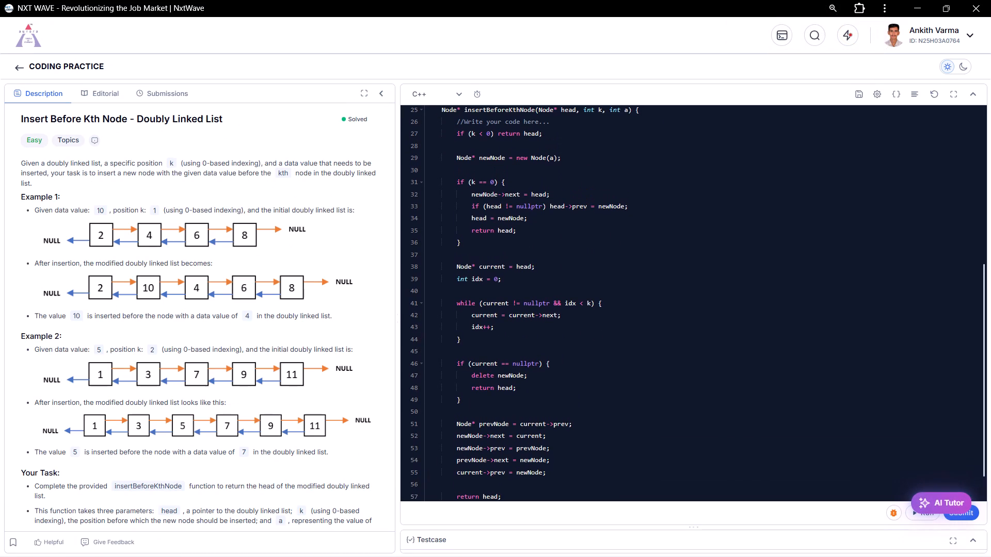
pyautogui.press('Print')
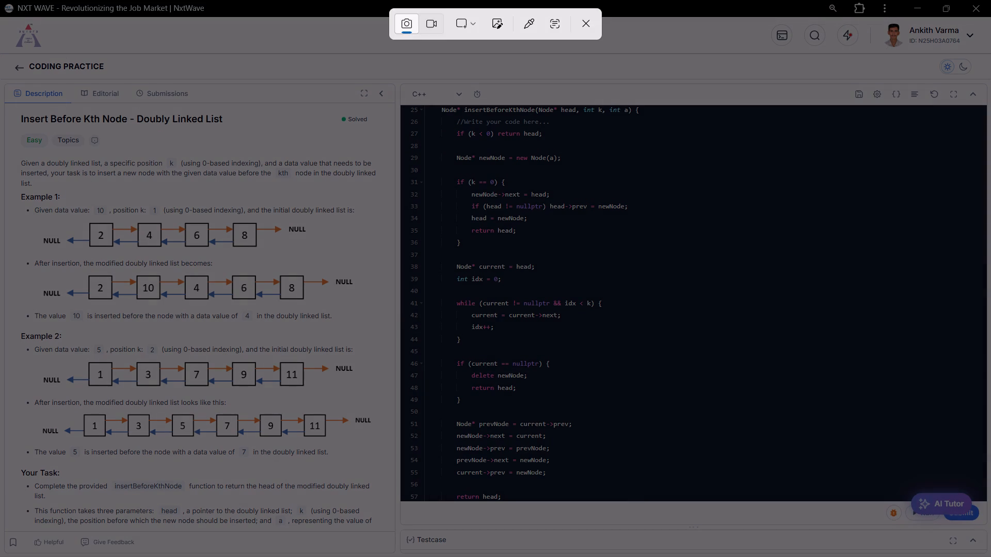
pyautogui.moveTo(0, 54); pyautogui.dragTo(990, 525)
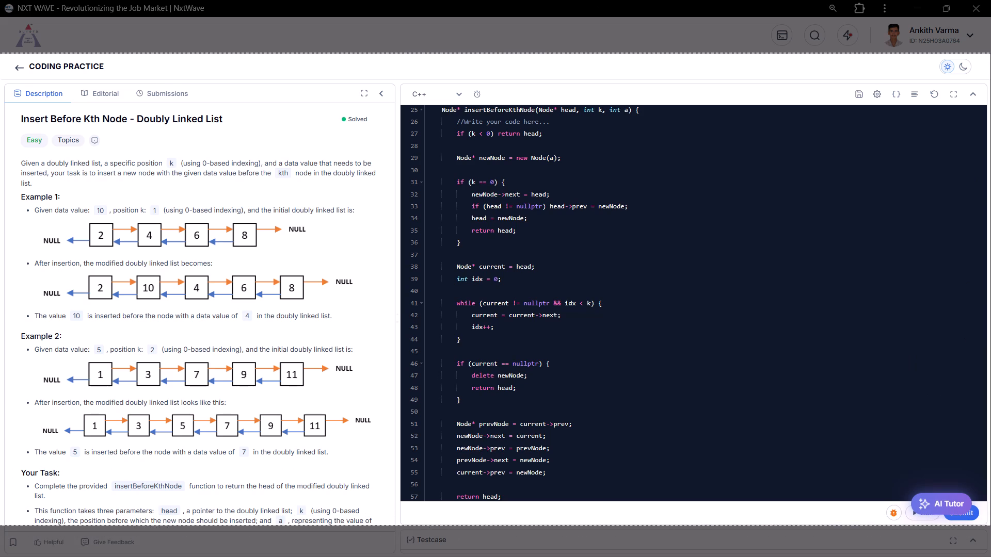
pyautogui.moveTo(990, 525); pyautogui.dragTo(990, 529)
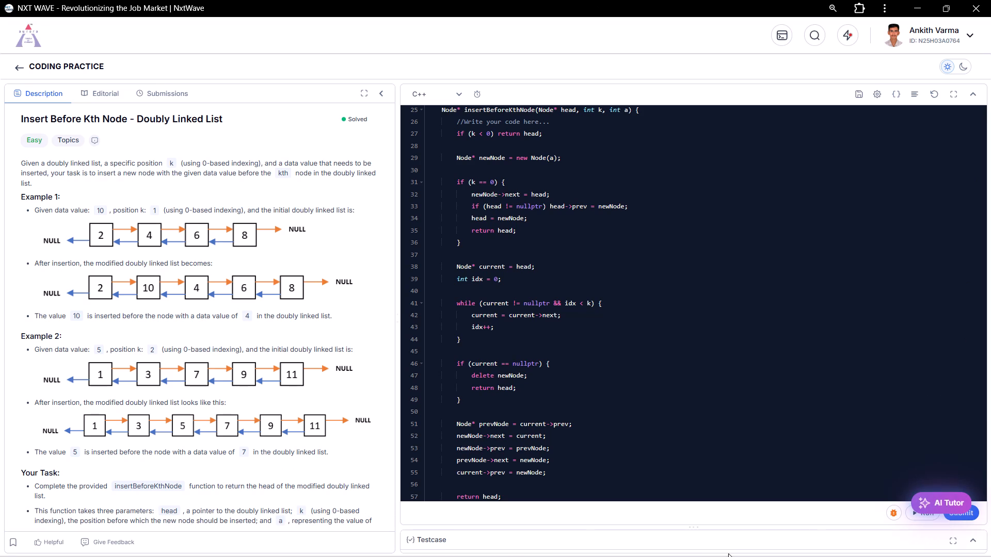
# Paste the Insert Before Kth Node code screenshot on a new line in lab Report 2.docx, adding an empty line before heading 2.3.
pyautogui.click(744, 543)
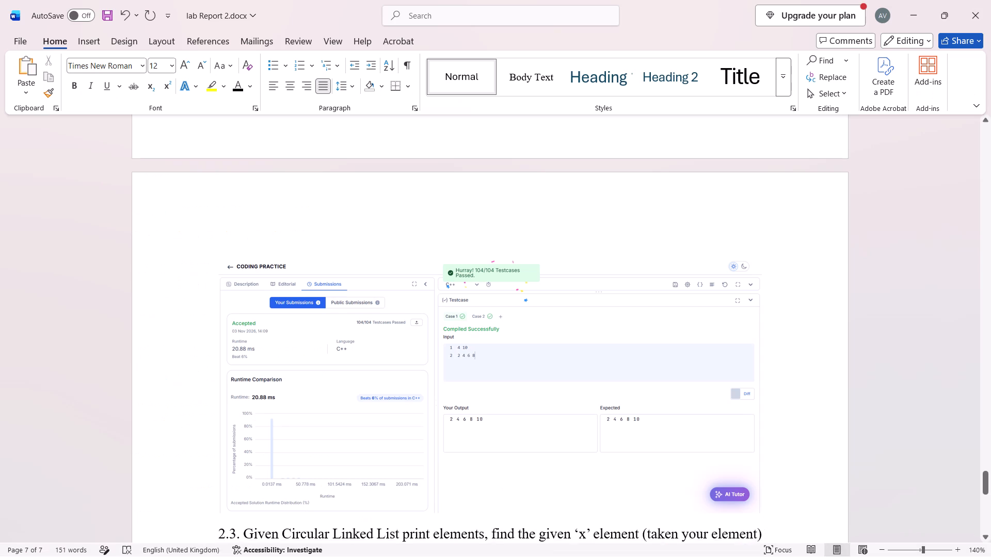
pyautogui.scroll(-2, 485, 346)
pyautogui.press('Return')
pyautogui.hotkey('ctrl', 'v')
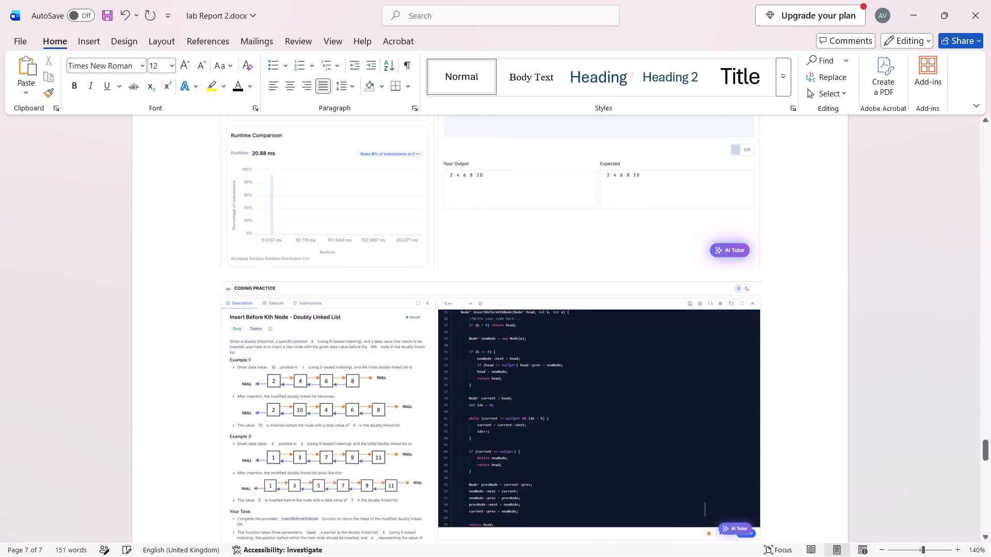
pyautogui.scroll(-1, 485, 346)
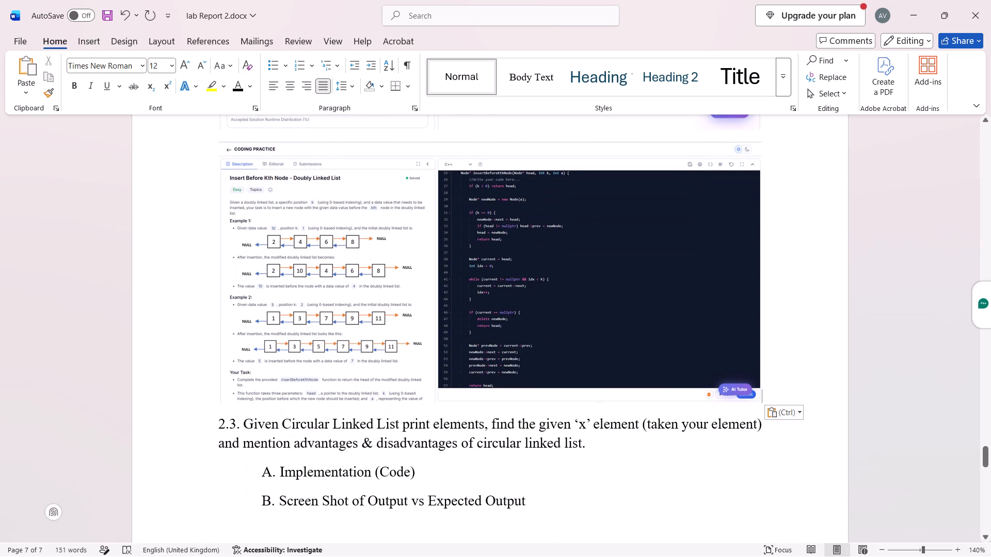
pyautogui.press('Return')
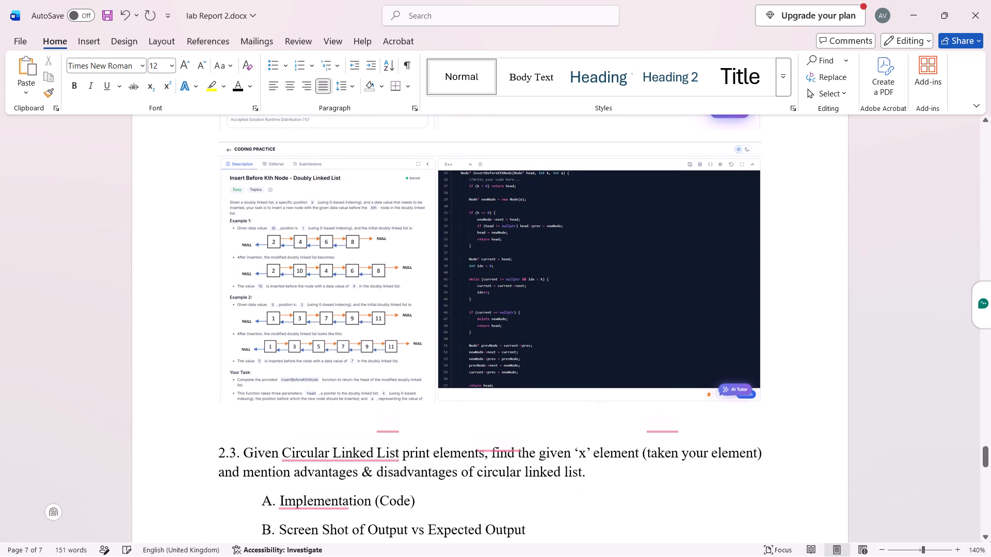
# Switch to NxtWave, then run and submit the Insert Before Kth Node - Doubly Linked List solution.
pyautogui.click(690, 544)
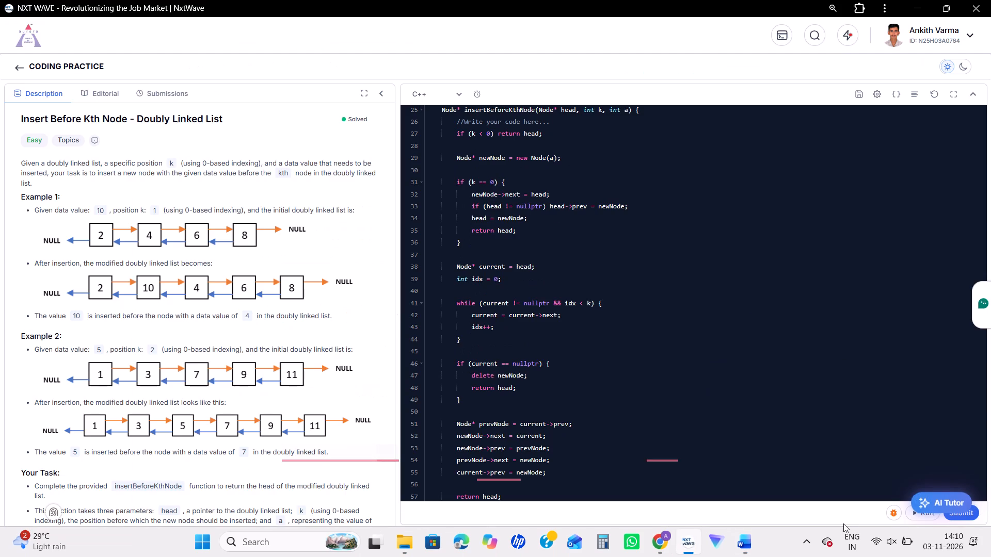
pyautogui.click(918, 518)
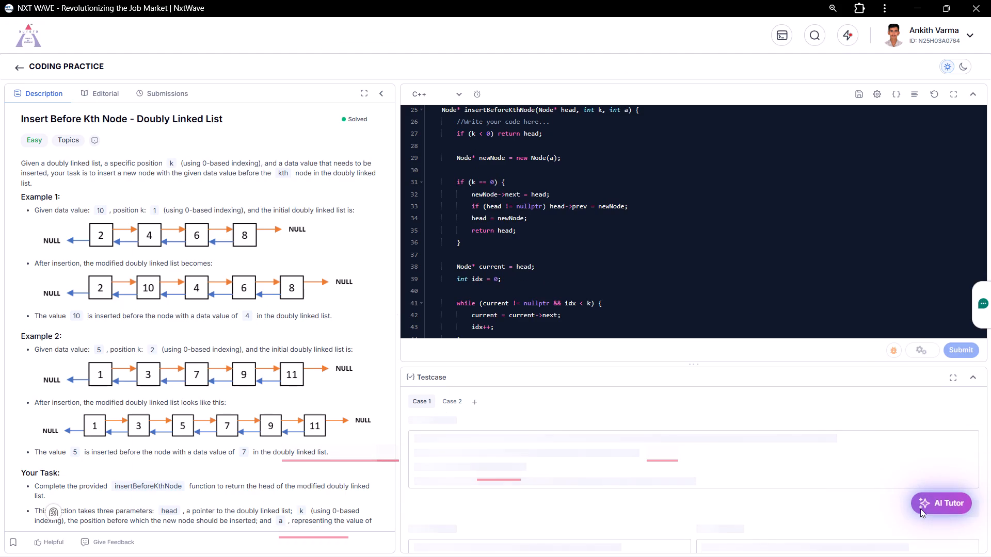
pyautogui.click(966, 354)
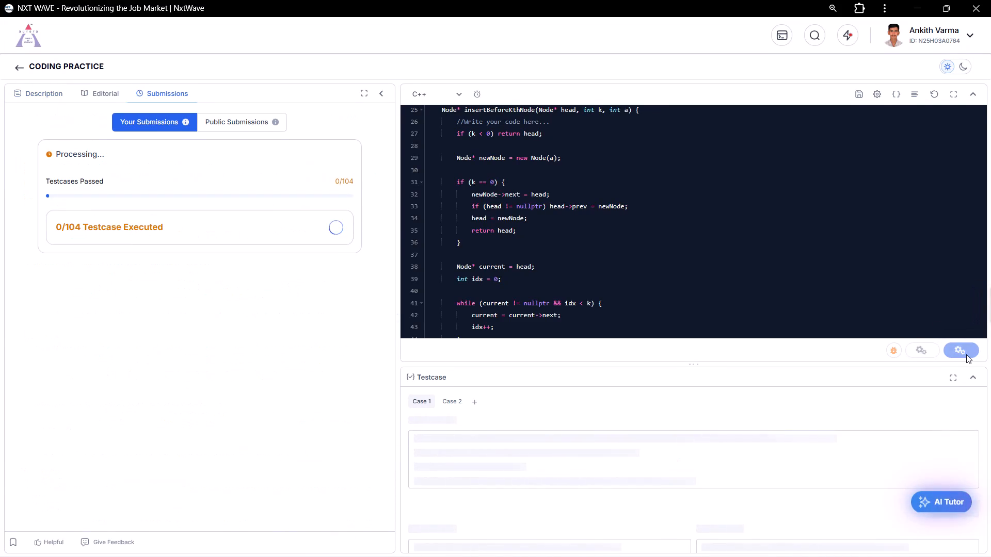
# Restore the page zoom to 100%, expand the testcase results and capture the submission result with Case 1's input, output and expected output.
pyautogui.hotkey('ctrl', '+')
pyautogui.hotkey('ctrl', '+')
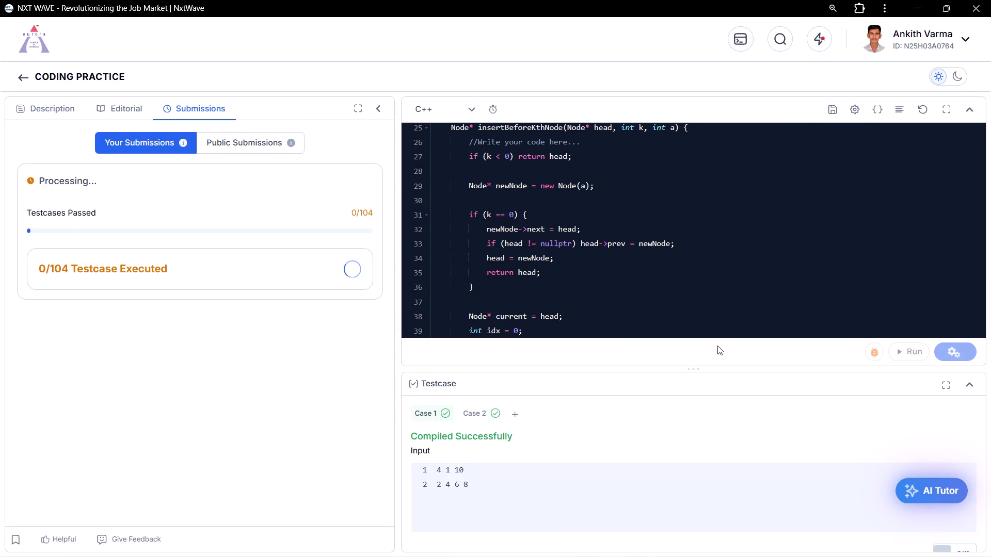
pyautogui.hotkey('ctrl', '+')
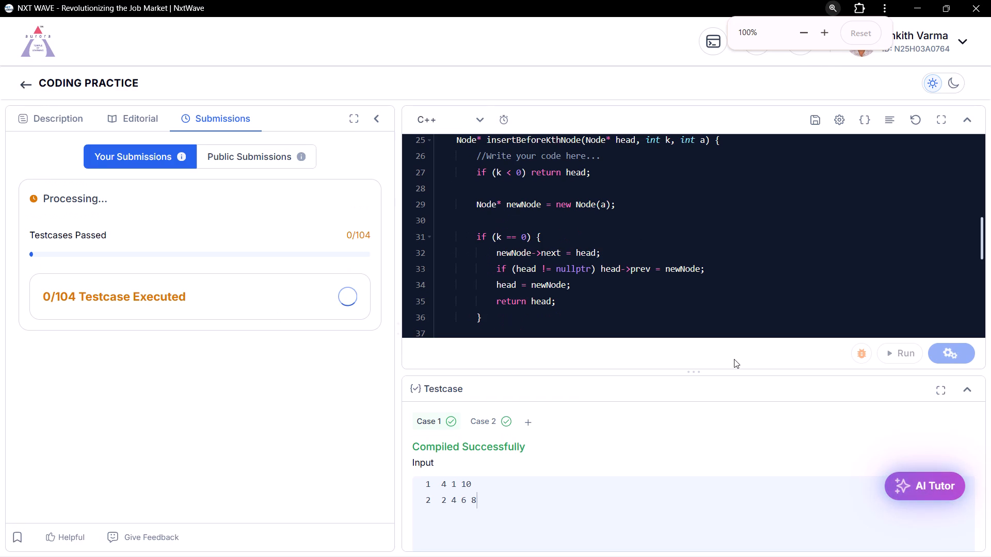
pyautogui.click(964, 389)
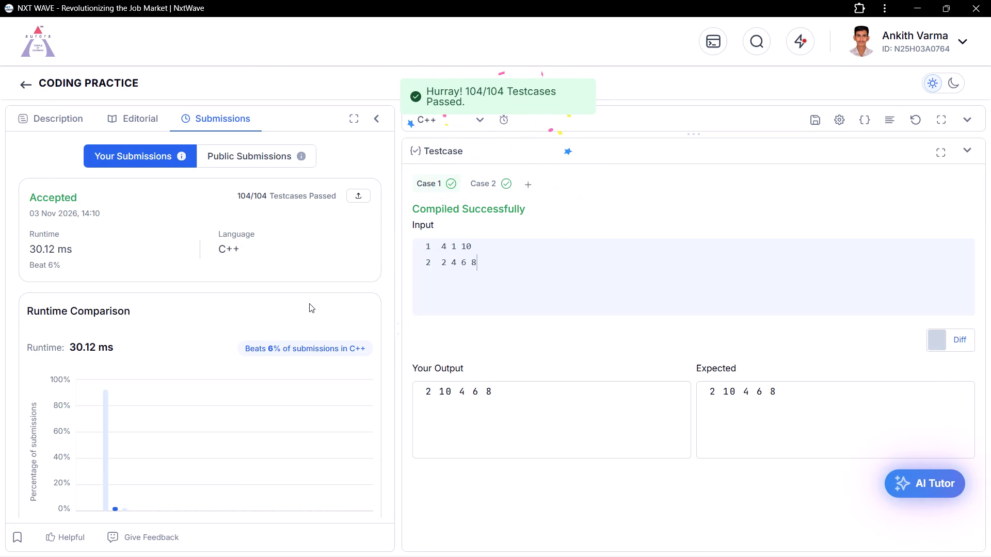
pyautogui.press('Print')
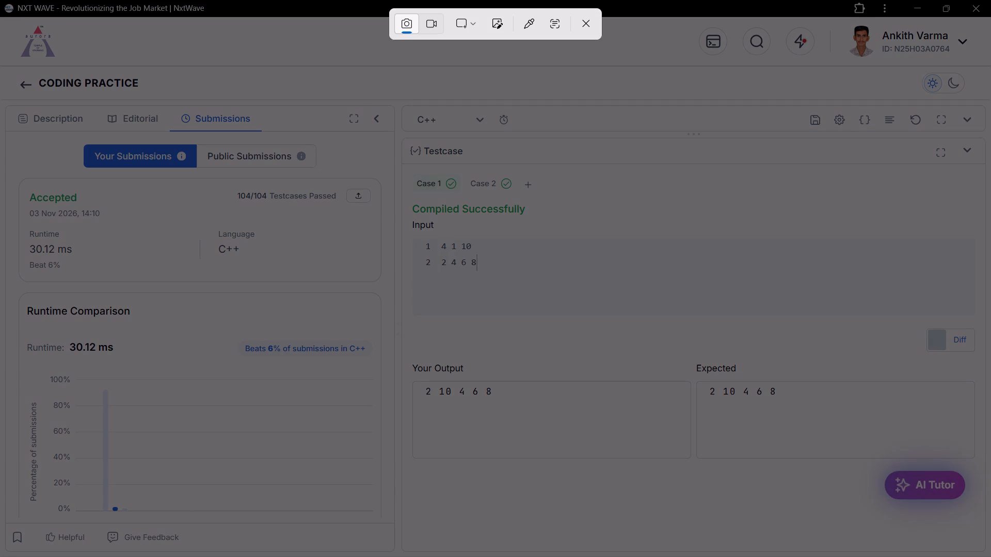
pyautogui.moveTo(3, 65); pyautogui.dragTo(990, 556)
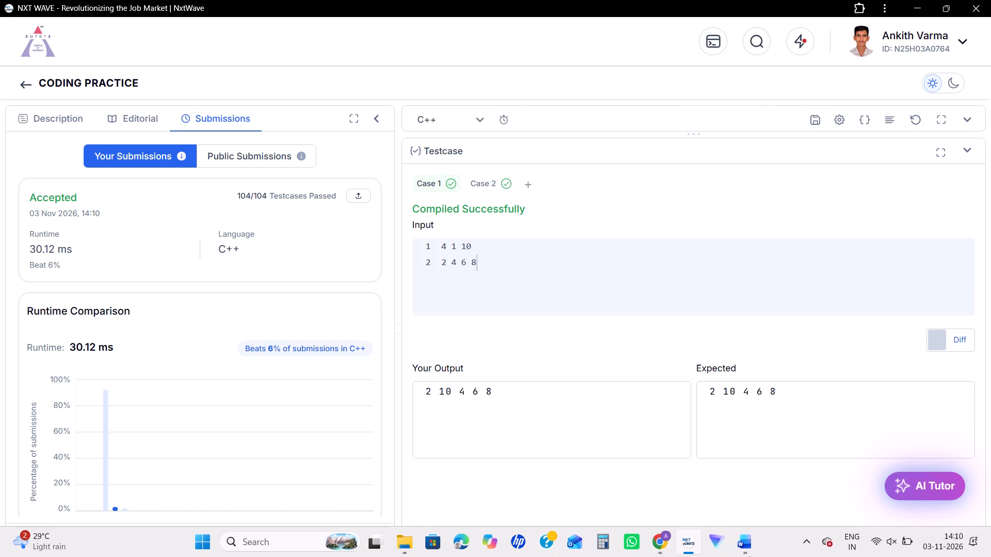
# Paste the Insert Before Kth Node submission result screenshot below its code screenshot in lab Report 2.docx.
pyautogui.click(743, 538)
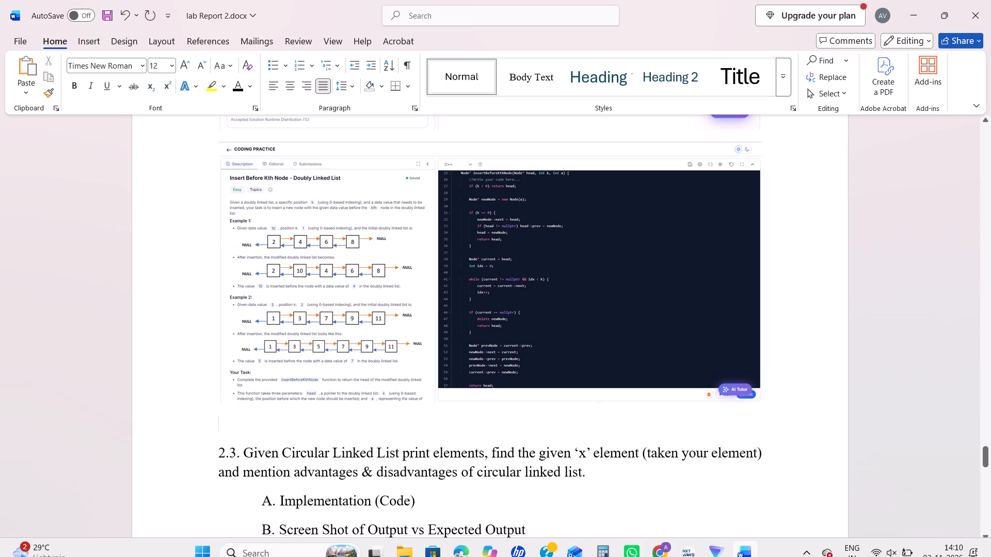
pyautogui.hotkey('ctrl', 'v')
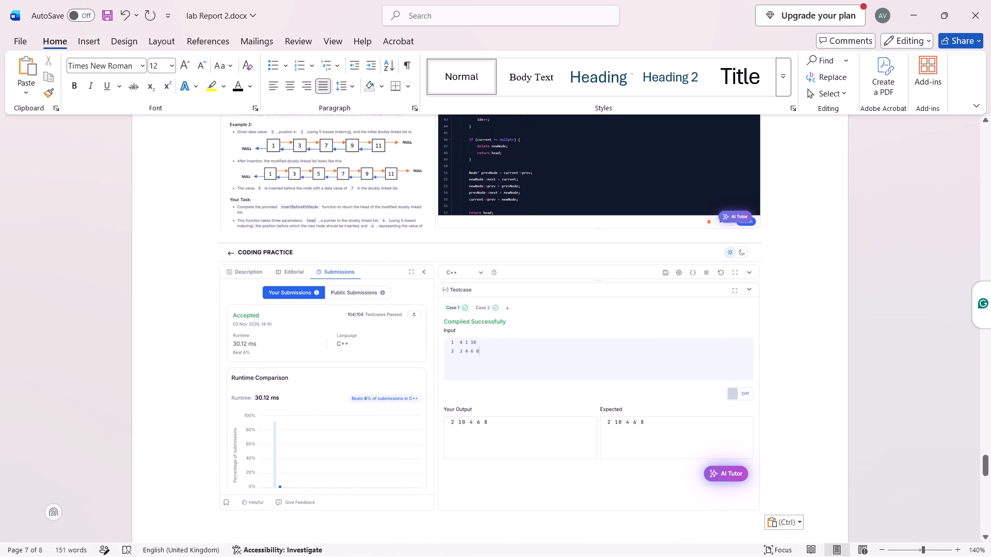
# Review the pasted doubly linked list screenshots in section 2.2 and the requirements under heading 2.3.
pyautogui.scroll(7, 694, 429)
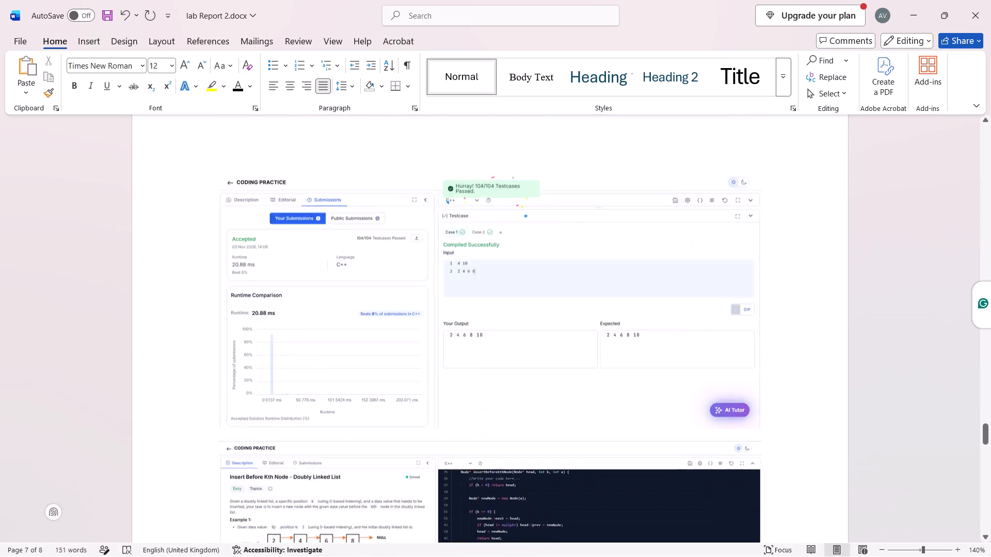
pyautogui.scroll(8, 694, 429)
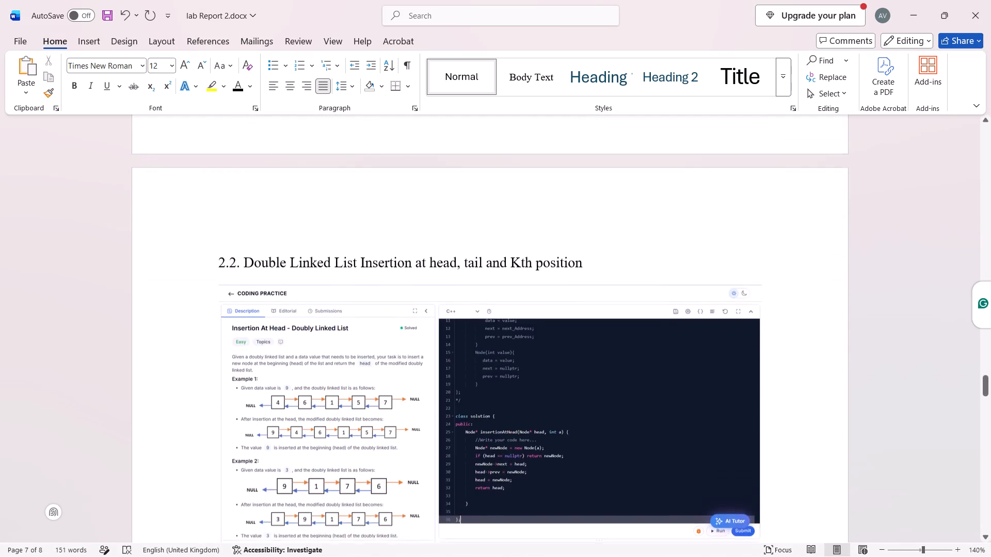
pyautogui.scroll(1, 694, 429)
pyautogui.scroll(-7, 694, 429)
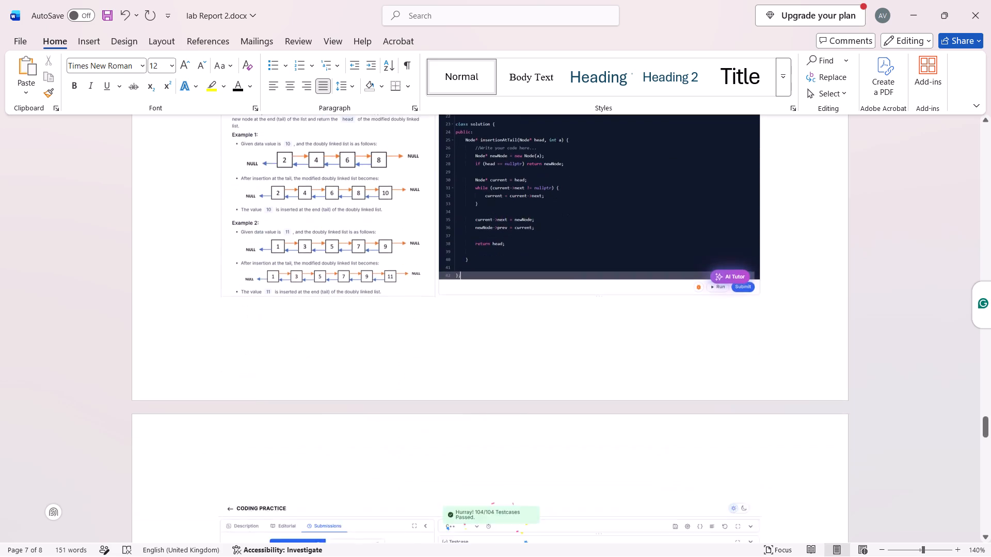
pyautogui.scroll(-13, 694, 429)
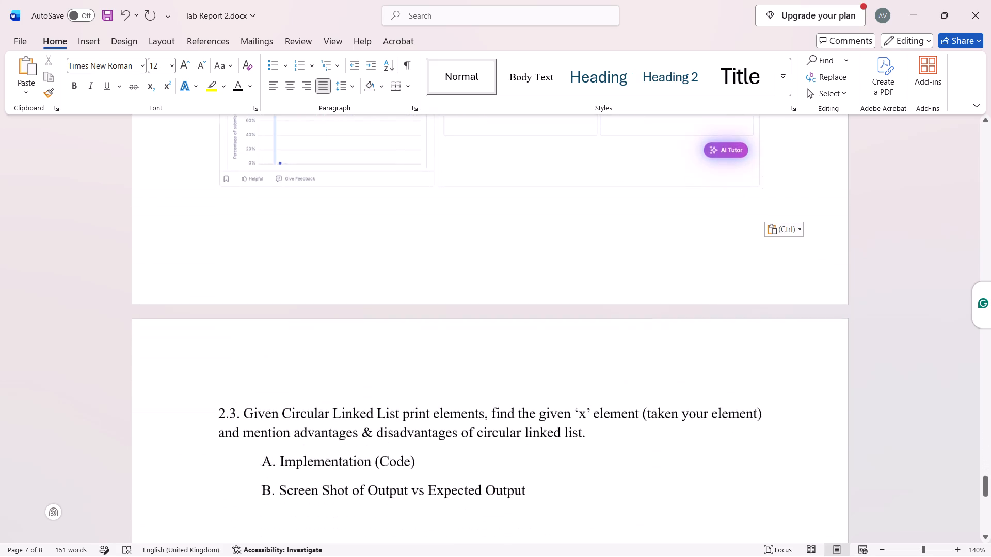
pyautogui.scroll(-1, 694, 429)
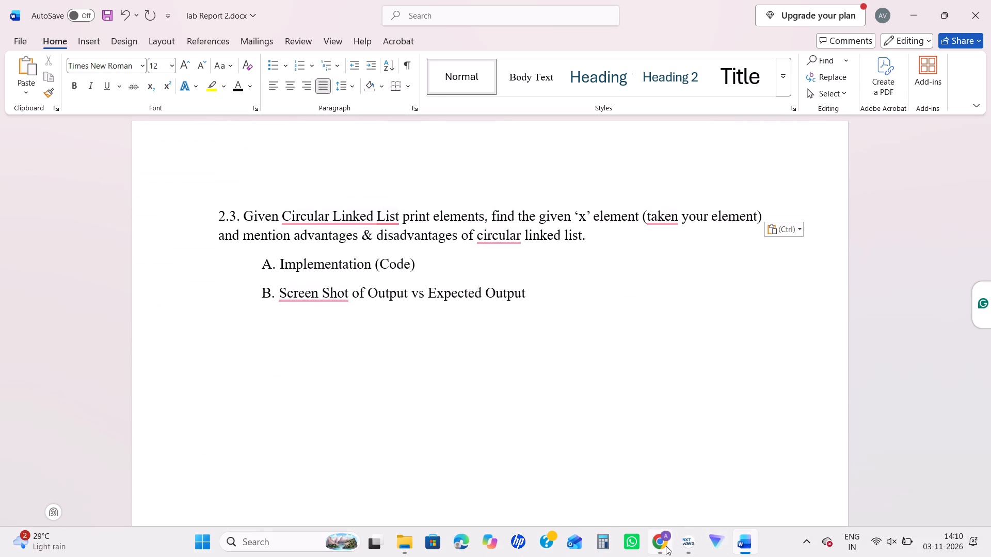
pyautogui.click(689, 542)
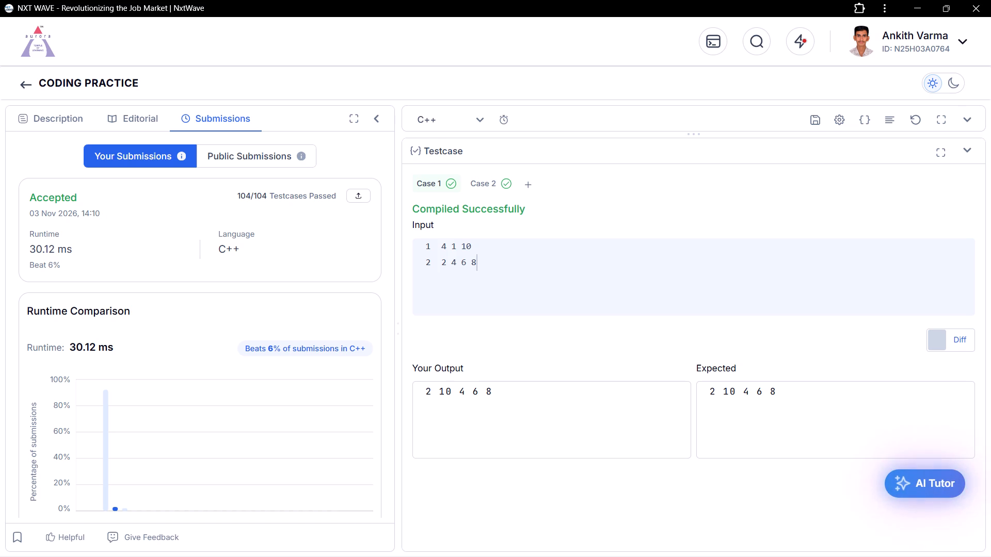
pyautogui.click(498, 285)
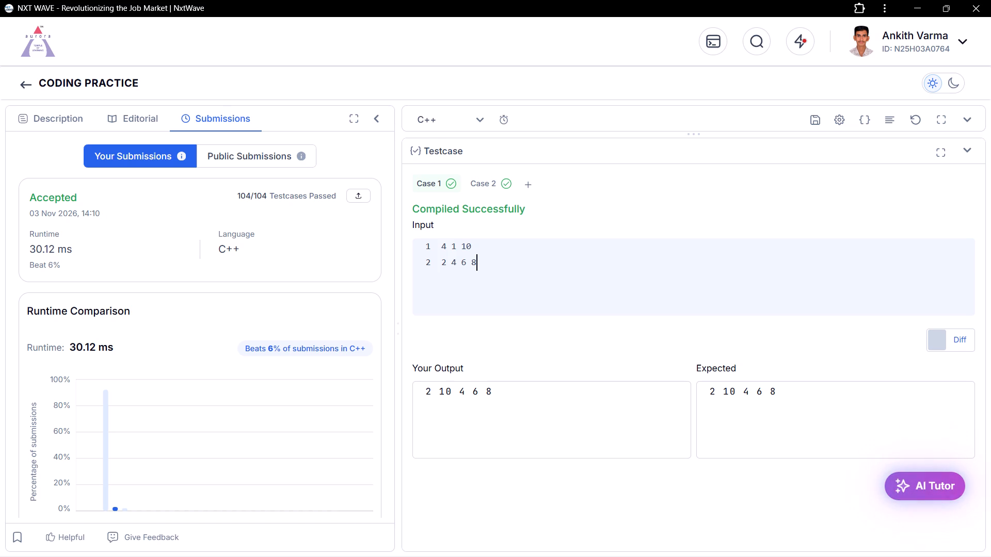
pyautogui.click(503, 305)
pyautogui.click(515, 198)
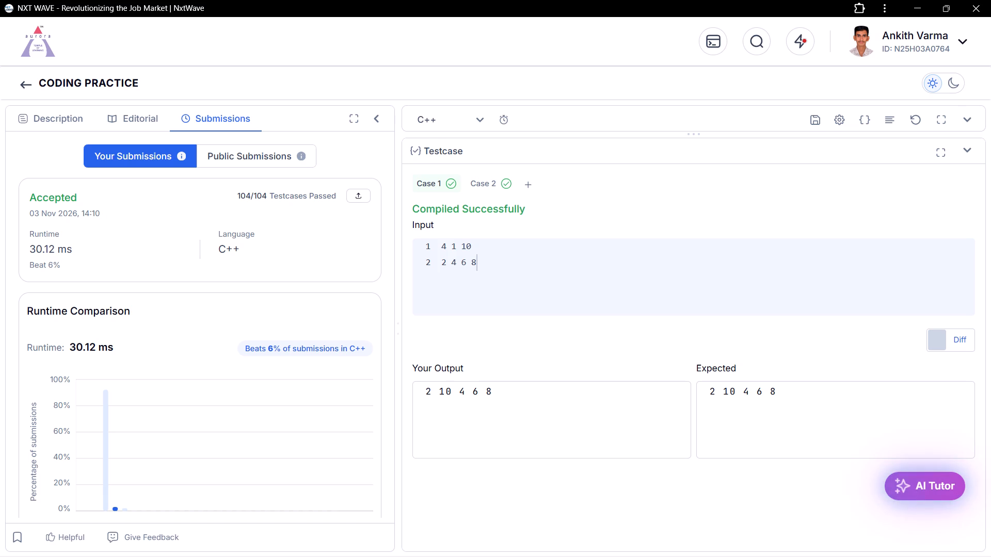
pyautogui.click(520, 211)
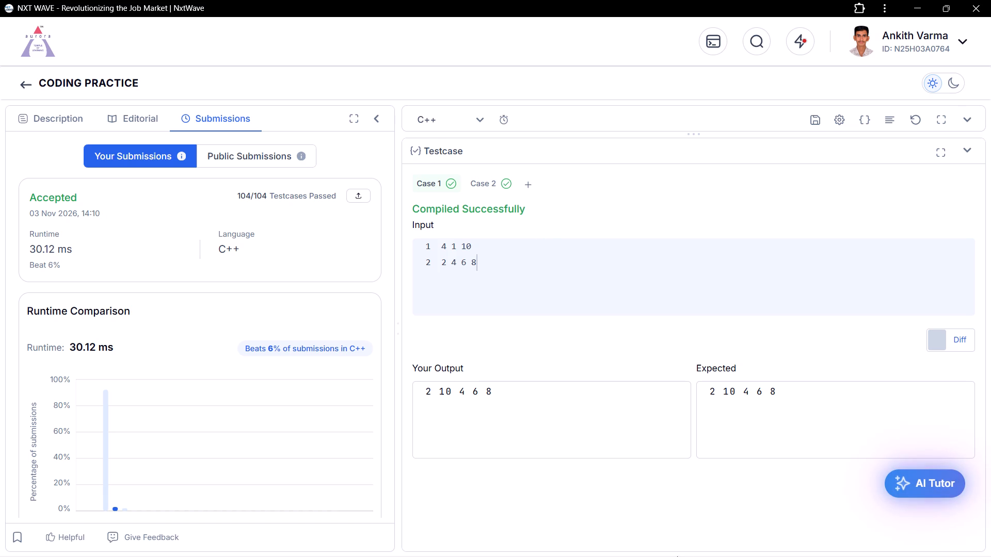
# In lab Report 2.docx, delete the Implementation (Code) and Screen Shot of Output vs Expected Output lines under heading 2.3.
pyautogui.click(738, 543)
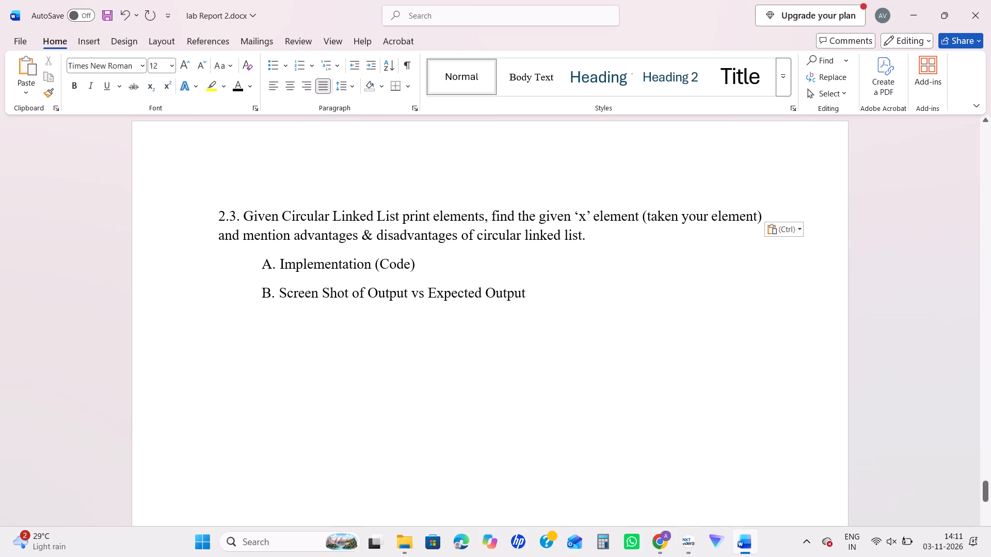
pyautogui.scroll(5, 588, 341)
pyautogui.keyDown('ctrl'); pyautogui.scroll(-2, 588, 341); pyautogui.keyUp('ctrl')
pyautogui.scroll(-2, 588, 341)
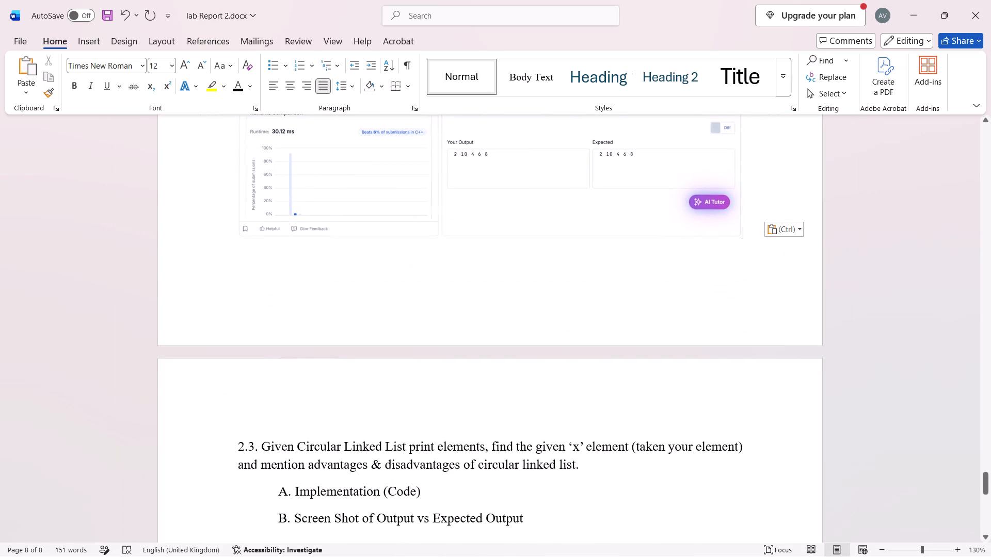
pyautogui.scroll(-3, 588, 341)
pyautogui.scroll(3, 588, 341)
pyautogui.moveTo(570, 323); pyautogui.dragTo(281, 297)
pyautogui.press('BackSpace')
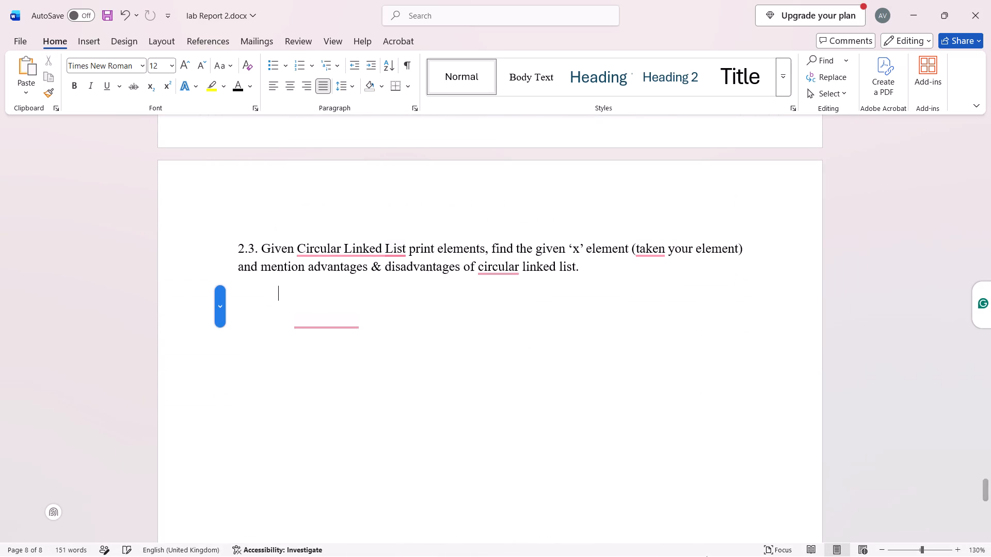
# In NxtWave, open the saved C++ code snippet lr-2 from Code Snippets for editing.
pyautogui.click(690, 543)
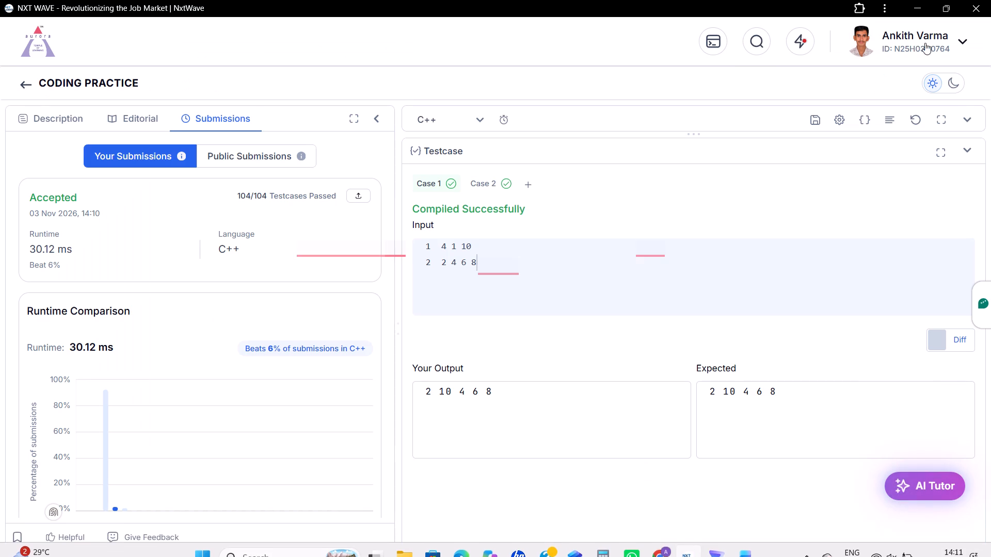
pyautogui.click(936, 44)
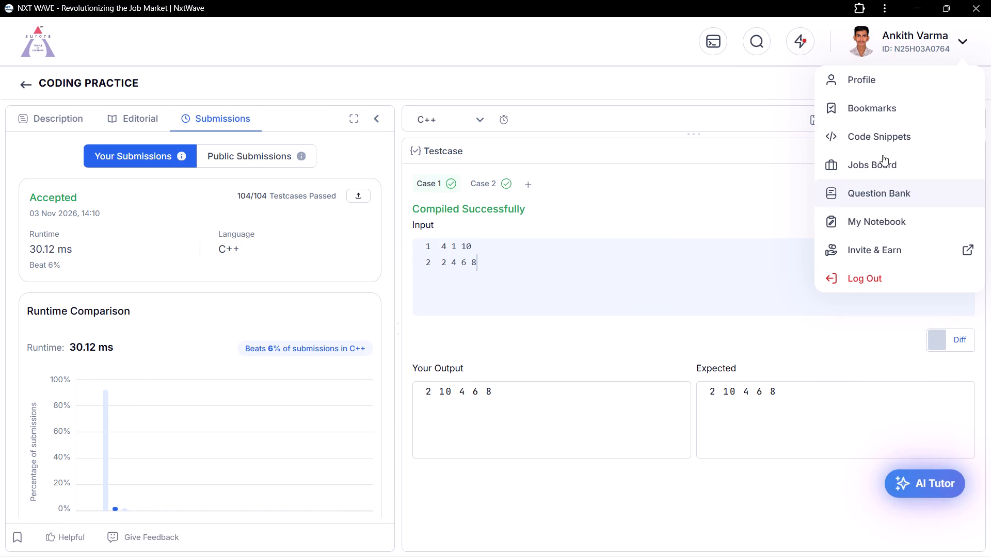
pyautogui.click(876, 145)
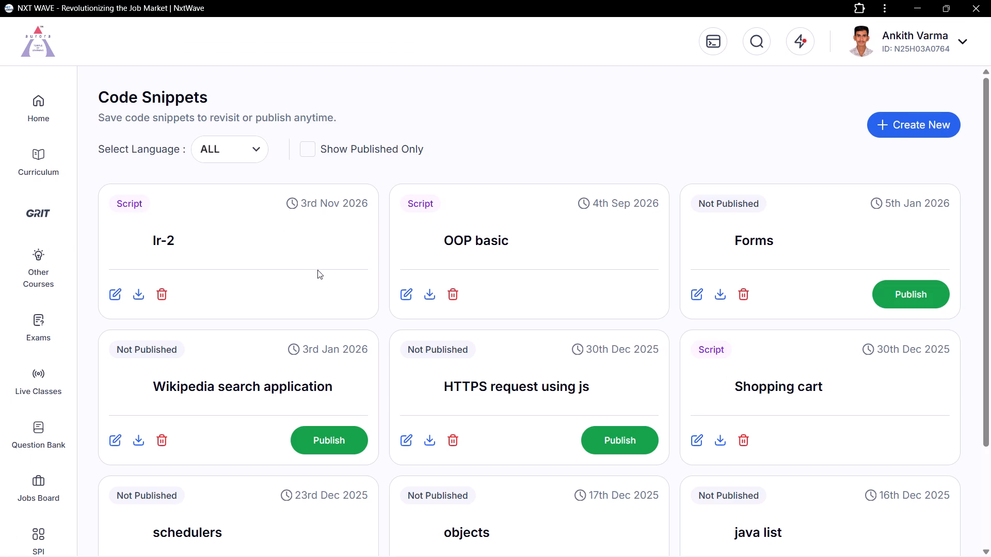
pyautogui.click(292, 247)
pyautogui.click(119, 297)
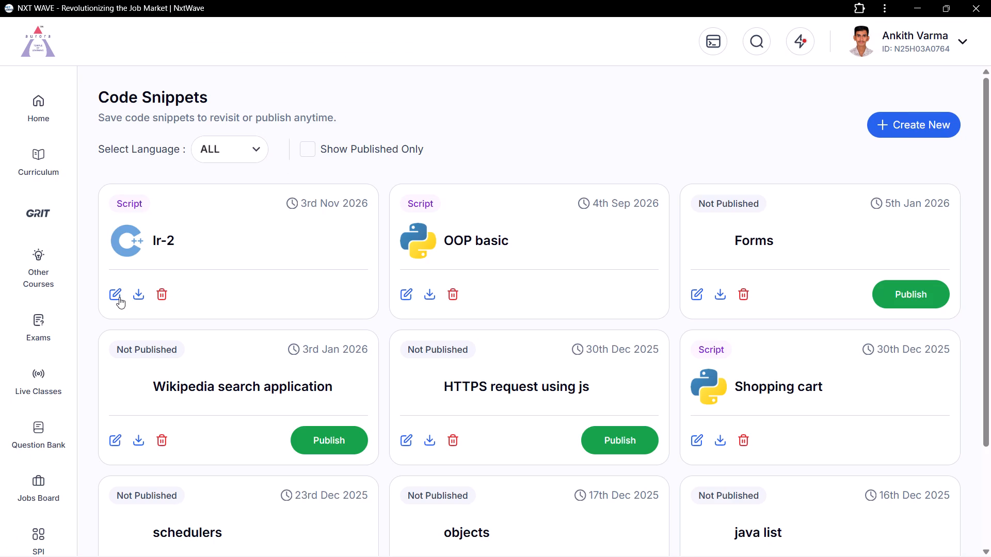
# Look through the lr-2 circular linked list code and capture a screenshot of the code editor pane showing lines 1 to 26.
pyautogui.scroll(8, 527, 349)
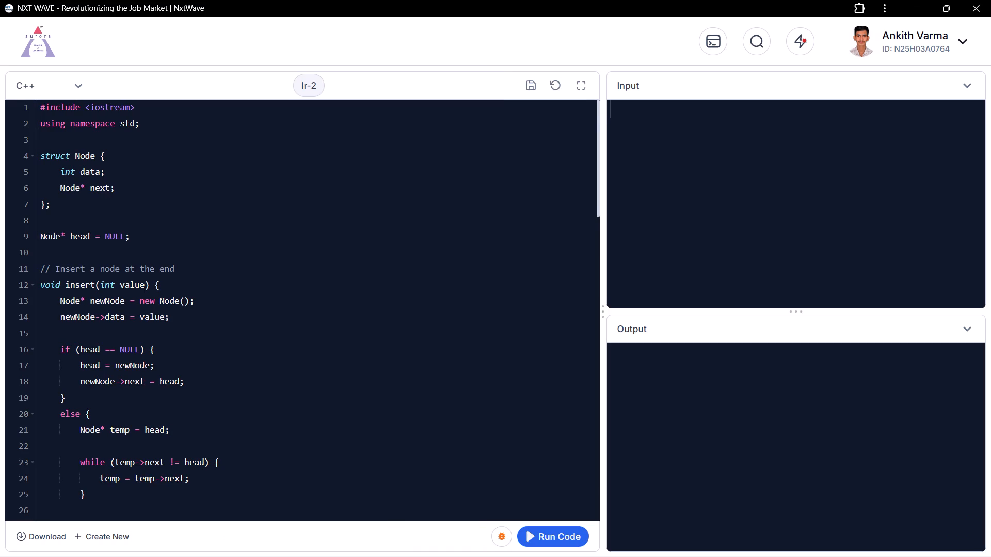
pyautogui.scroll(-16, 527, 349)
pyautogui.scroll(-10, 527, 349)
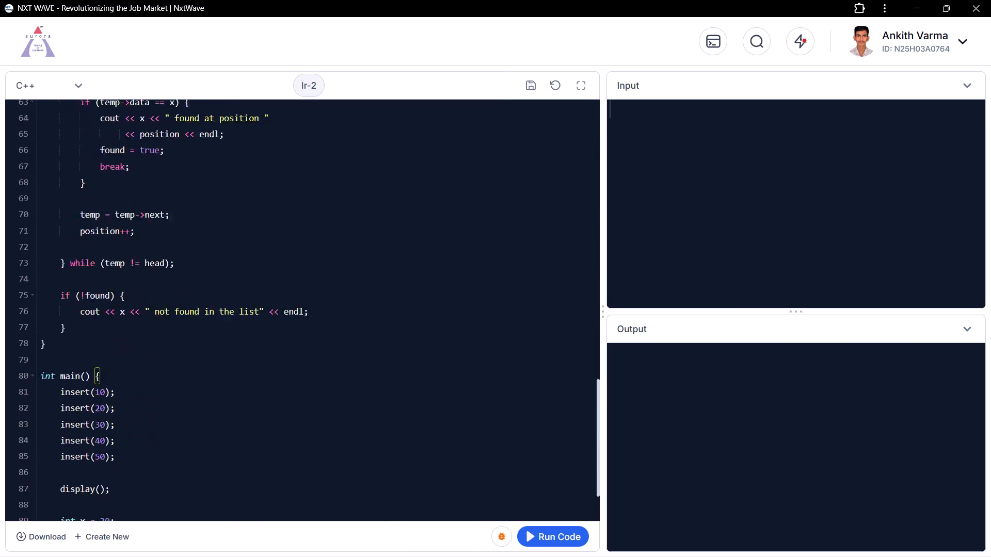
pyautogui.scroll(20, 527, 349)
pyautogui.scroll(8, 527, 349)
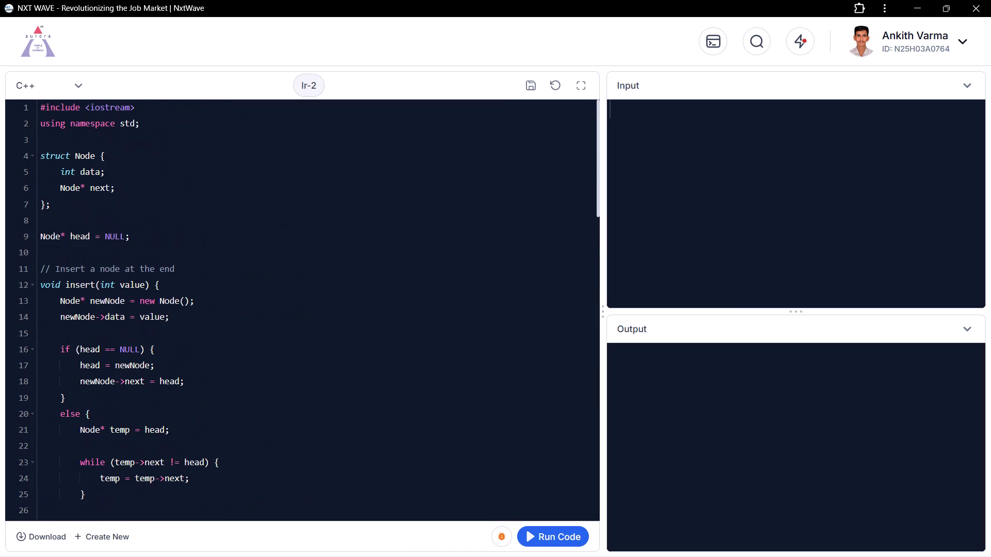
pyautogui.press('Print')
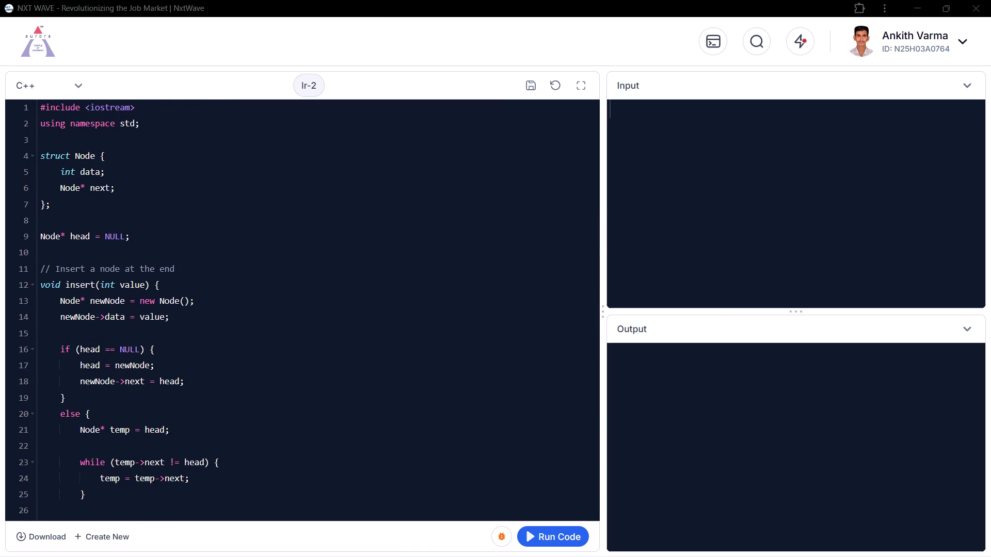
pyautogui.moveTo(5, 65); pyautogui.dragTo(35, 86)
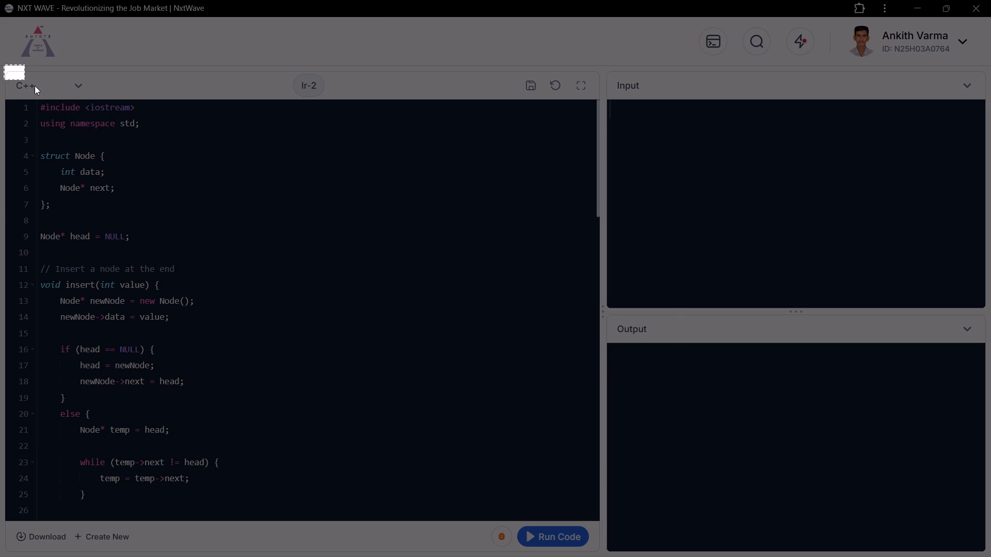
pyautogui.moveTo(35, 86); pyautogui.dragTo(598, 542)
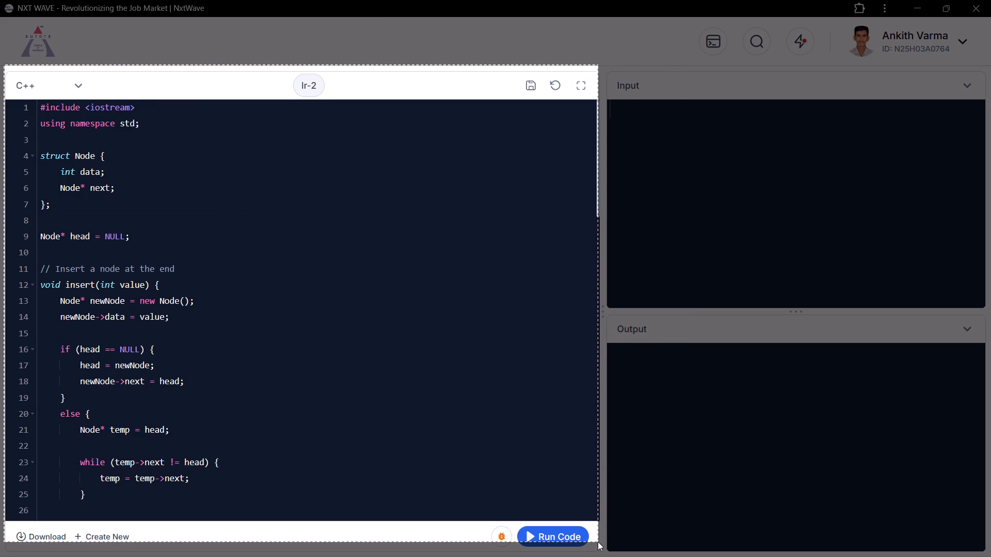
pyautogui.moveTo(598, 542); pyautogui.dragTo(601, 549)
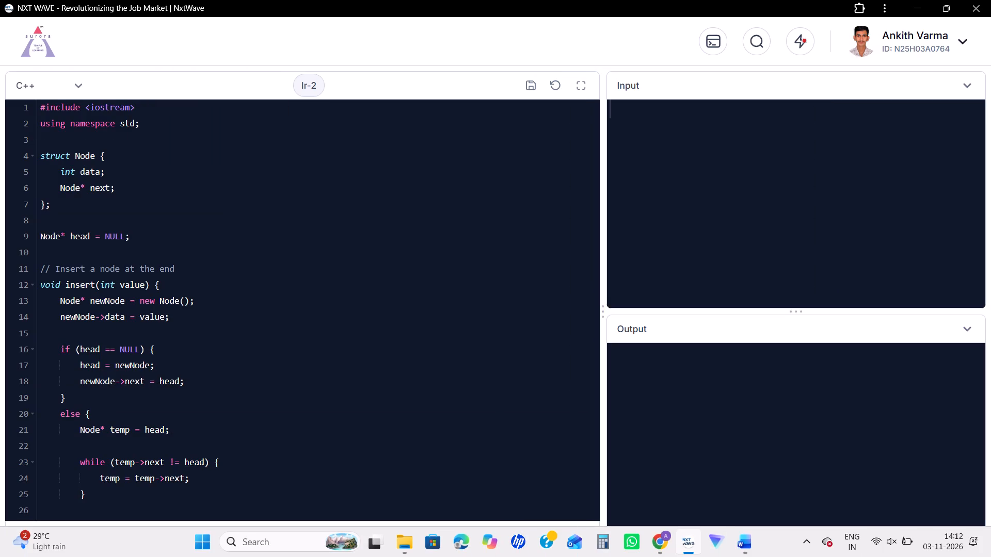
# In lab Report 2.docx, clear the leftover indent under heading 2.3 and paste the first lr-2 code screenshot there.
pyautogui.click(738, 537)
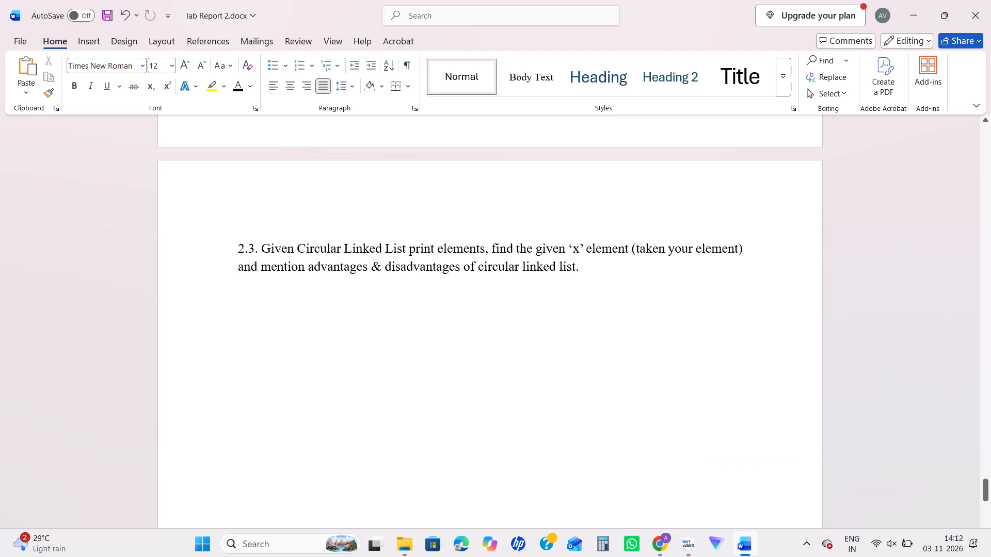
pyautogui.press('BackSpace')
pyautogui.hotkey('ctrl', 'v')
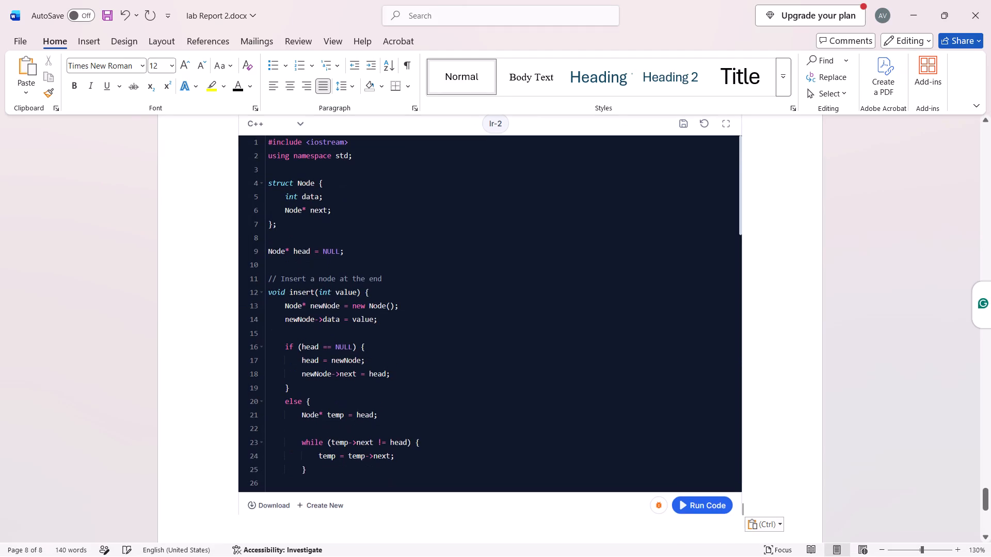
# Below the first lr-2 screenshot in lab Report 2.docx, add a "Code:" line followed by the full lr-2 code copied from NxtWave.
pyautogui.press('Return')
pyautogui.write('Code:')
pyautogui.press('Return')
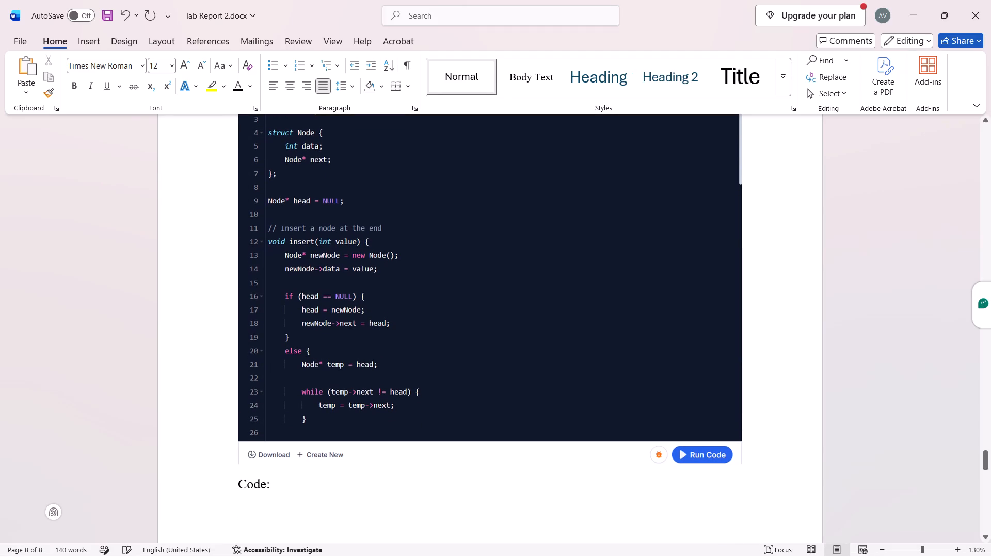
pyautogui.click(690, 546)
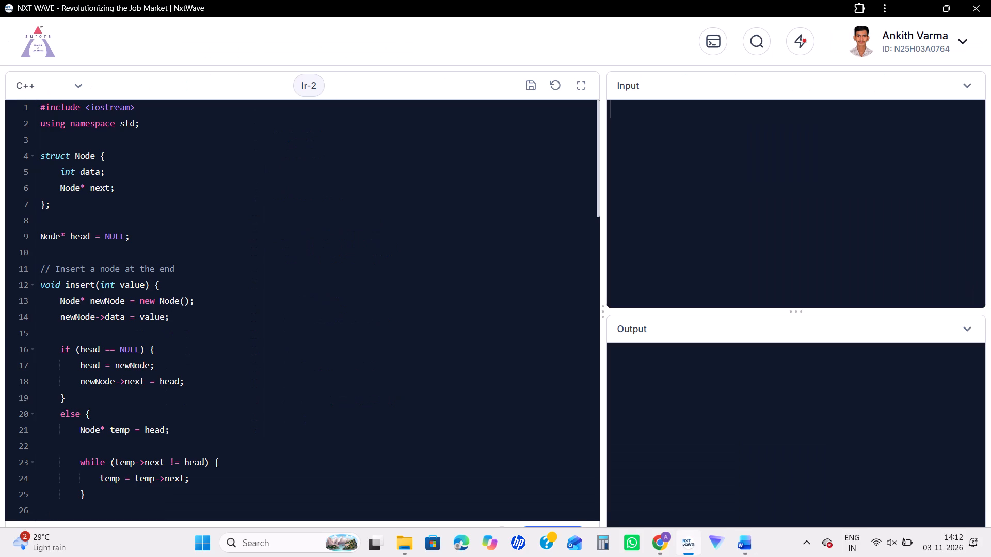
pyautogui.click(434, 335)
pyautogui.hotkey('ctrl', 'a')
pyautogui.hotkey('ctrl', 'c')
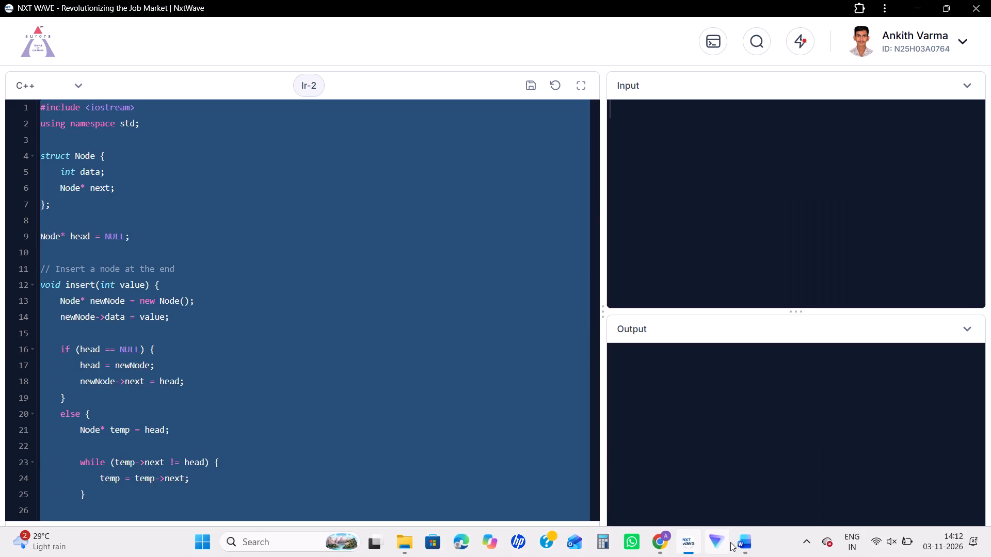
pyautogui.click(732, 541)
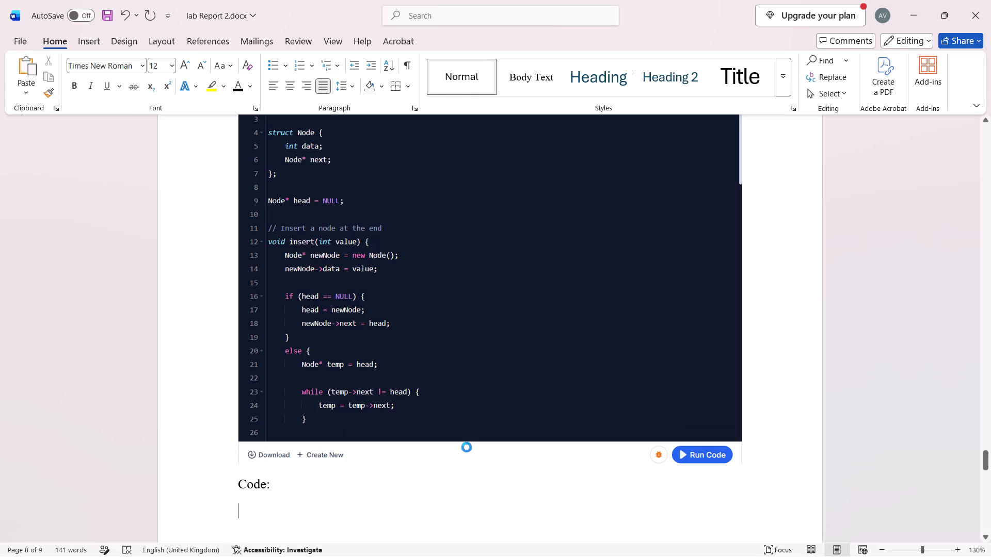
pyautogui.hotkey('ctrl', 'v')
pyautogui.scroll(-1, 467, 447)
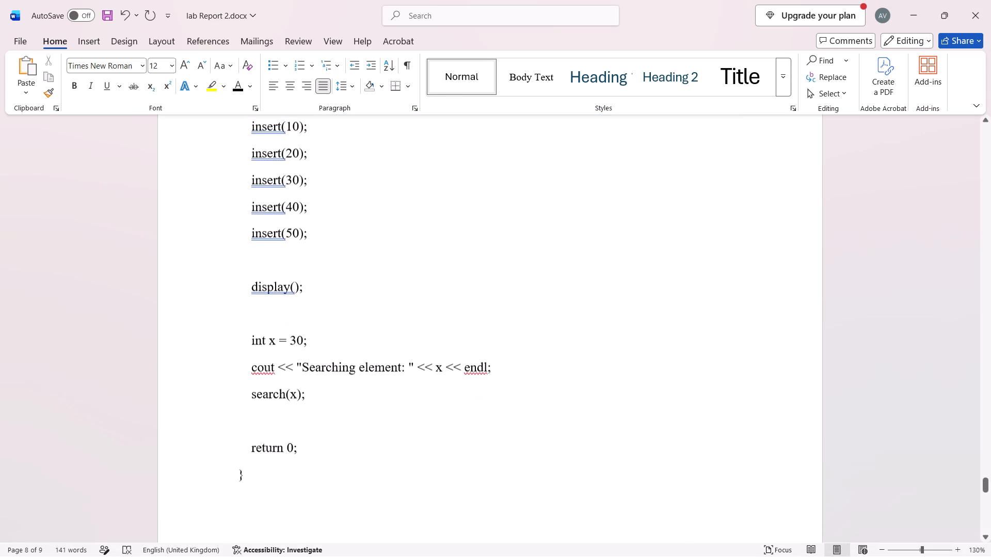
pyautogui.press('Return')
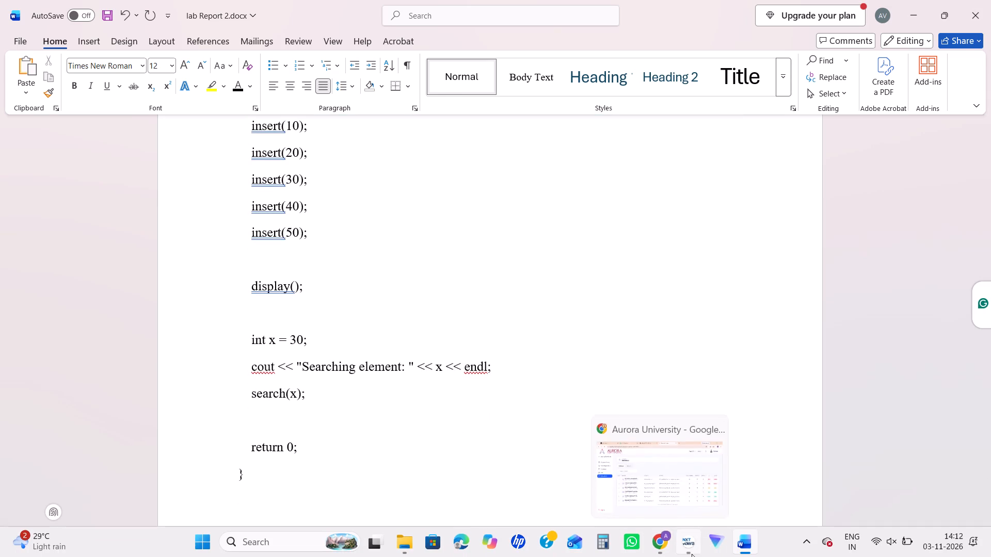
# Run the lr-2 circular linked list code in NxtWave and capture a screenshot of its Output pane.
pyautogui.click(692, 554)
pyautogui.click(542, 533)
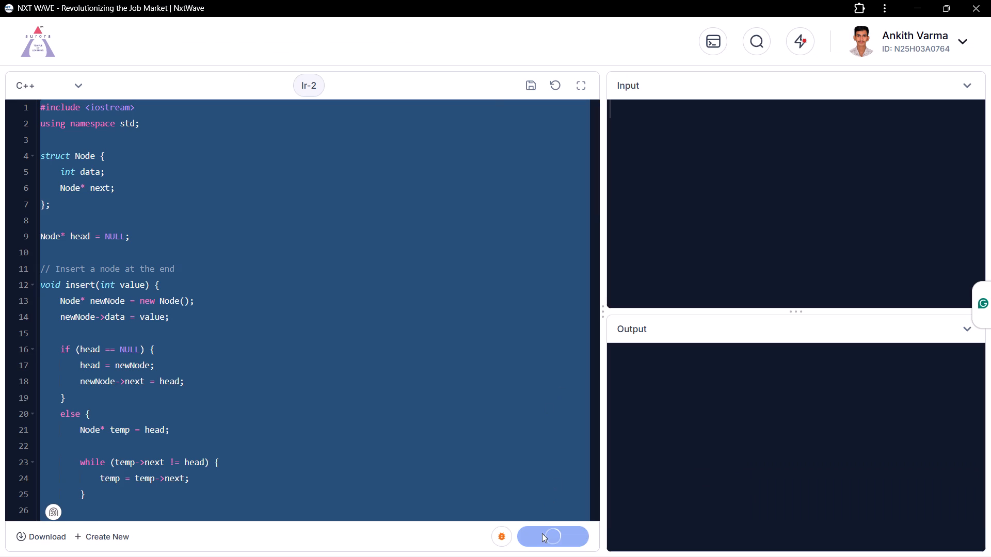
pyautogui.click(485, 388)
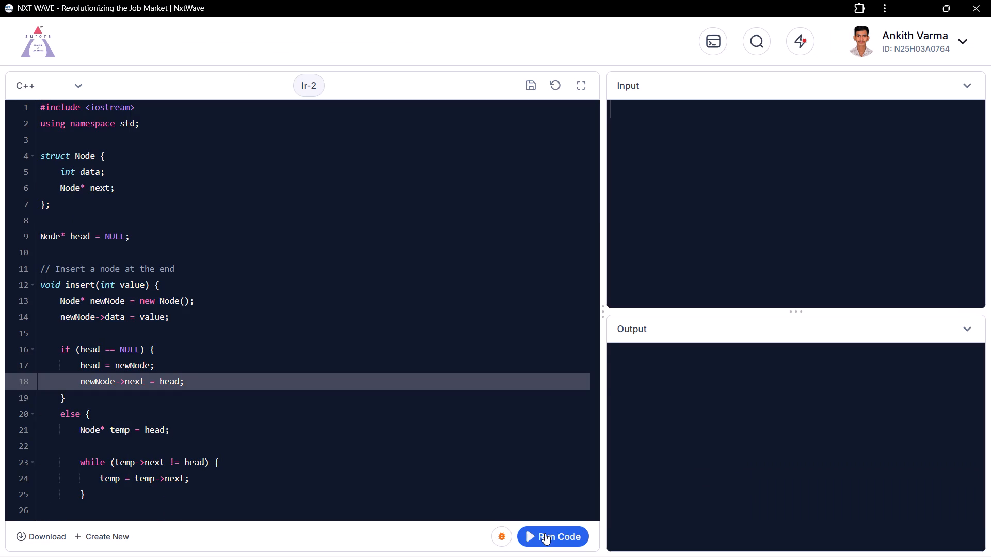
pyautogui.click(545, 533)
pyautogui.press('Print')
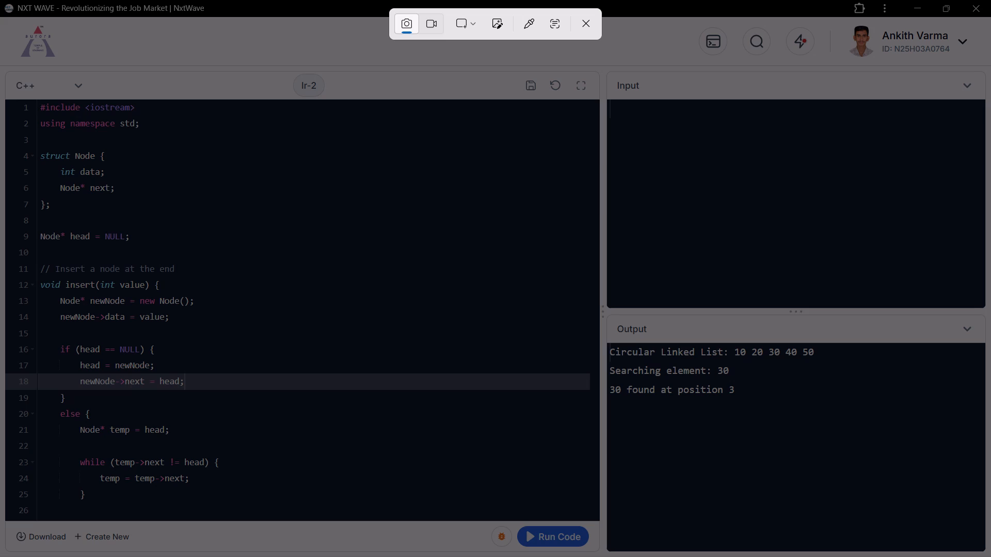
pyautogui.moveTo(603, 309); pyautogui.dragTo(990, 555)
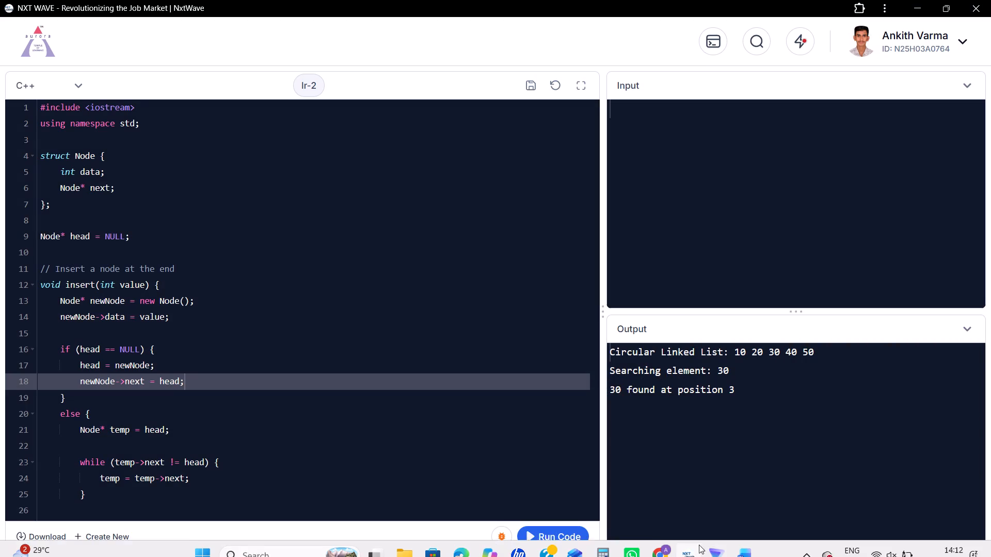
# Paste the lr-2 output screenshot below the pasted code in lab Report 2.docx.
pyautogui.click(753, 550)
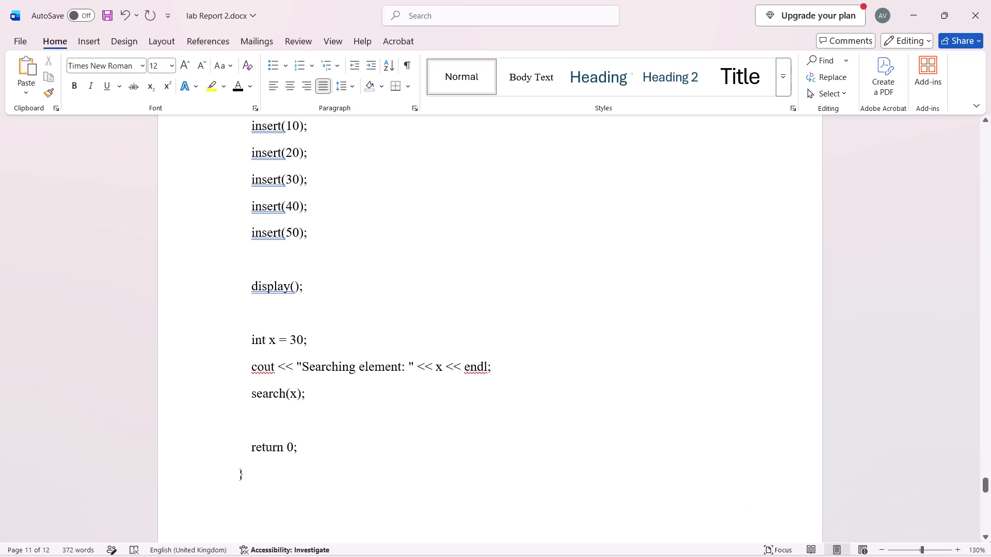
pyautogui.hotkey('ctrl', 'v')
# Review lab Report 2.docx from the pasted code back to the cover page, certificate and first experiment.
pyautogui.scroll(6, 520, 314)
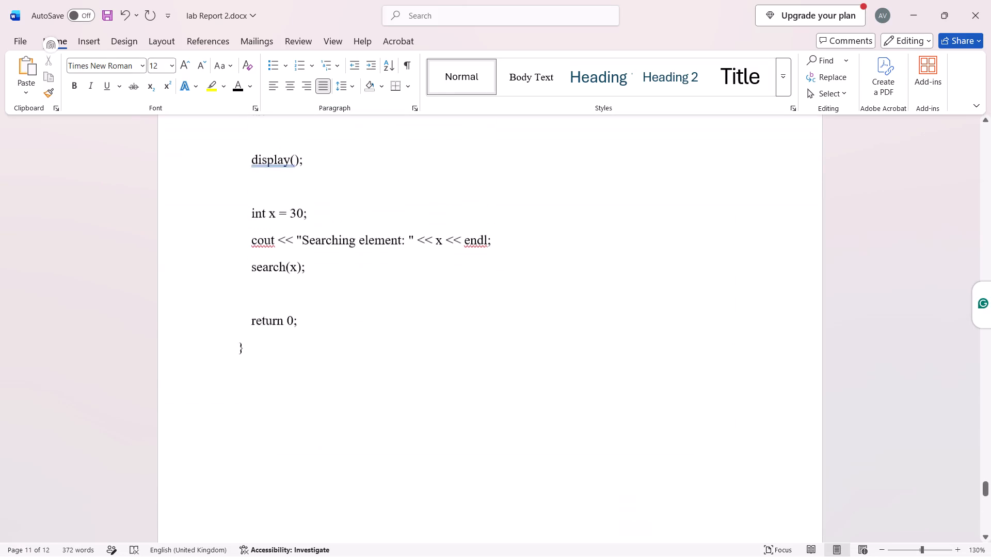
pyautogui.scroll(11, 520, 314)
pyautogui.scroll(13, 520, 314)
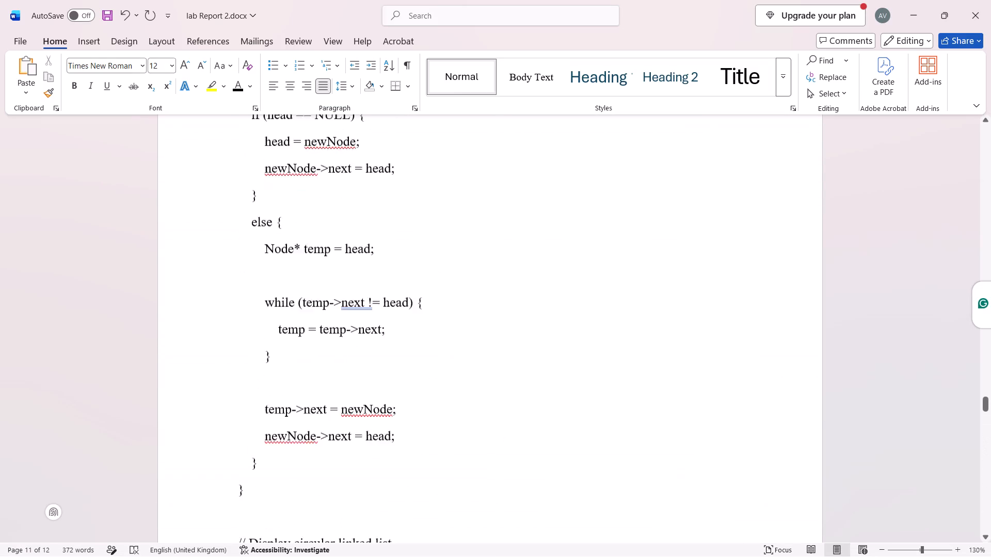
pyautogui.scroll(20, 520, 314)
pyautogui.scroll(20, 520, 314)
pyautogui.scroll(20, 520, 314)
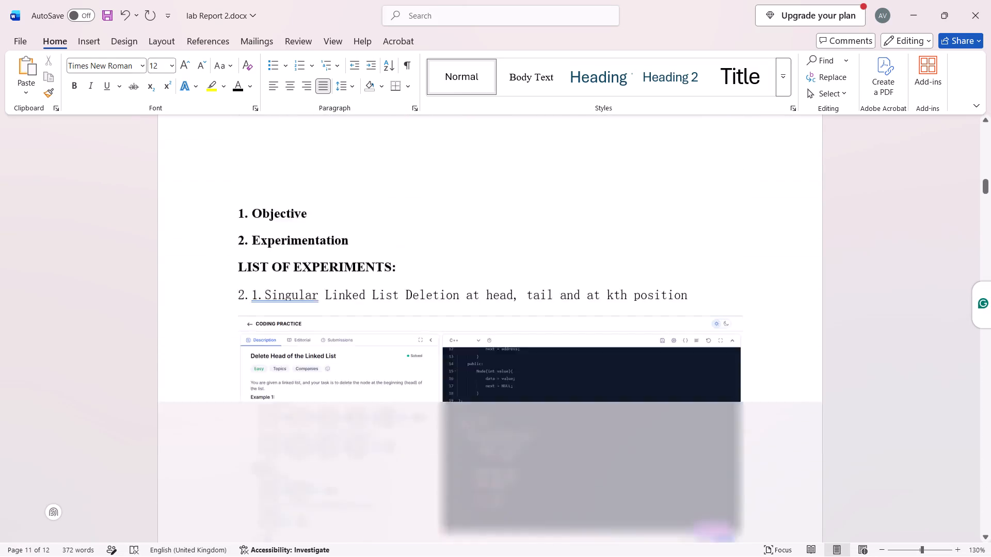
pyautogui.scroll(3, 520, 314)
pyautogui.scroll(-9, 520, 314)
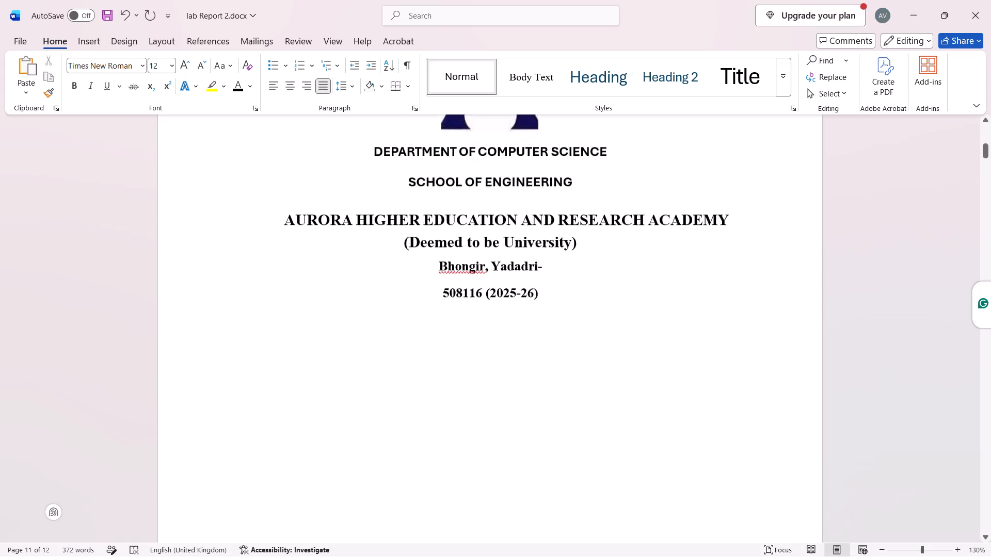
pyautogui.scroll(-7, 520, 314)
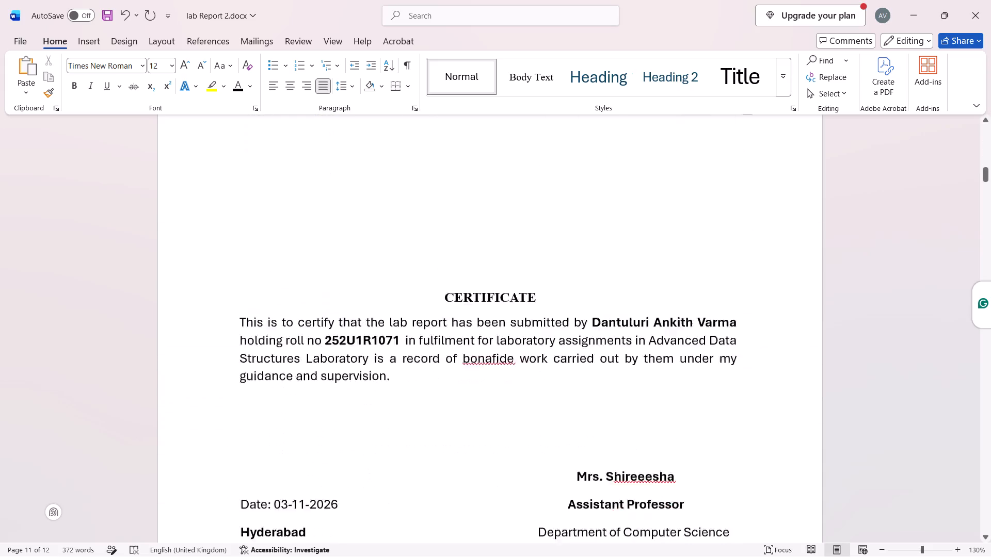
pyautogui.scroll(-10, 504, 293)
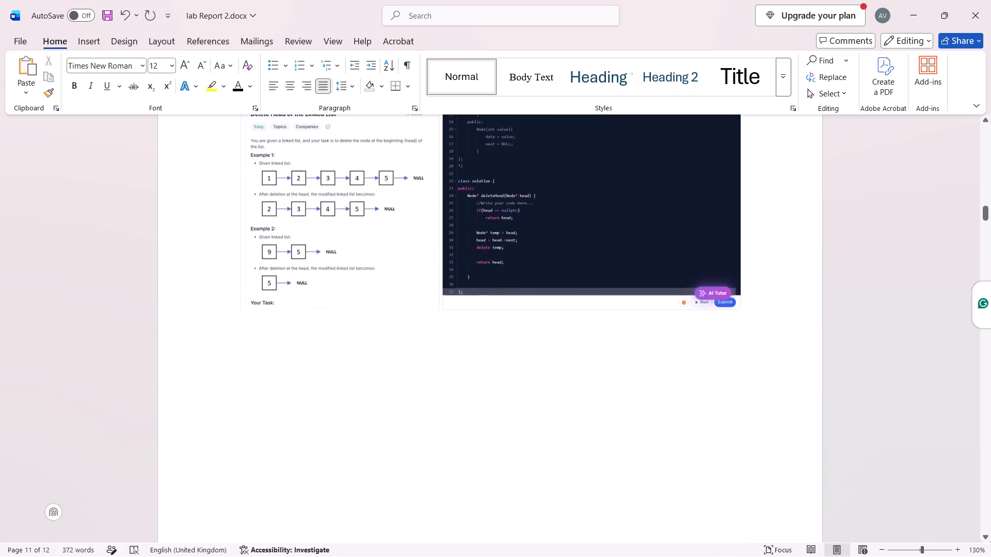
# Turn on AutoSave for lab Report 2.docx by uploading a copy to the personal OneDrive.
pyautogui.click(77, 6)
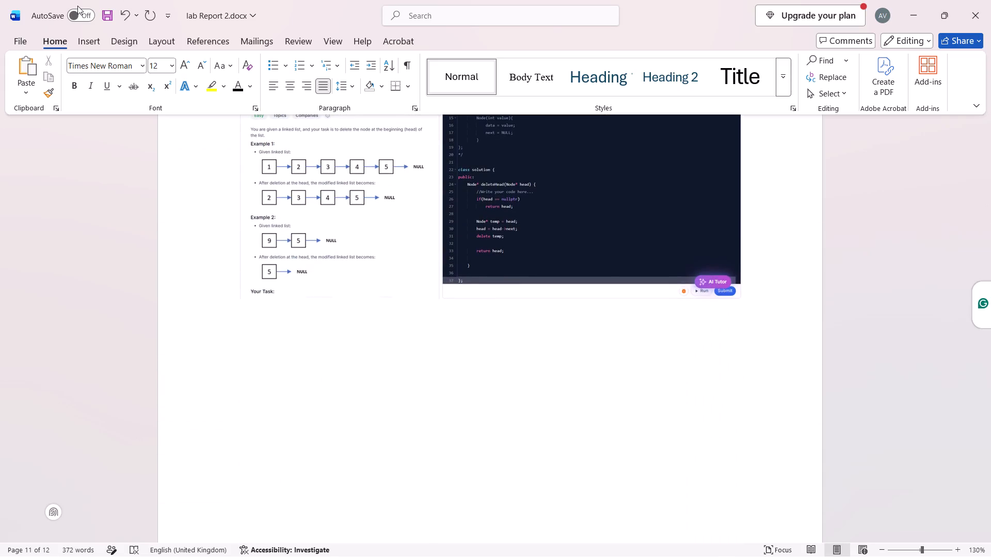
pyautogui.click(79, 9)
pyautogui.click(509, 221)
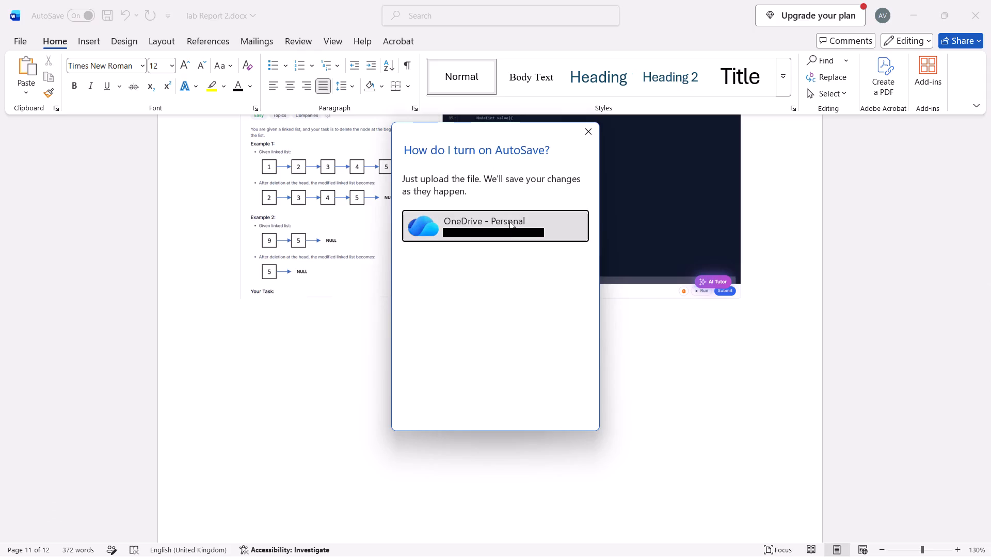
pyautogui.doubleClick(586, 130)
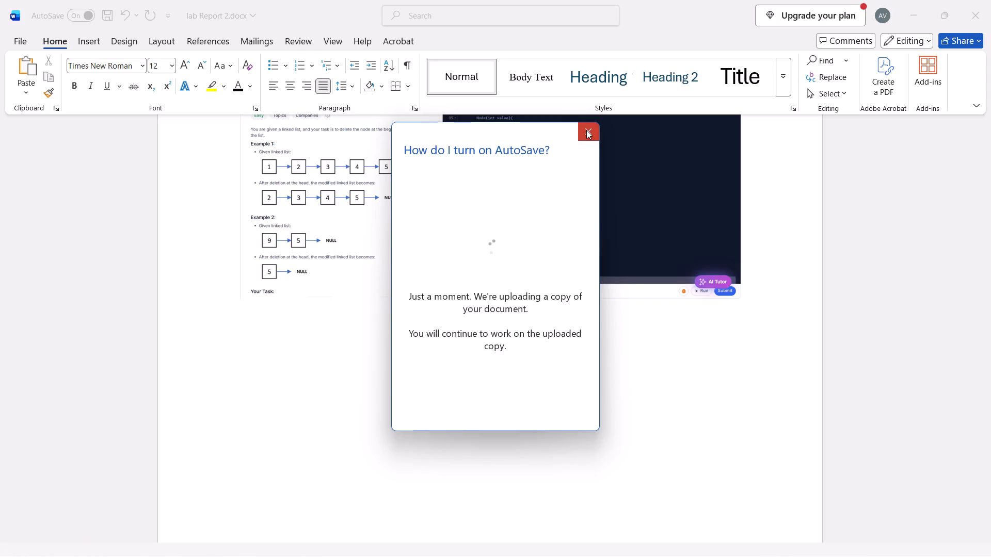
pyautogui.tripleClick(586, 130)
pyautogui.tripleClick(586, 130)
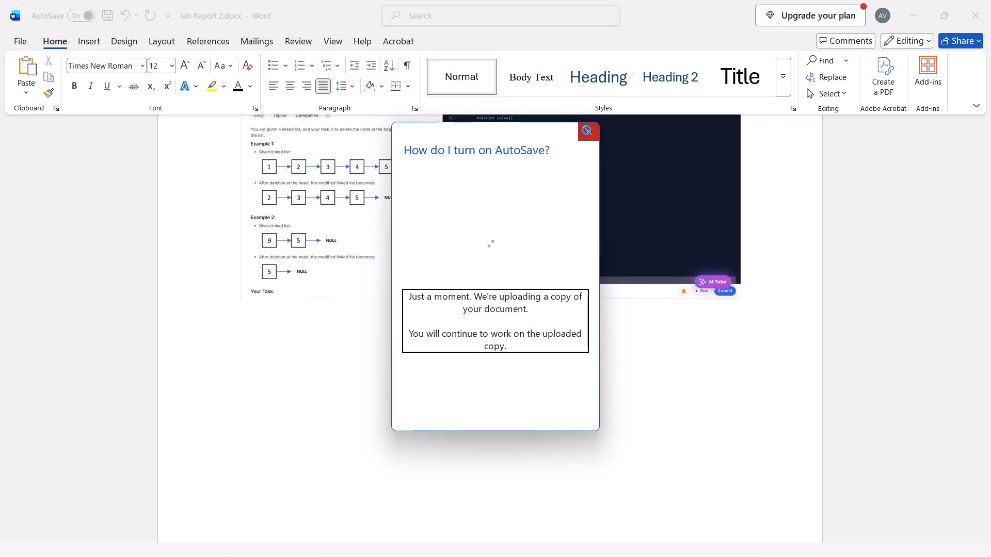
pyautogui.tripleClick(586, 130)
pyautogui.click(586, 130)
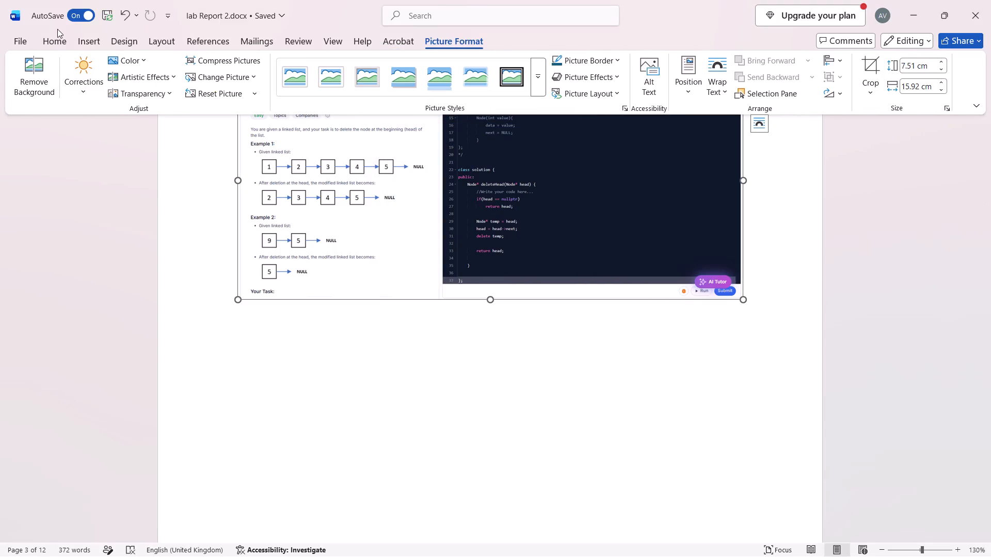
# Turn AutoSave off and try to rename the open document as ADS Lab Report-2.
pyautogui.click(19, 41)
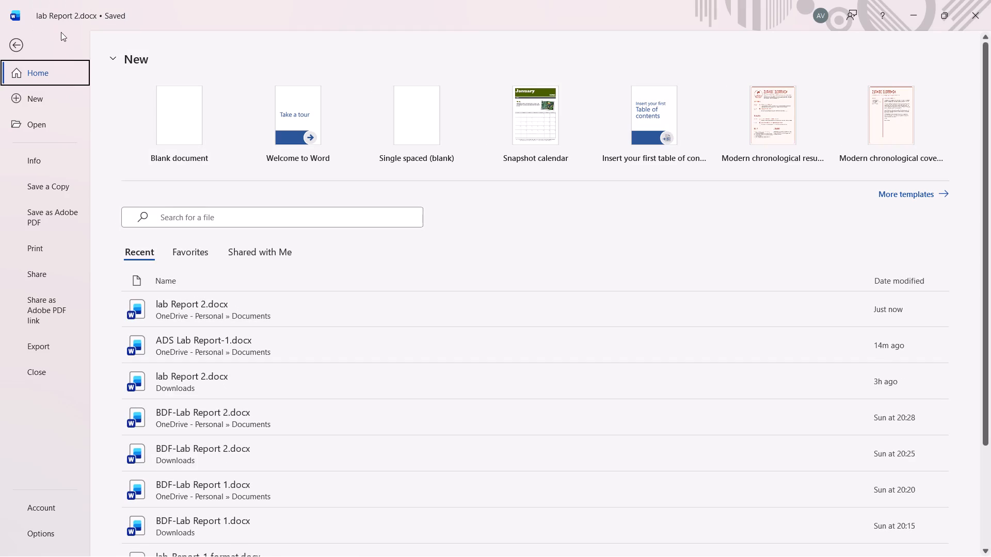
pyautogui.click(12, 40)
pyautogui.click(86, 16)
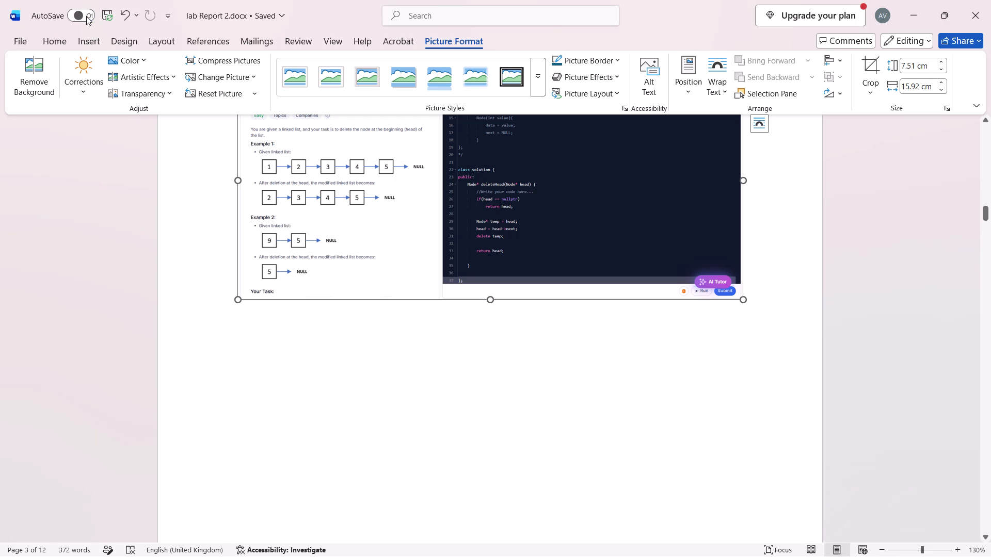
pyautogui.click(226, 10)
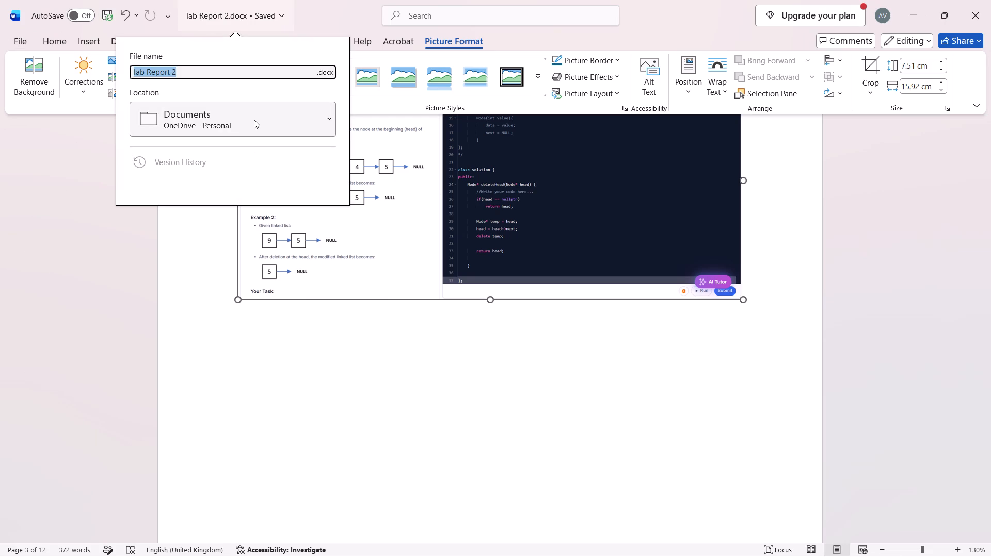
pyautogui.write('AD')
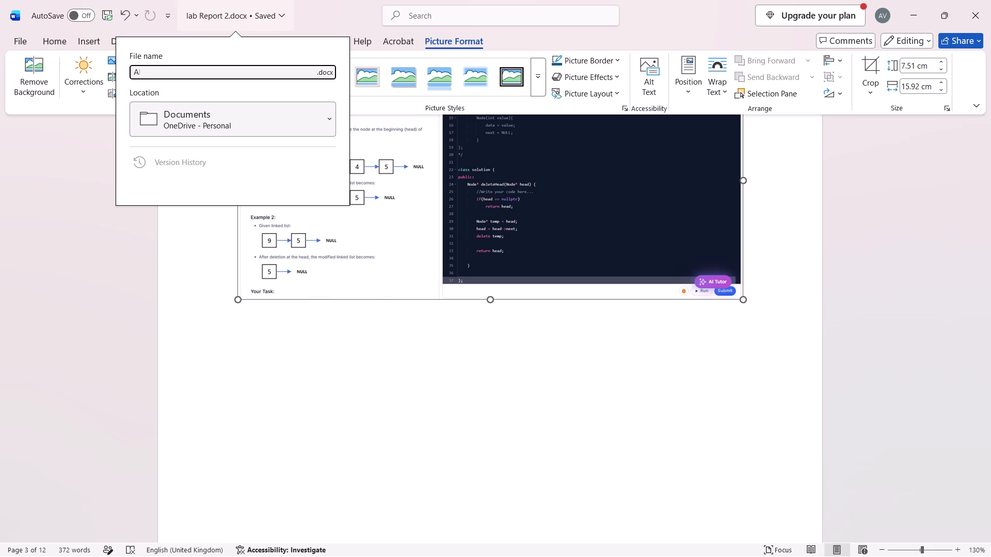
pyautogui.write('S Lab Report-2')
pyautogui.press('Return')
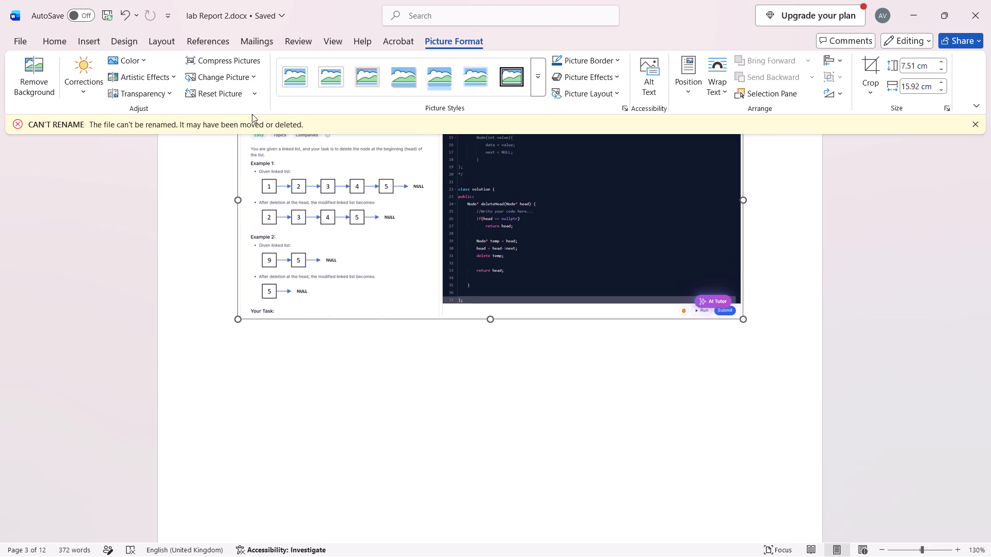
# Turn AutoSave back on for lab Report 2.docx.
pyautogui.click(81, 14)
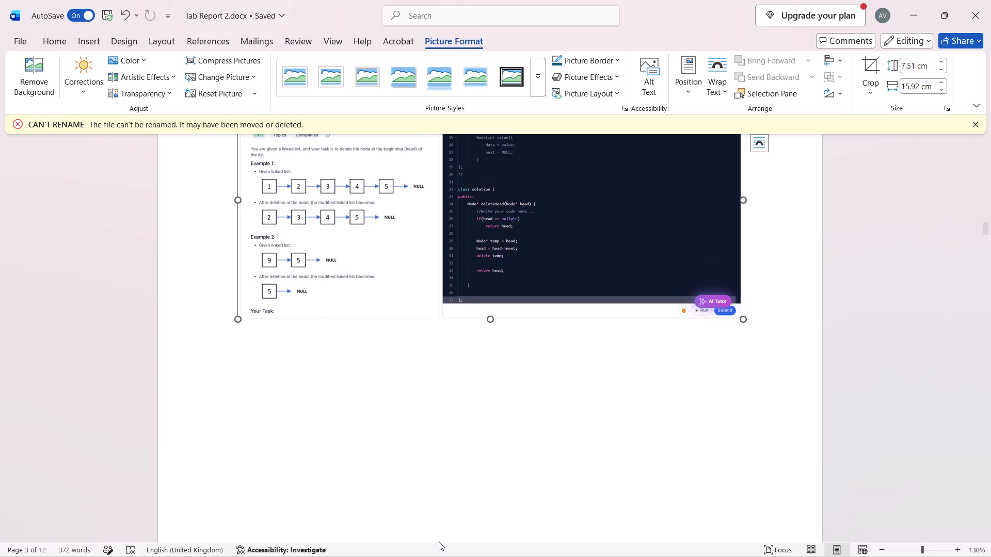
# In File Explorer's Documents folder, rename lab Report 2.docx as ADS Lab Report-2, closing the open document to release the file.
pyautogui.click(407, 545)
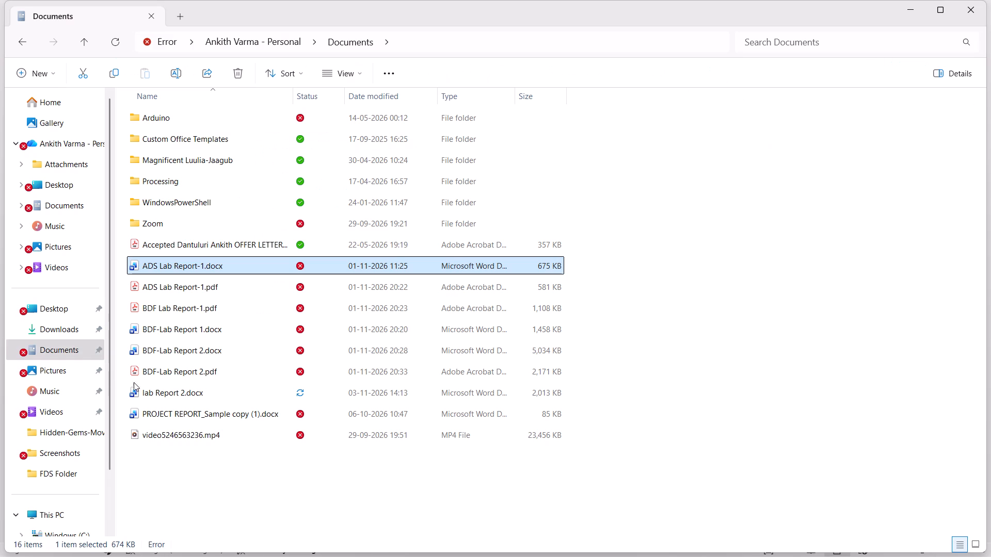
pyautogui.click(150, 390)
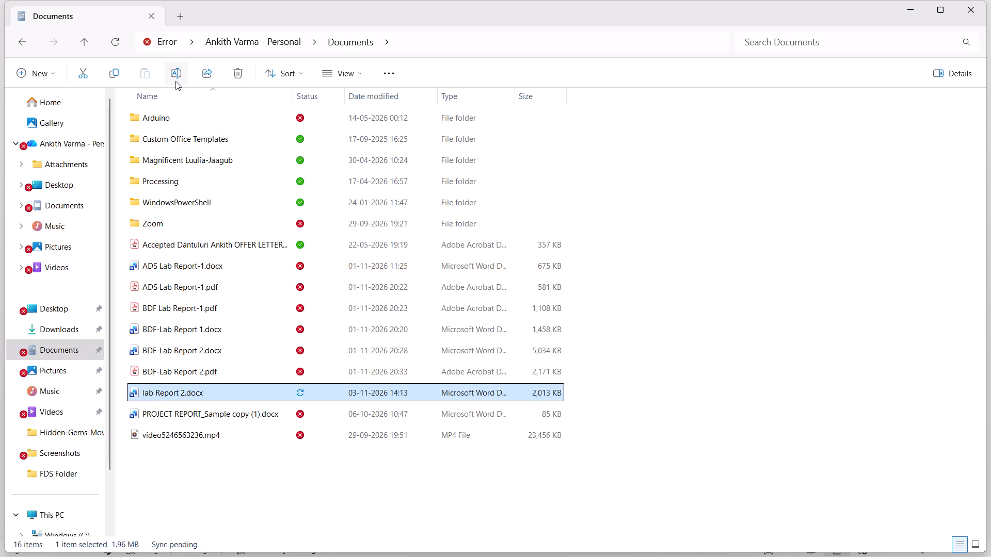
pyautogui.click(175, 81)
pyautogui.write('ADS')
pyautogui.press('space')
pyautogui.write('Lab Report-2')
pyautogui.press('Return')
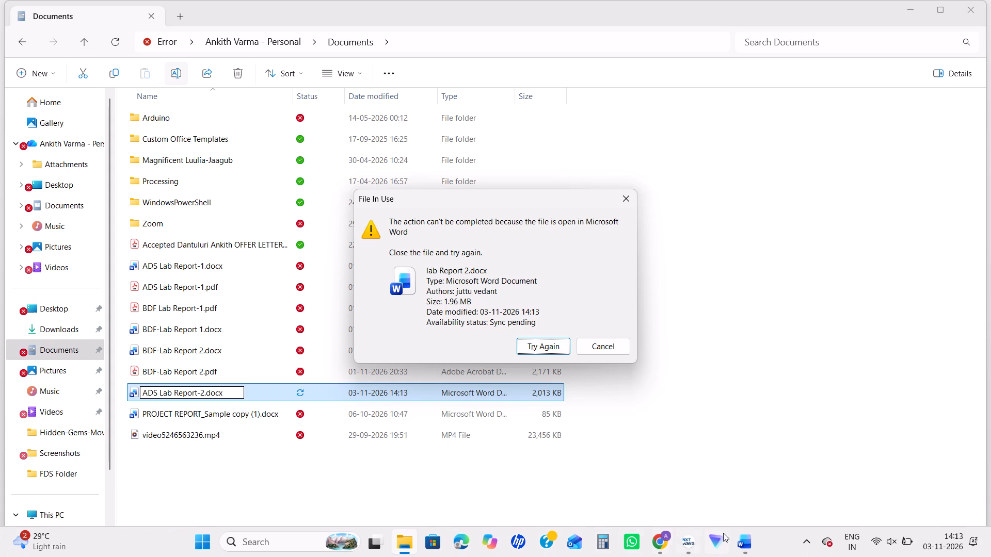
pyautogui.click(796, 429)
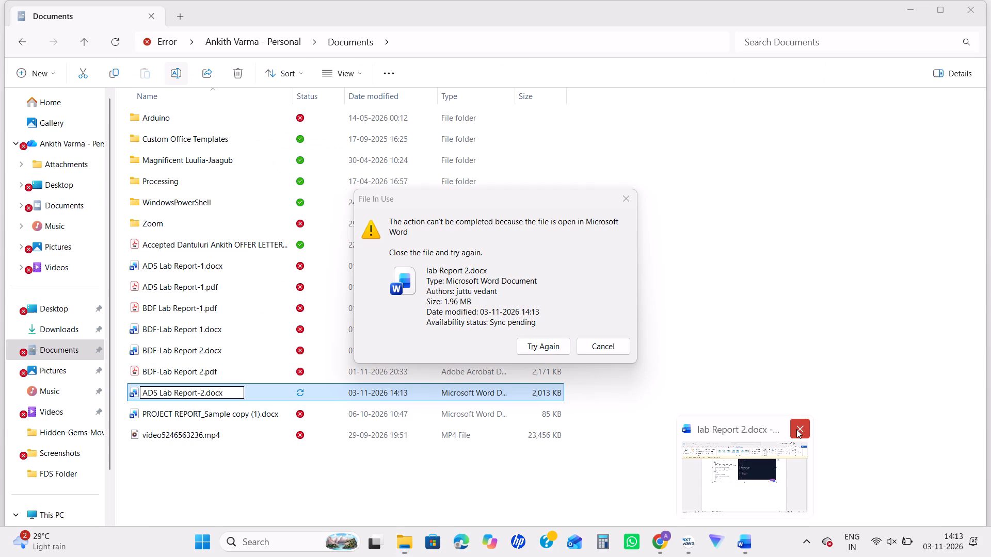
pyautogui.click(528, 348)
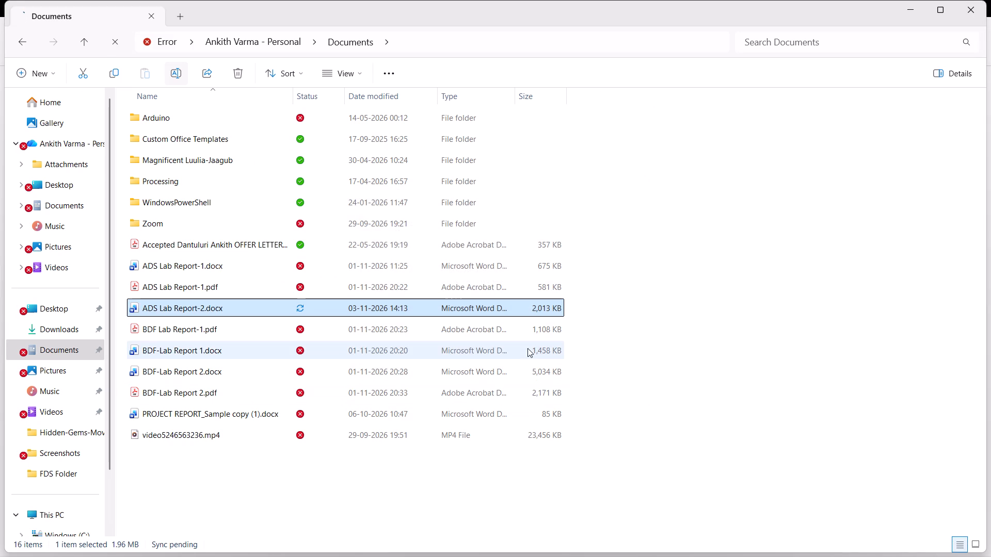
# Open ADS Lab Report-2.docx from the Documents folder in Word.
pyautogui.doubleClick(231, 312)
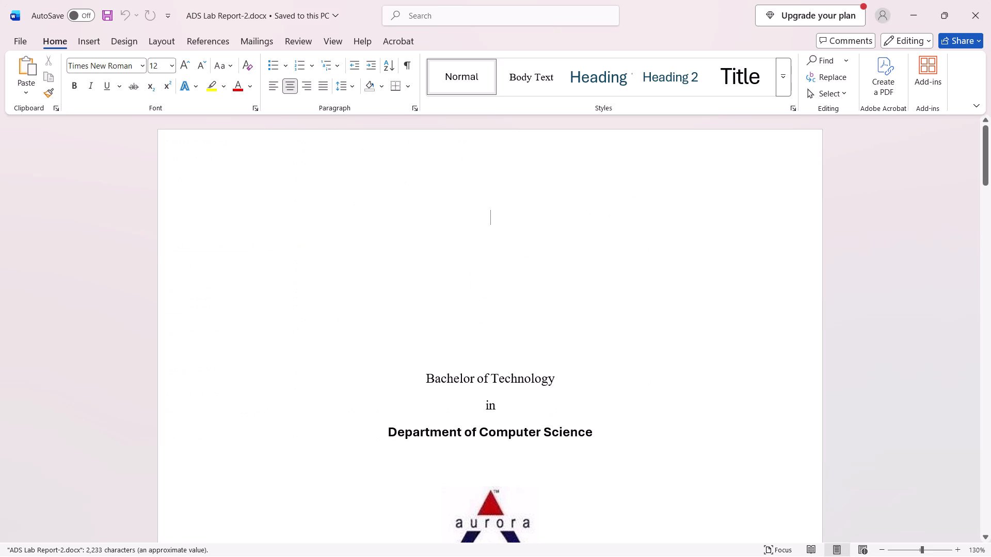
# Review ADS Lab Report-2.docx from the cover and certificate pages through the linked-list experiment screenshots, and close the document.
pyautogui.scroll(-11, 509, 282)
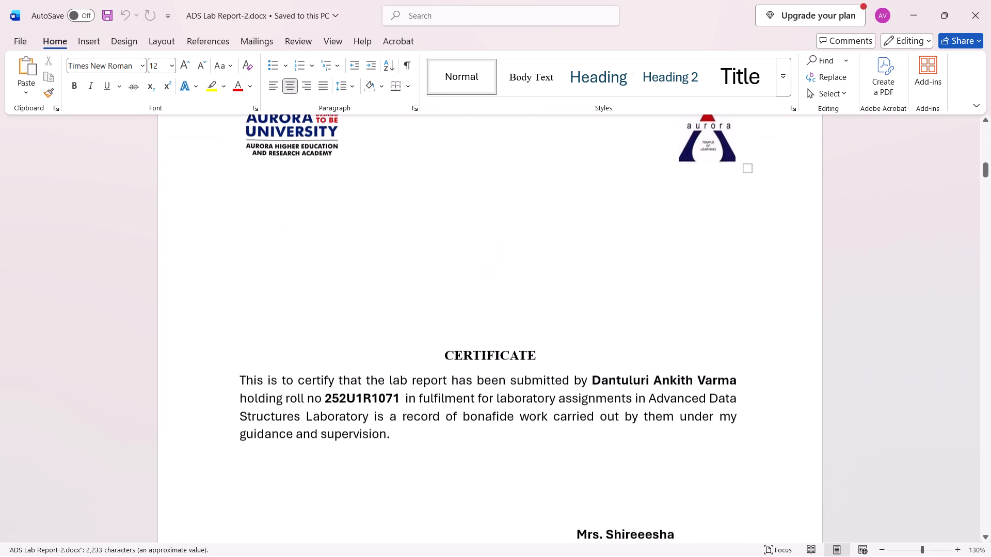
pyautogui.scroll(-4, 503, 263)
pyautogui.scroll(1, 503, 263)
pyautogui.scroll(-4, 503, 263)
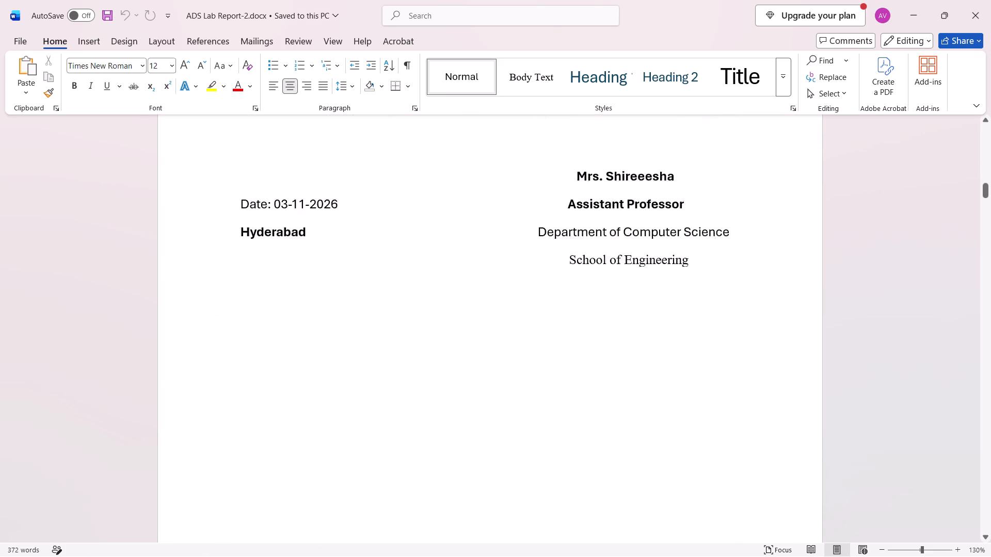
pyautogui.scroll(-4, 503, 263)
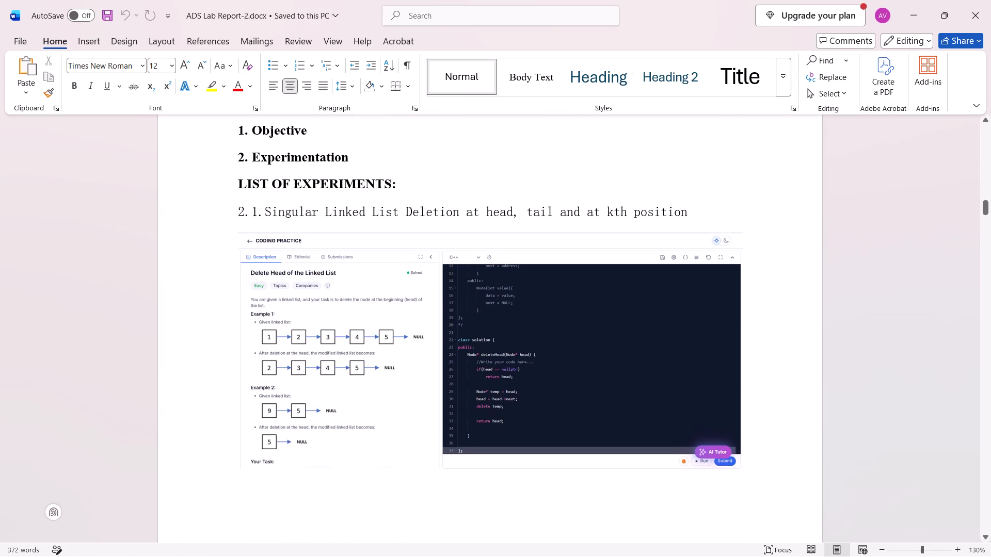
pyautogui.scroll(-6, 503, 263)
pyautogui.scroll(-19, 503, 263)
pyautogui.scroll(-2, 503, 263)
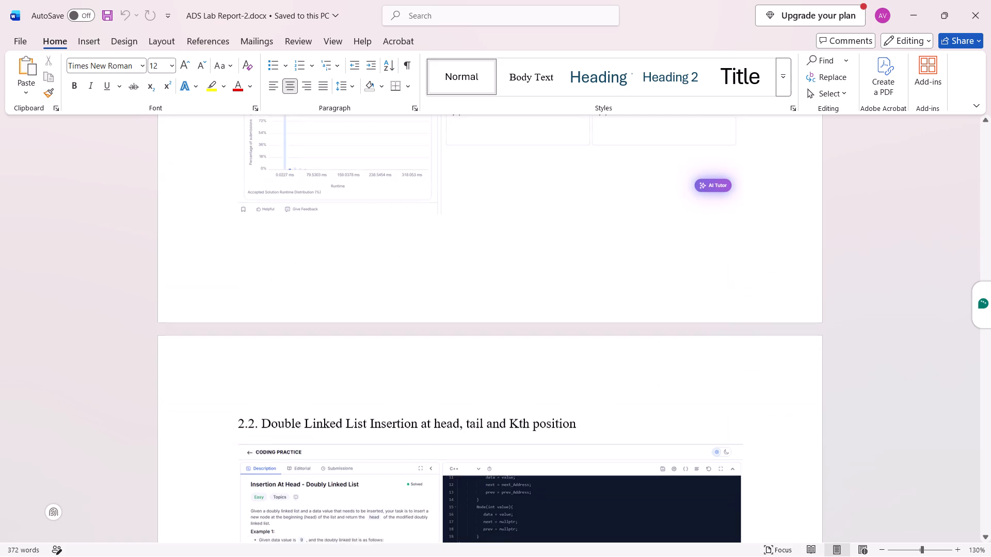
pyautogui.scroll(-20, 503, 263)
pyautogui.scroll(-14, 503, 263)
pyautogui.scroll(-13, 503, 263)
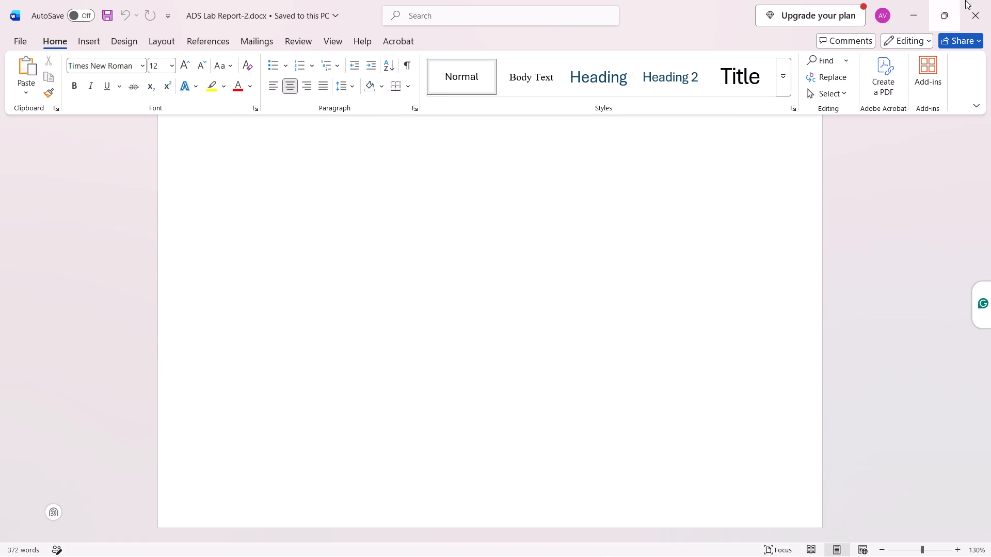
pyautogui.click(987, 3)
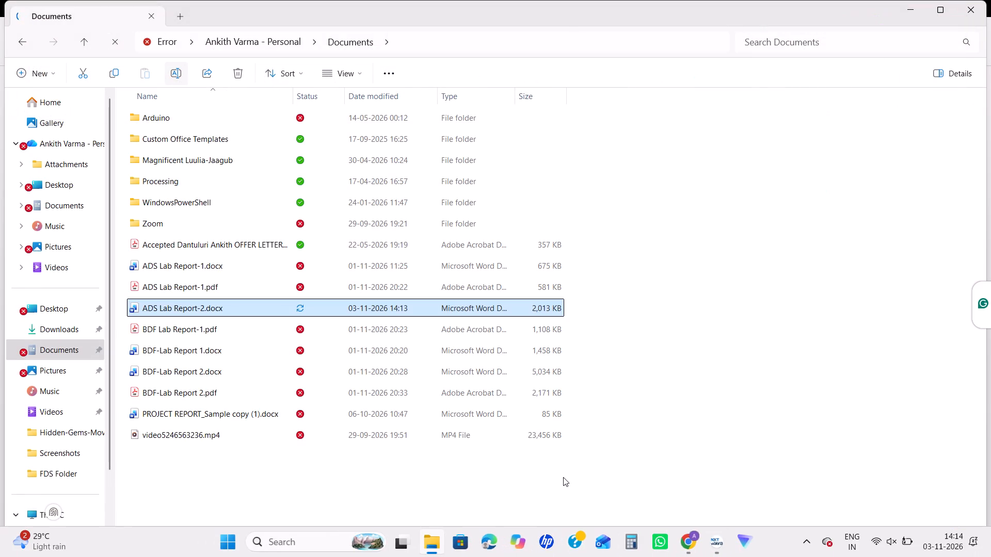
# Copy the ADS Lab Report-2.docx file from the Documents folder in File Explorer.
pyautogui.hotkey('ctrl', 'c')
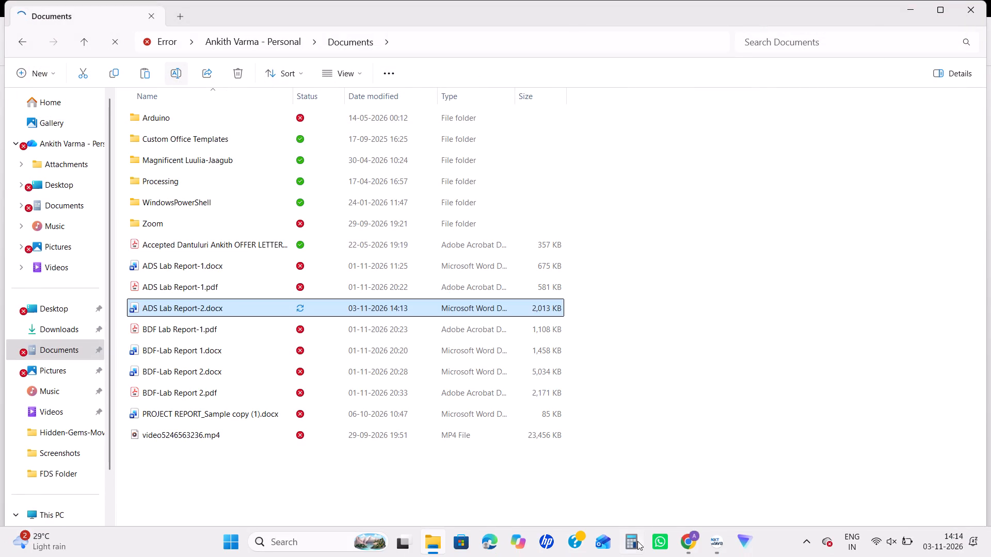
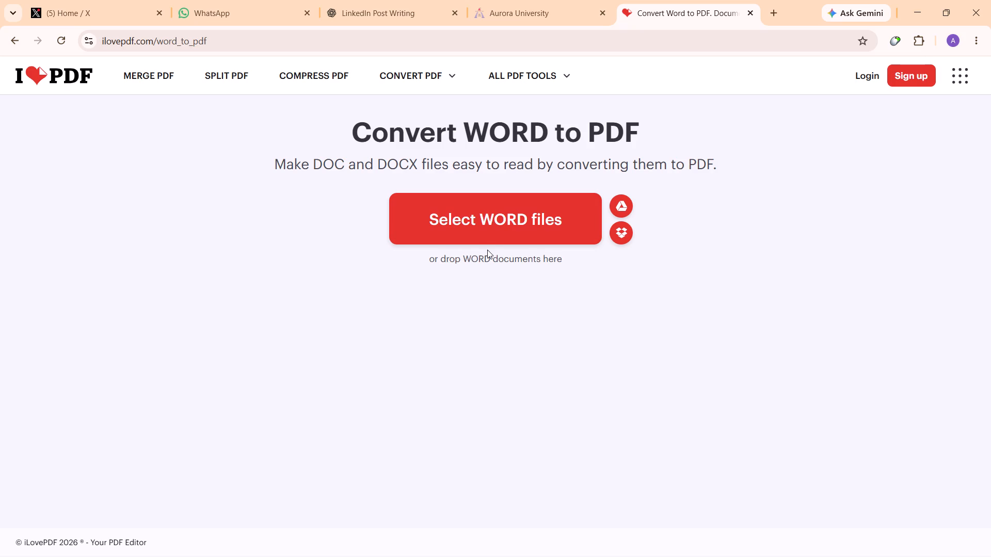
# On iLovePDF's Word to PDF page in Chrome, add ADS Lab Report-2.docx from the Documents folder and convert it to PDF.
pyautogui.click(506, 227)
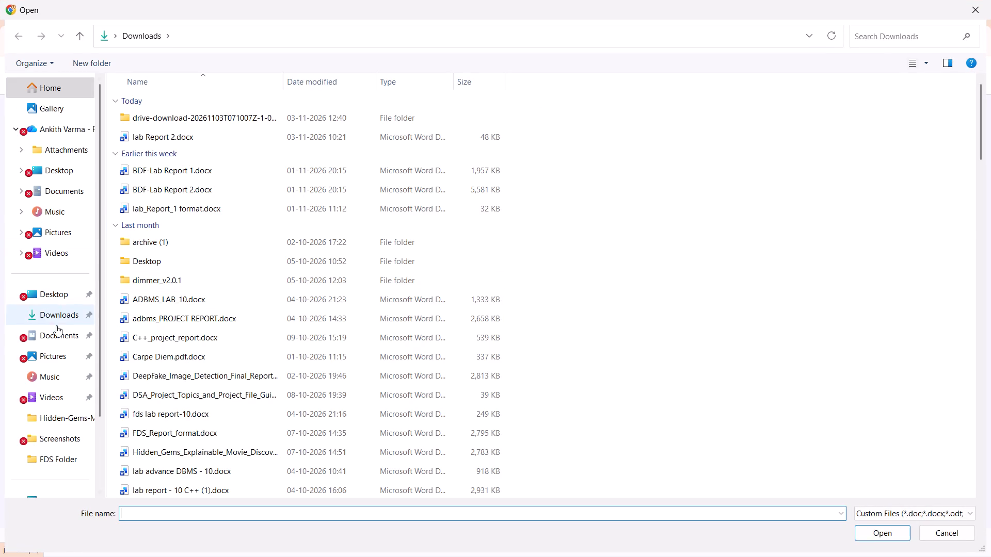
pyautogui.click(58, 329)
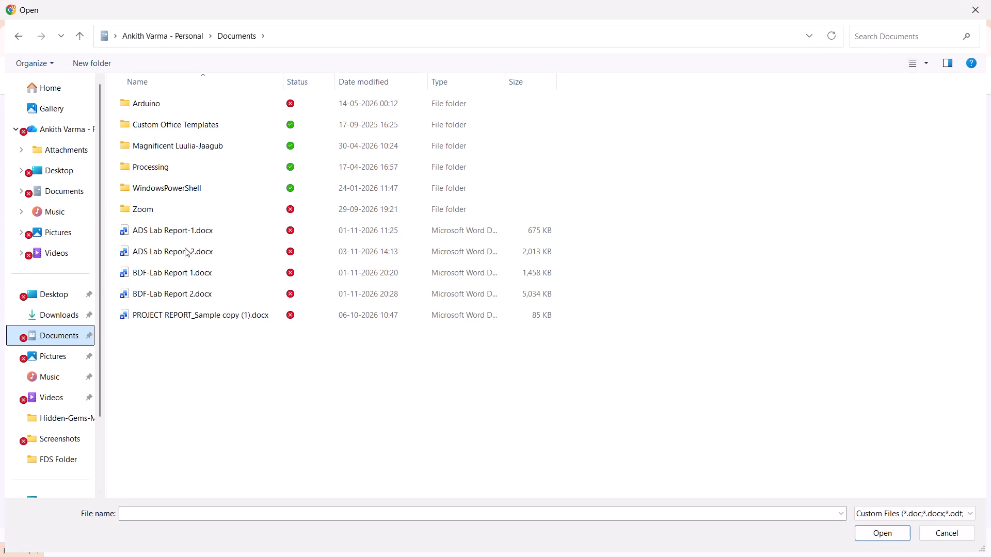
pyautogui.click(186, 251)
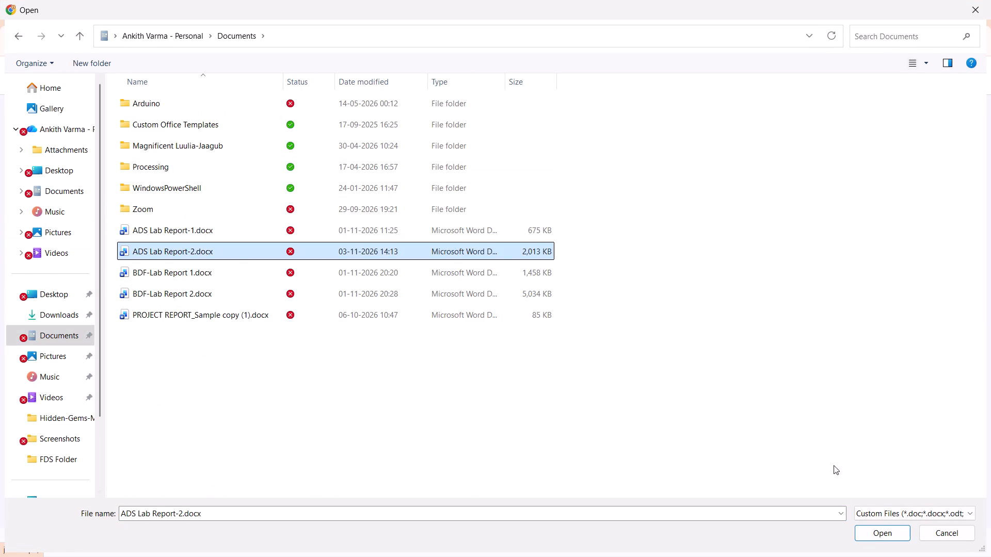
pyautogui.click(876, 540)
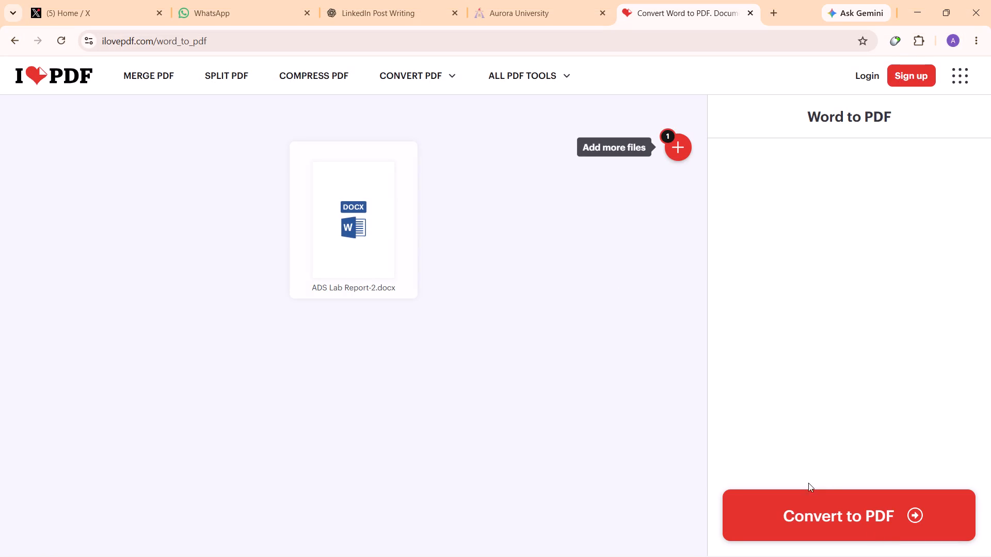
pyautogui.click(804, 504)
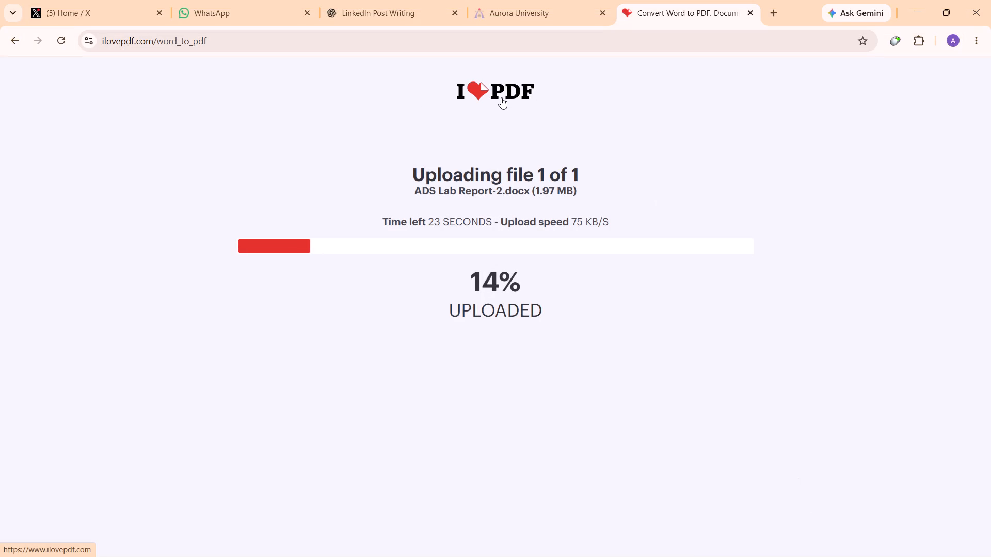
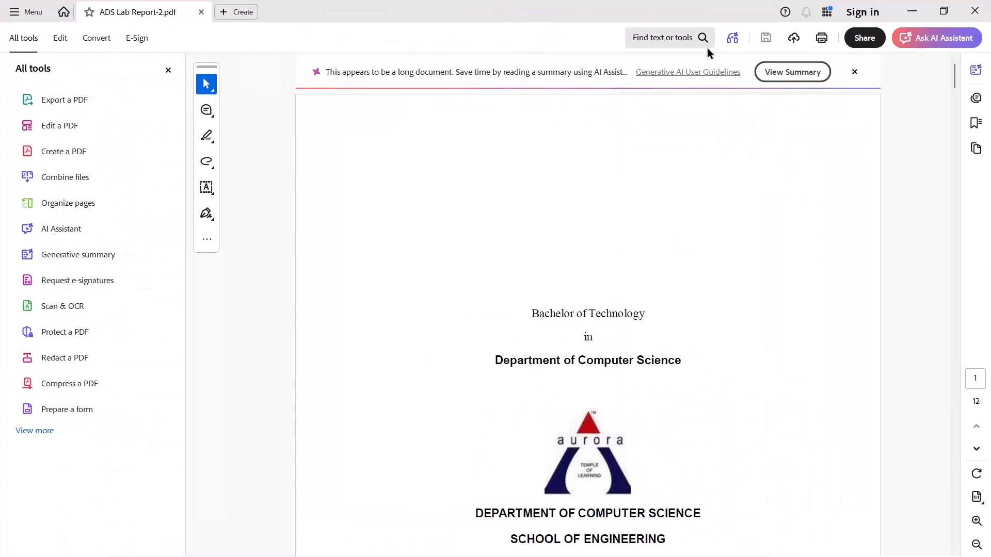
# Review the cover, certificate and first experiment pages of the converted ADS Lab Report-2.pdf in Acrobat, checking layout and screenshots.
pyautogui.scroll(-4, 673, 233)
pyautogui.scroll(-3, 573, 259)
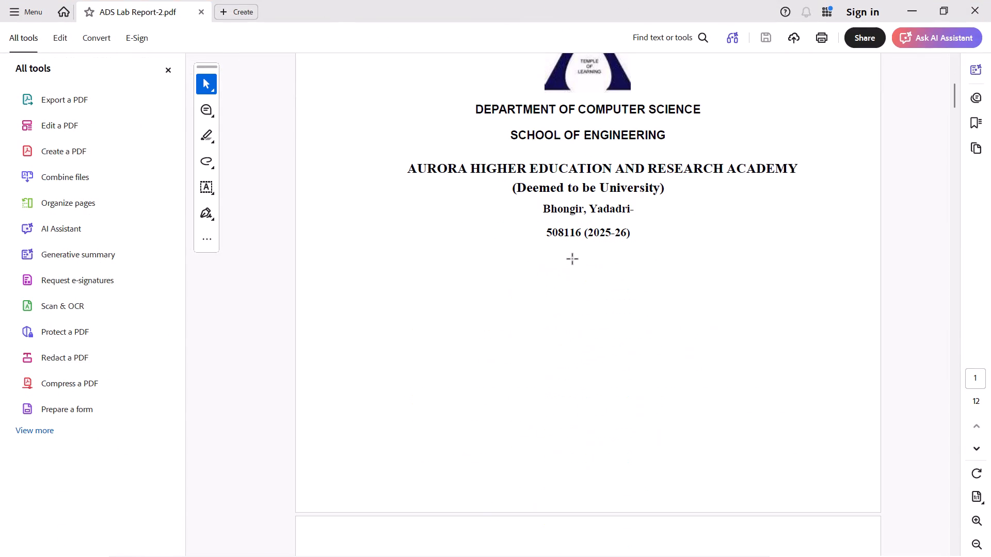
pyautogui.scroll(-9, 573, 259)
pyautogui.scroll(-4, 506, 269)
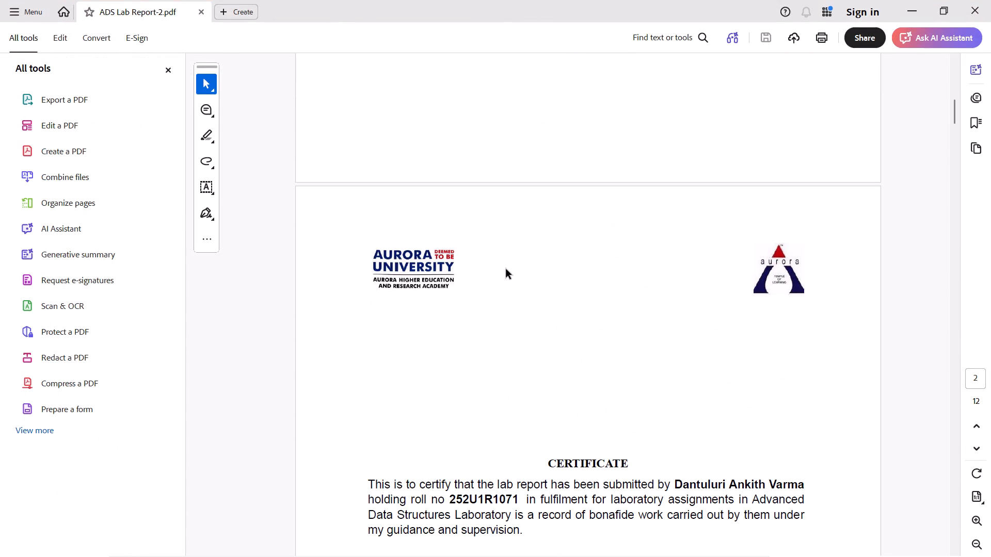
pyautogui.scroll(-13, 506, 269)
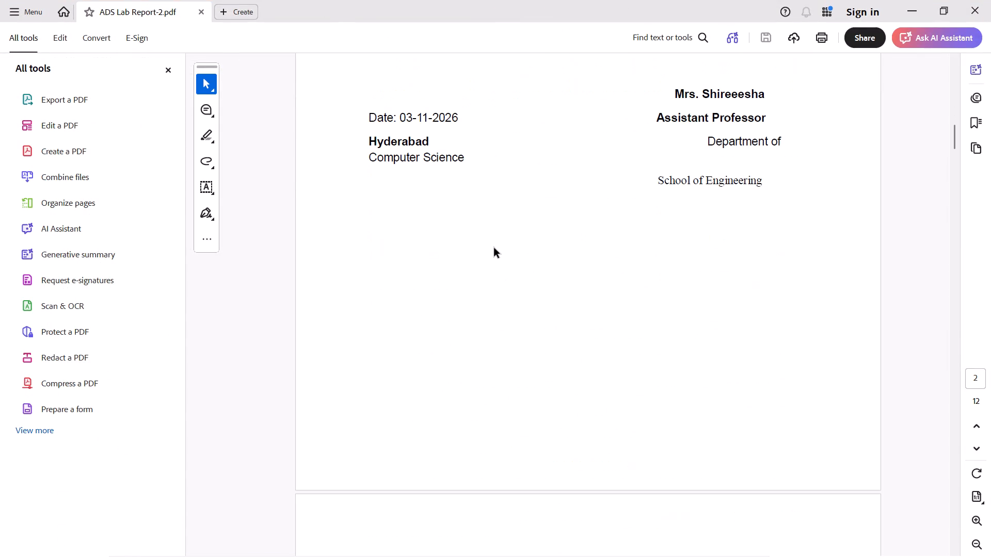
pyautogui.scroll(-2, 494, 248)
pyautogui.scroll(7, 494, 248)
pyautogui.scroll(-1, 494, 248)
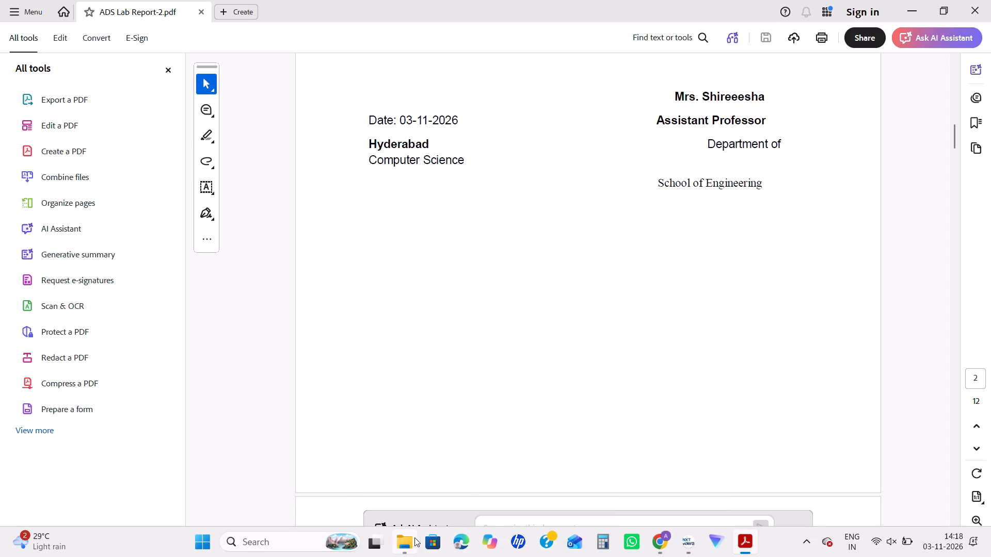
pyautogui.scroll(-14, 554, 331)
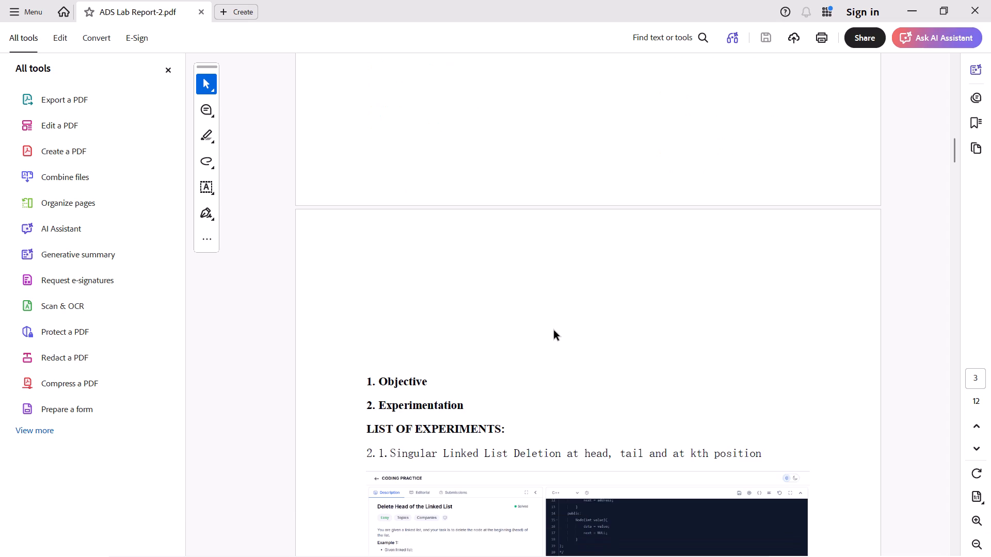
pyautogui.scroll(-5, 554, 331)
pyautogui.scroll(1, 554, 331)
pyautogui.scroll(-1, 554, 331)
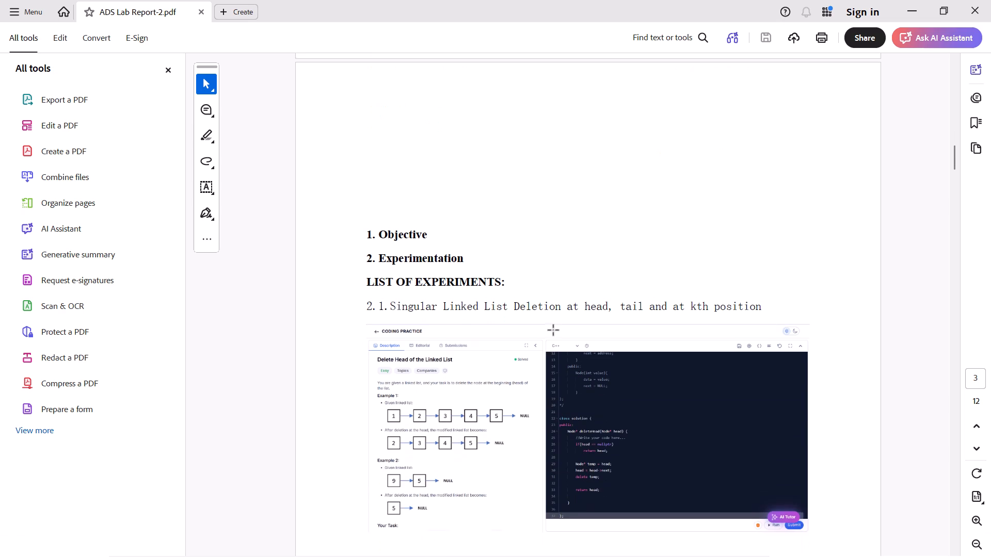
pyautogui.scroll(-5, 554, 331)
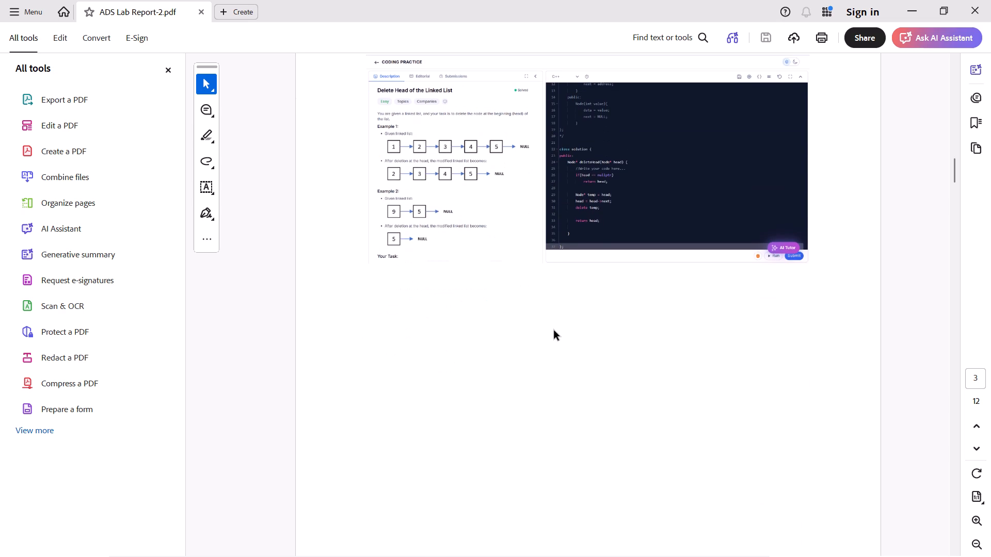
pyautogui.scroll(-2, 554, 331)
pyautogui.scroll(4, 554, 331)
pyautogui.keyDown('ctrl'); pyautogui.scroll(4, 554, 331); pyautogui.keyUp('ctrl')
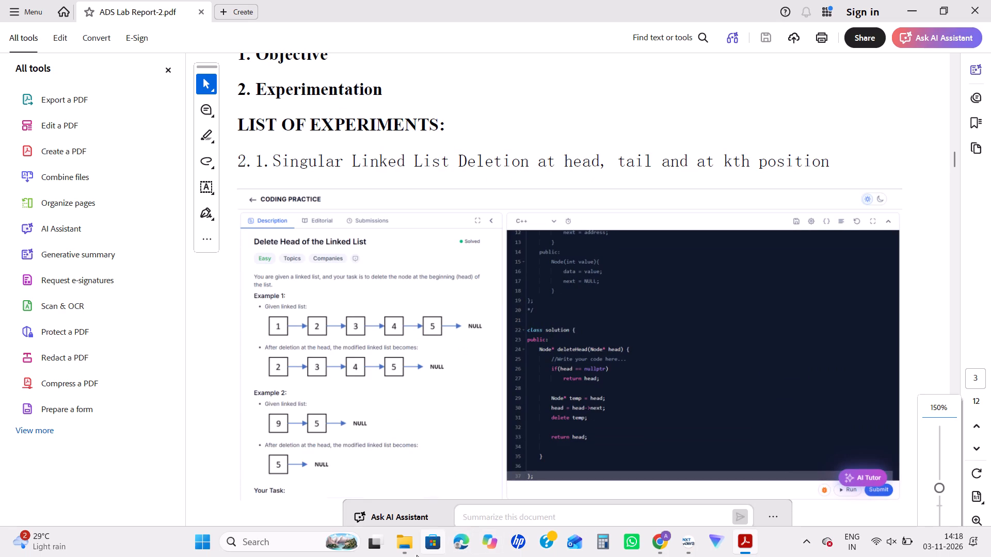
# Open ADS Lab Report-2.docx from the Documents folder in Word, check its cover and certificate page layout, and close it.
pyautogui.click(409, 552)
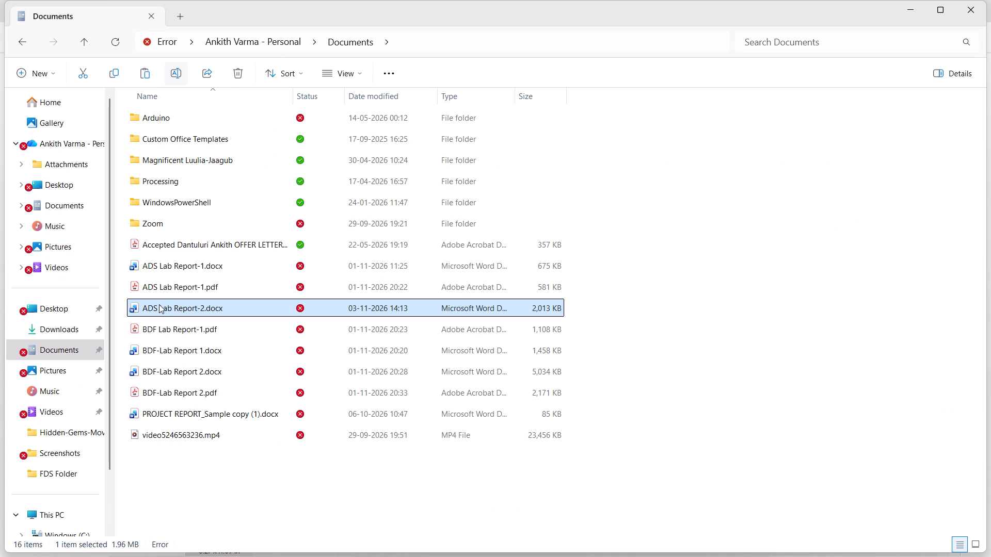
pyautogui.doubleClick(159, 304)
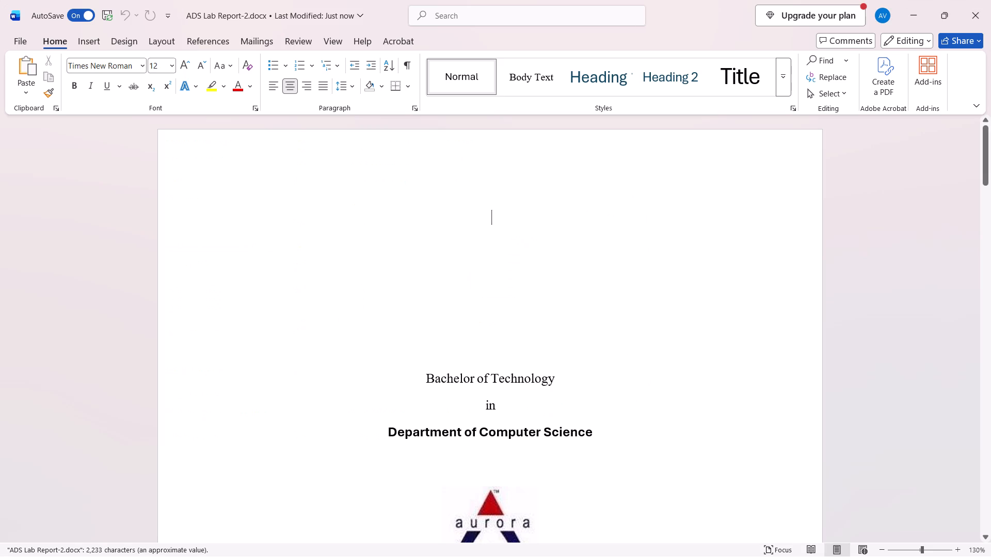
pyautogui.scroll(-3, 502, 247)
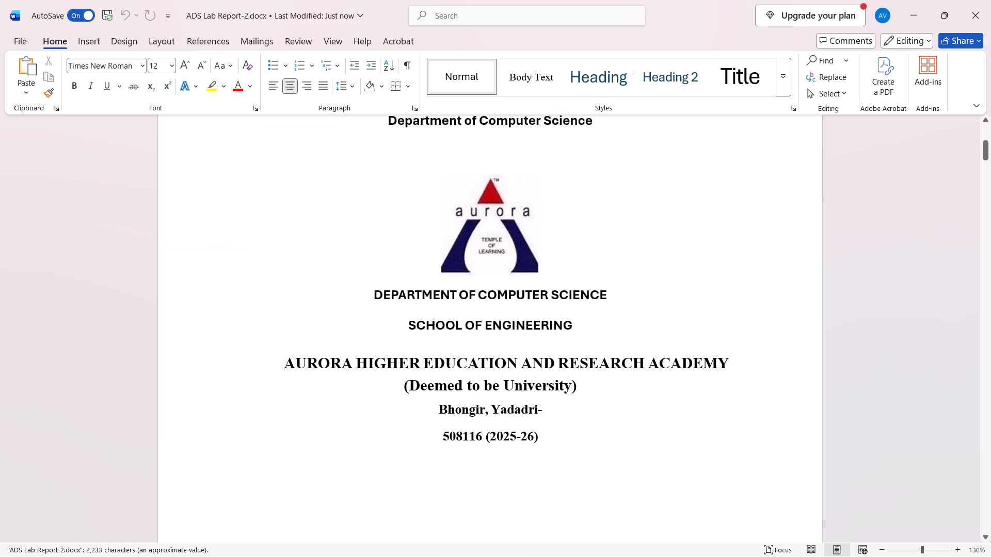
pyautogui.scroll(-11, 502, 247)
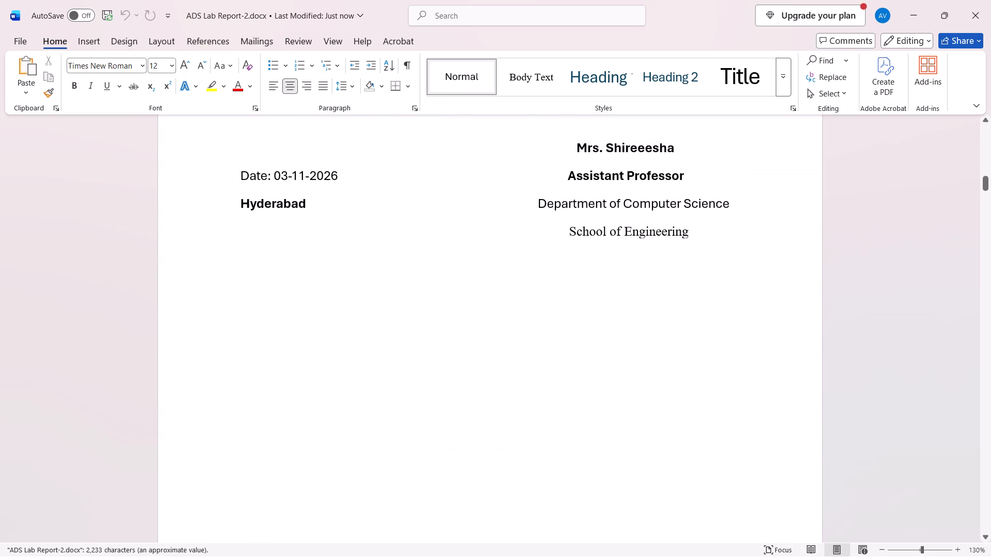
pyautogui.scroll(-1, 502, 247)
pyautogui.scroll(9, 502, 247)
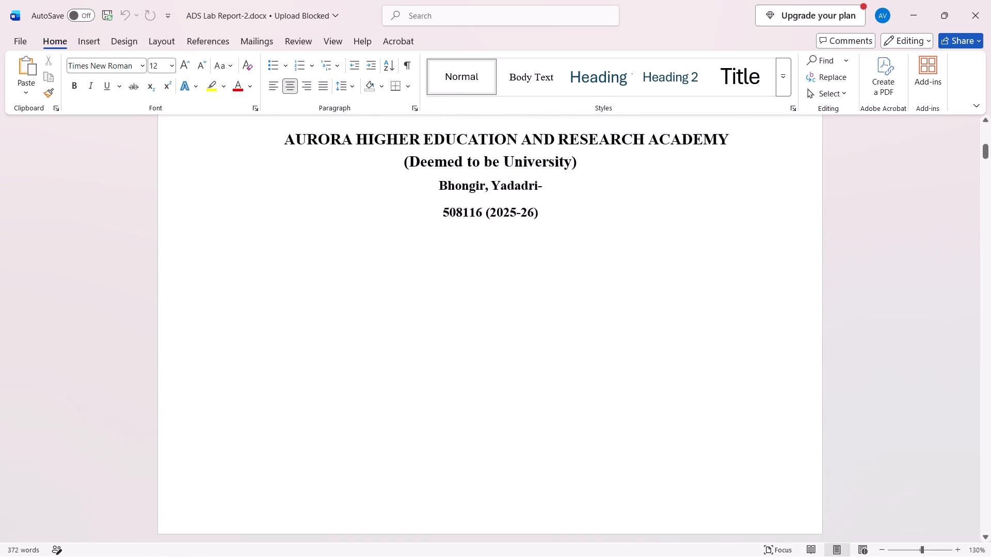
pyautogui.scroll(11, 502, 247)
pyautogui.scroll(-13, 502, 247)
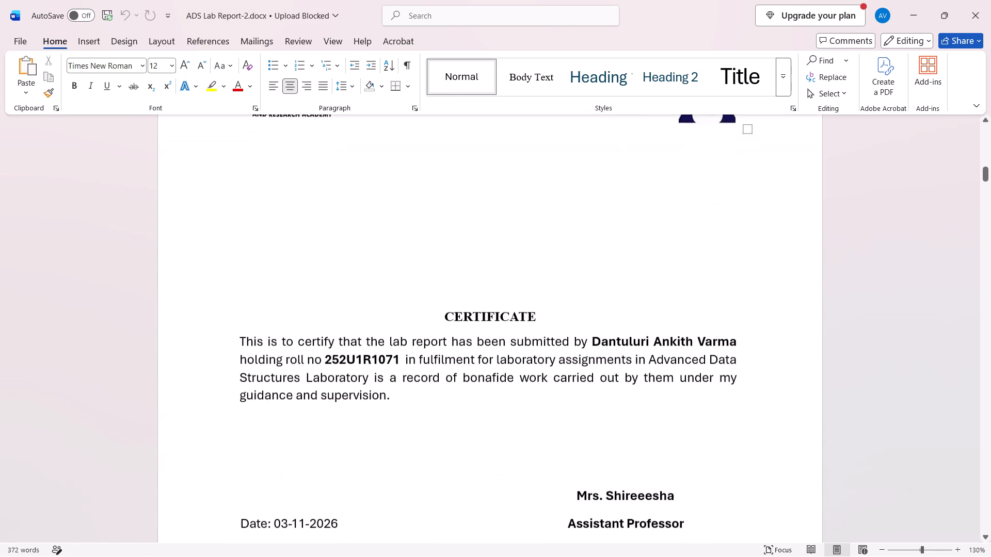
pyautogui.scroll(-2, 502, 247)
pyautogui.click(974, 0)
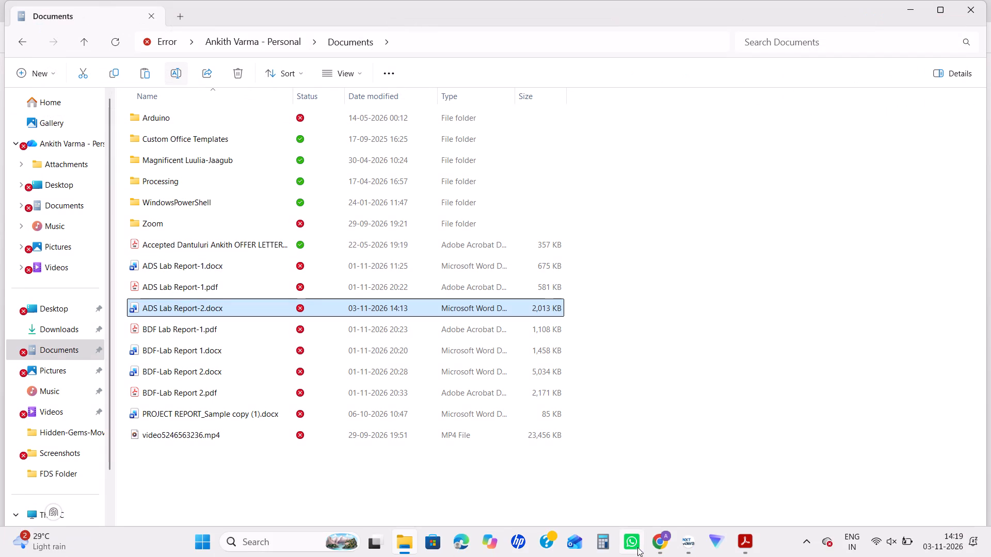
# In Chrome, open the Advanced Data Structures assessments list on the Aurora University portal.
pyautogui.click(664, 545)
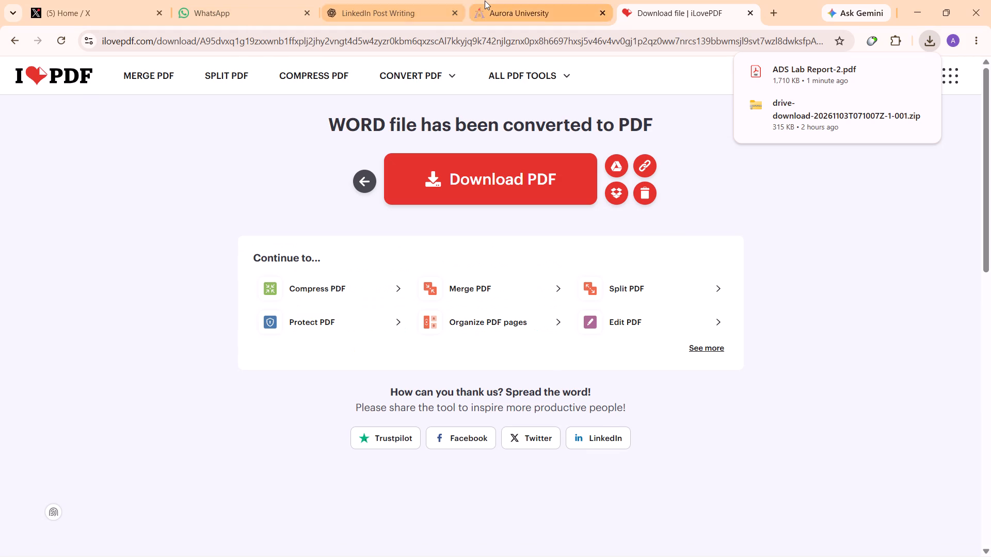
pyautogui.click(485, 1)
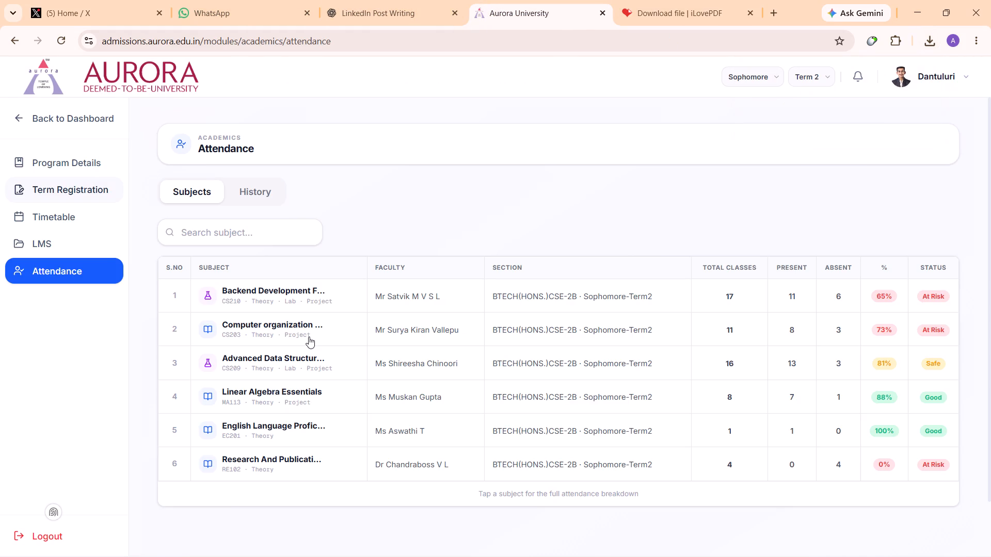
pyautogui.click(50, 117)
pyautogui.click(230, 330)
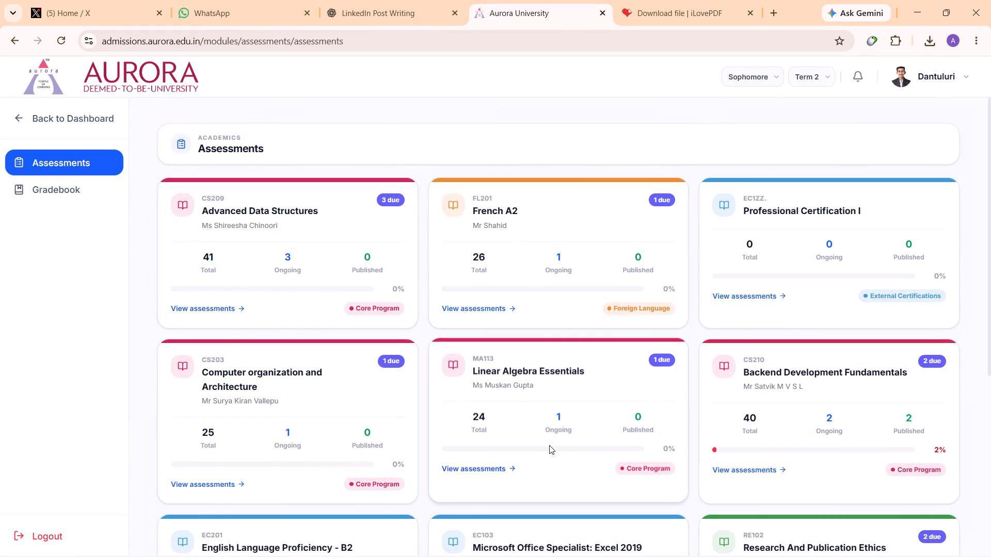
pyautogui.click(354, 268)
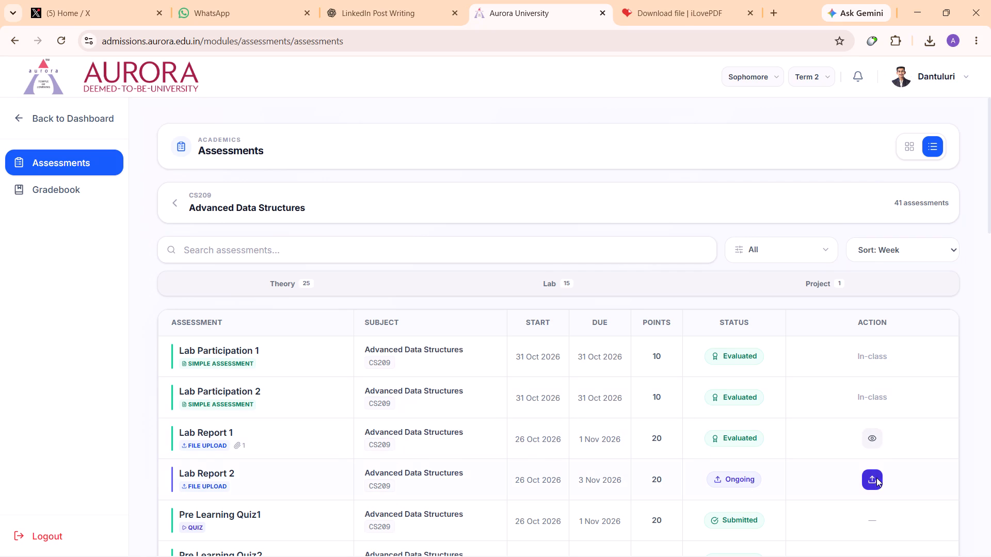
# Upload ADS Lab Report-2.pdf from the Downloads folder as the submission for the Lab Report 2 assessment.
pyautogui.click(876, 478)
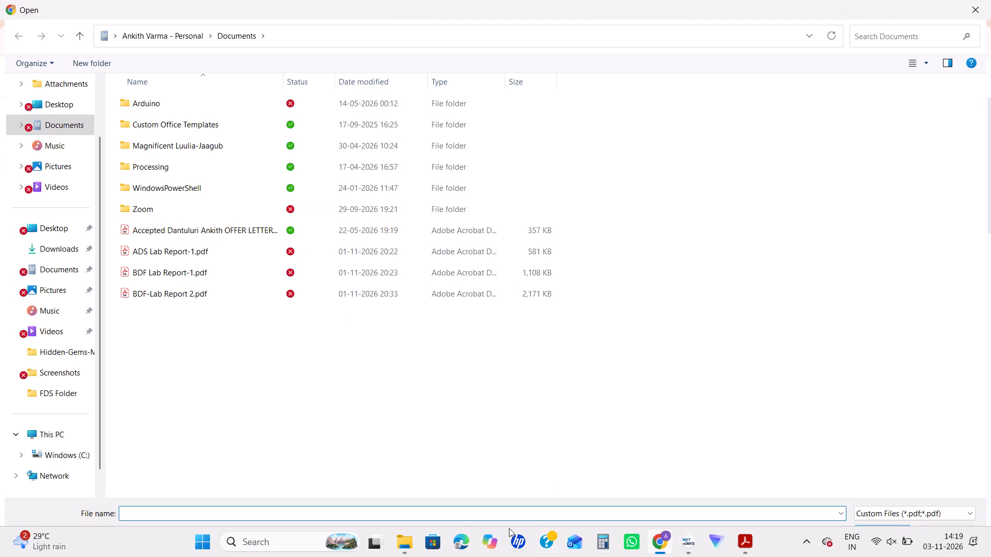
pyautogui.doubleClick(414, 535)
pyautogui.click(419, 552)
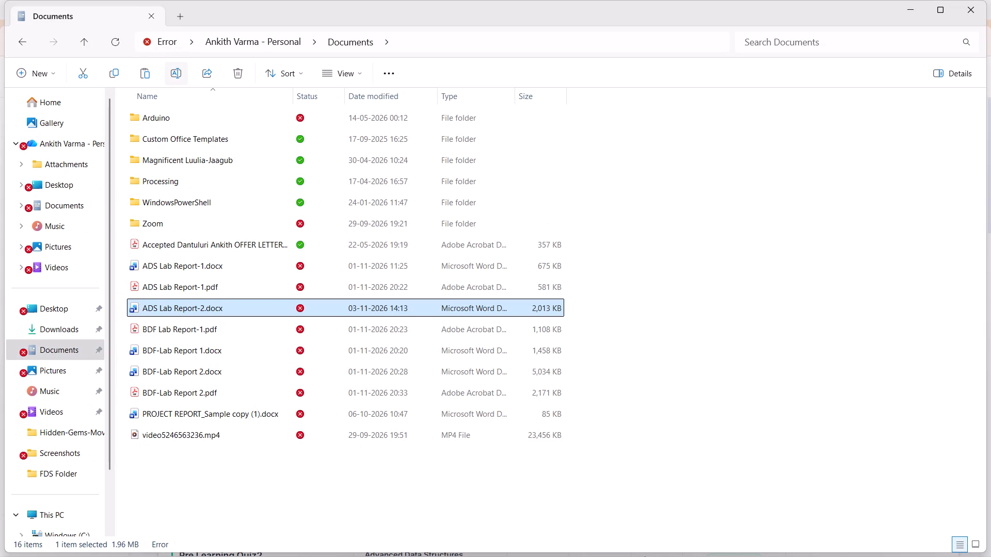
pyautogui.click(690, 541)
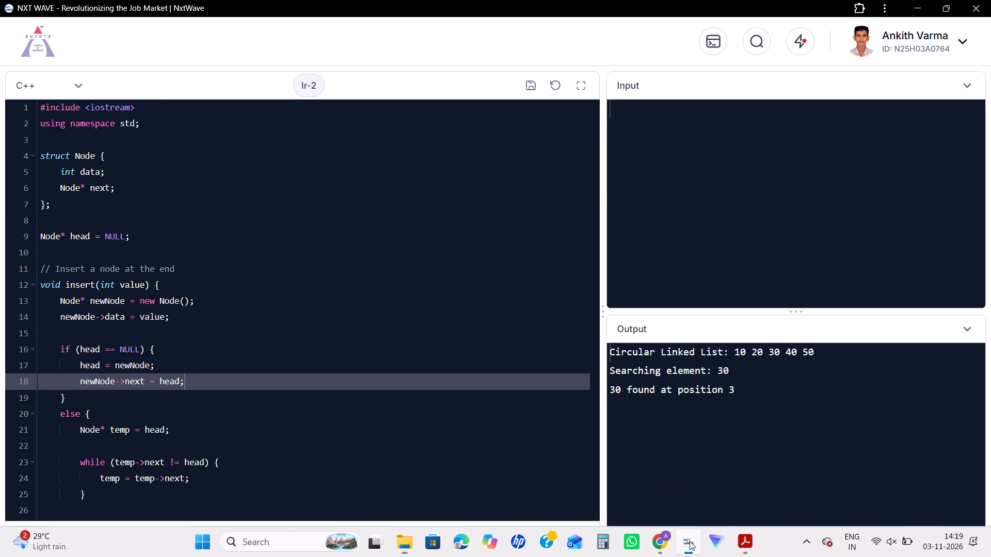
pyautogui.click(668, 539)
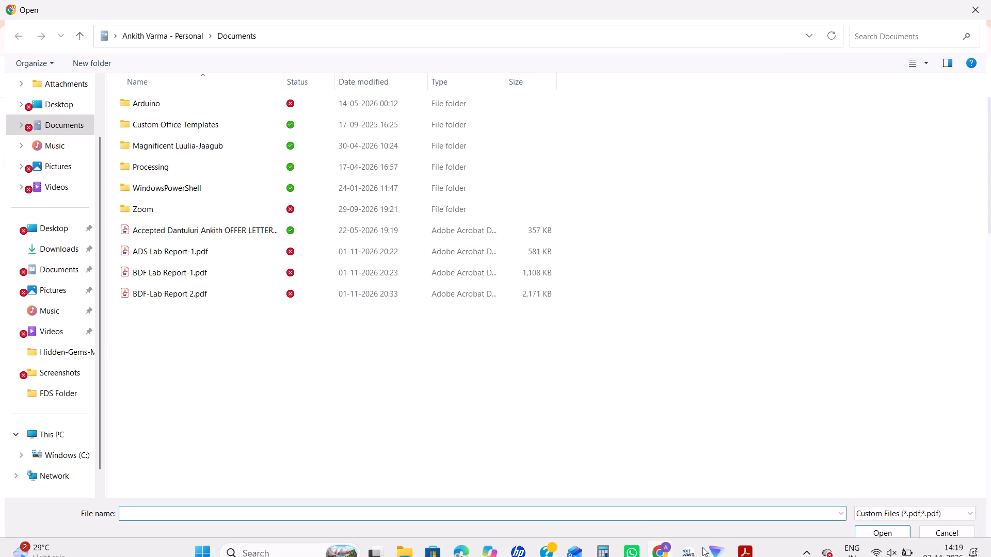
pyautogui.click(54, 248)
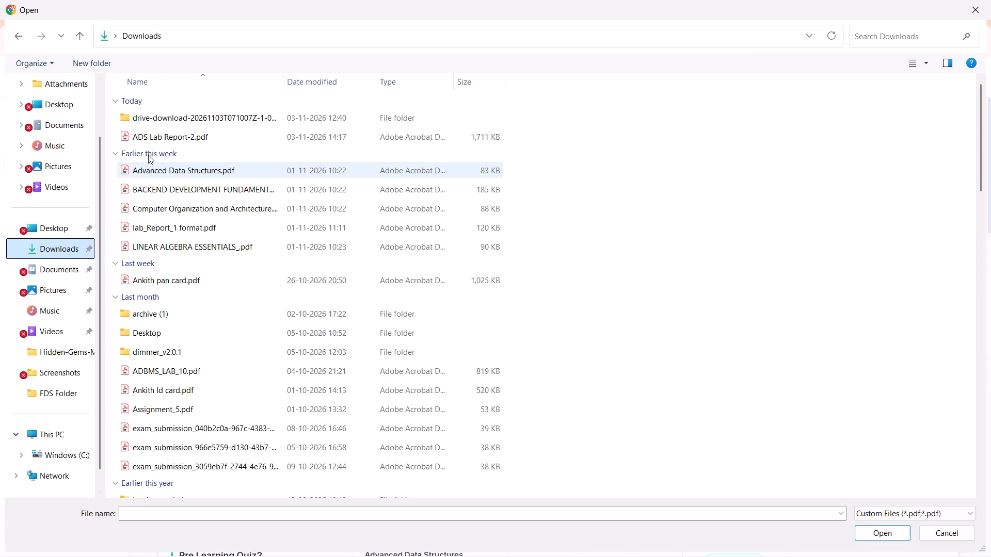
pyautogui.click(165, 141)
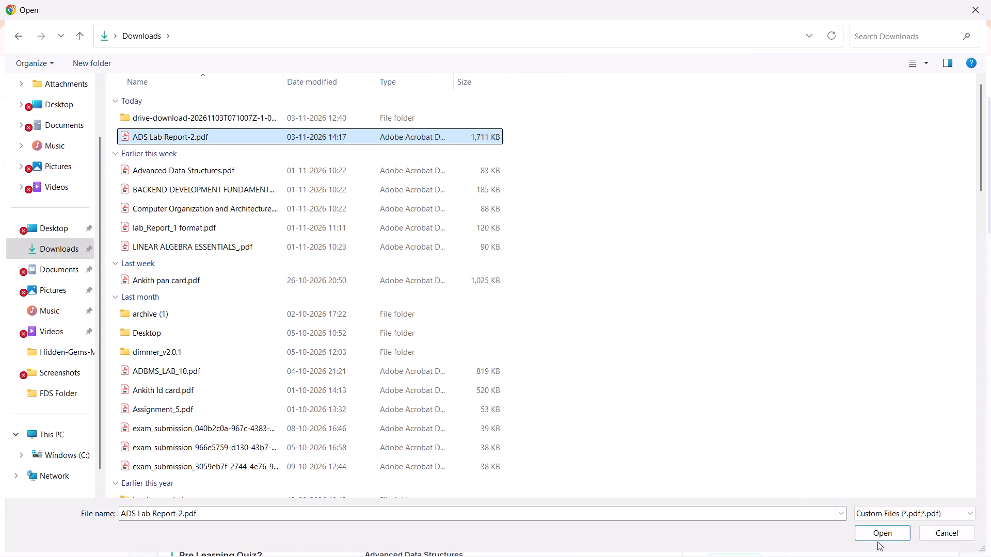
pyautogui.click(877, 542)
pyautogui.click(883, 535)
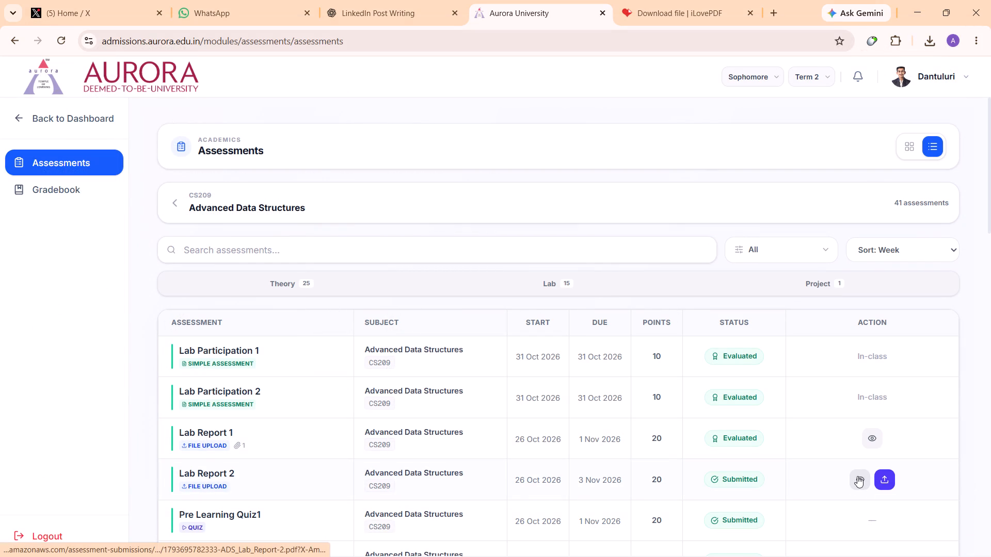
# Open the submitted Lab Report 2 file and check its cover, certificate and first experiment pages.
pyautogui.click(857, 476)
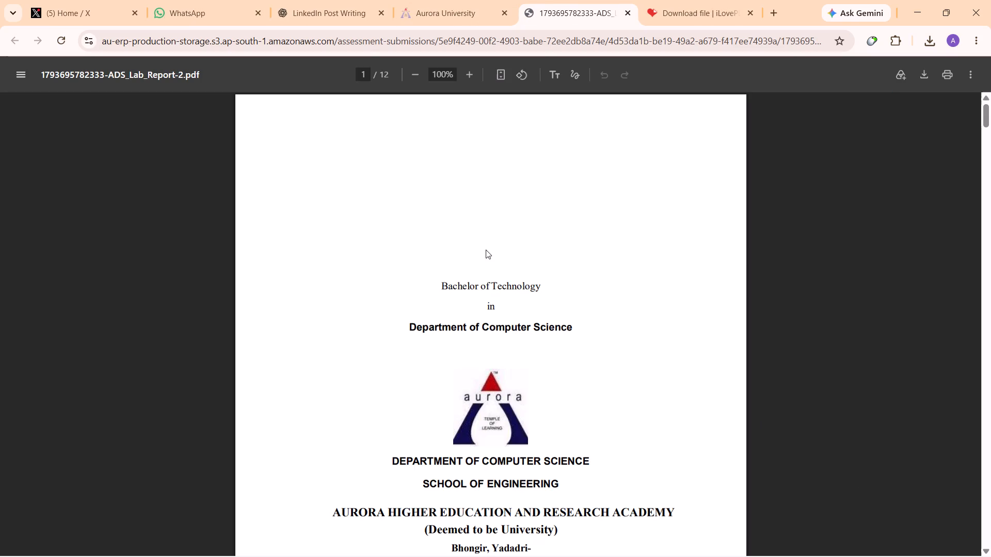
pyautogui.scroll(-11, 486, 250)
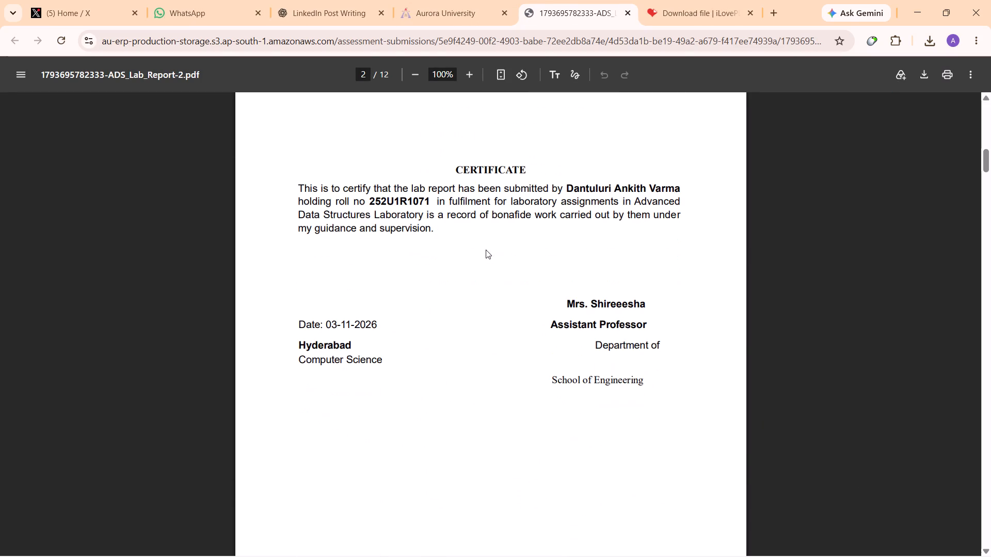
pyautogui.scroll(-1, 486, 250)
pyautogui.scroll(4, 486, 250)
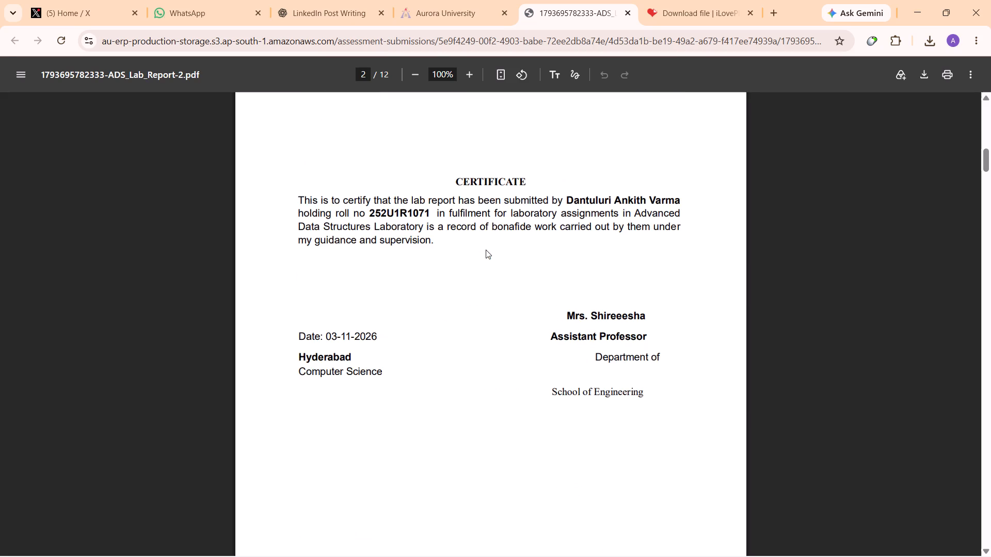
pyautogui.scroll(3, 486, 250)
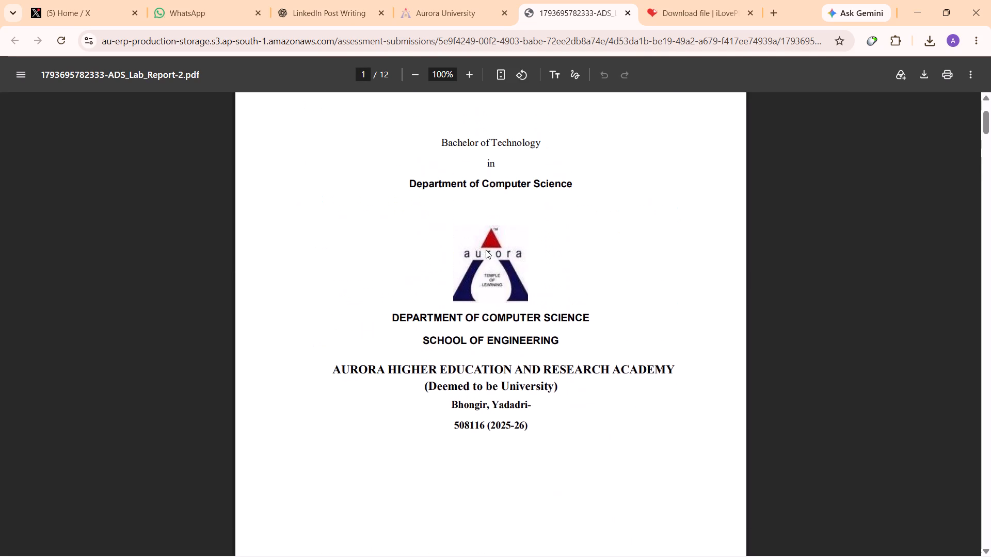
pyautogui.scroll(4, 486, 250)
pyautogui.scroll(-17, 486, 250)
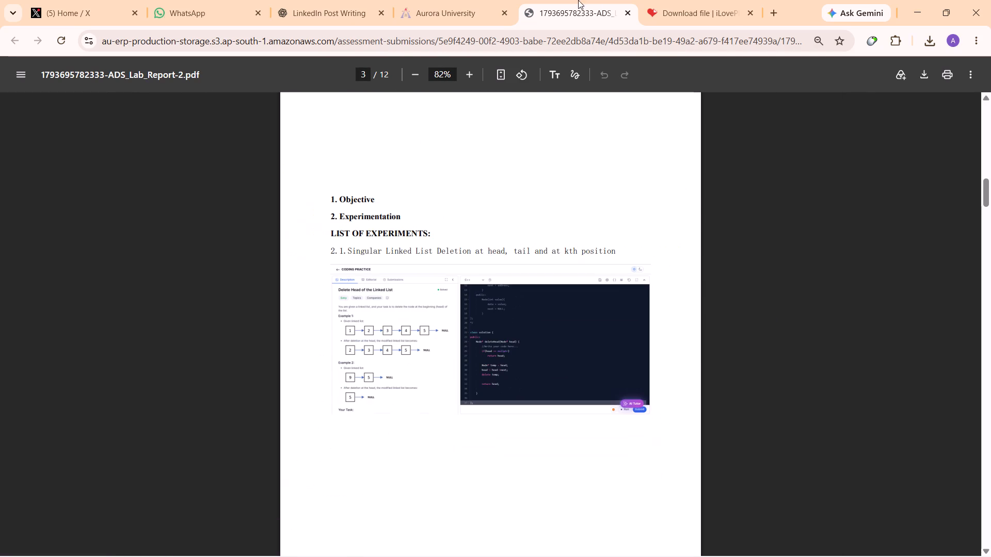
# Close the submitted Lab Report 2 PDF and the iLovePDF download page.
pyautogui.click(626, 11)
pyautogui.click(626, 11)
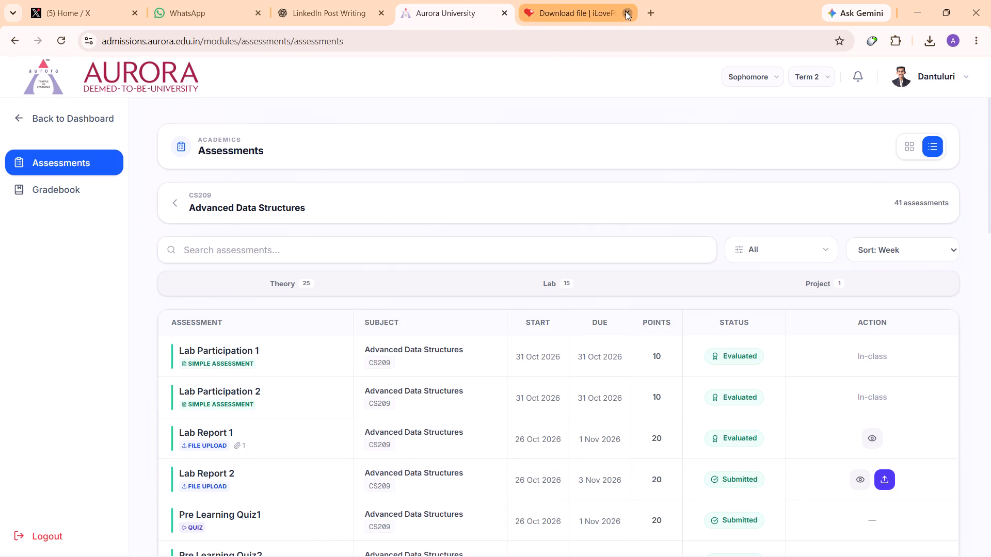
# Open the submitted Lab Report 1 file from the Advanced Data Structures list, view its cover page, and close it.
pyautogui.scroll(-3, 624, 340)
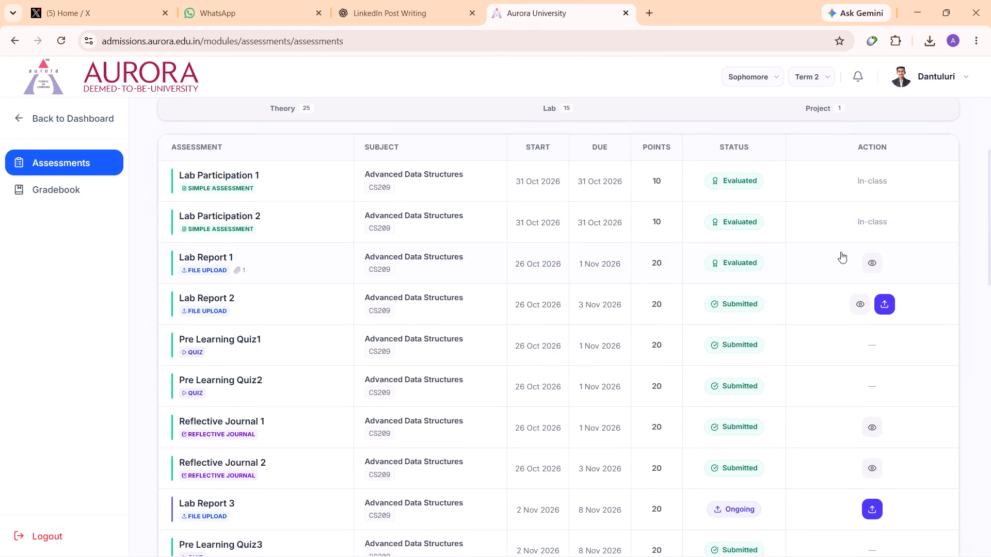
pyautogui.click(868, 258)
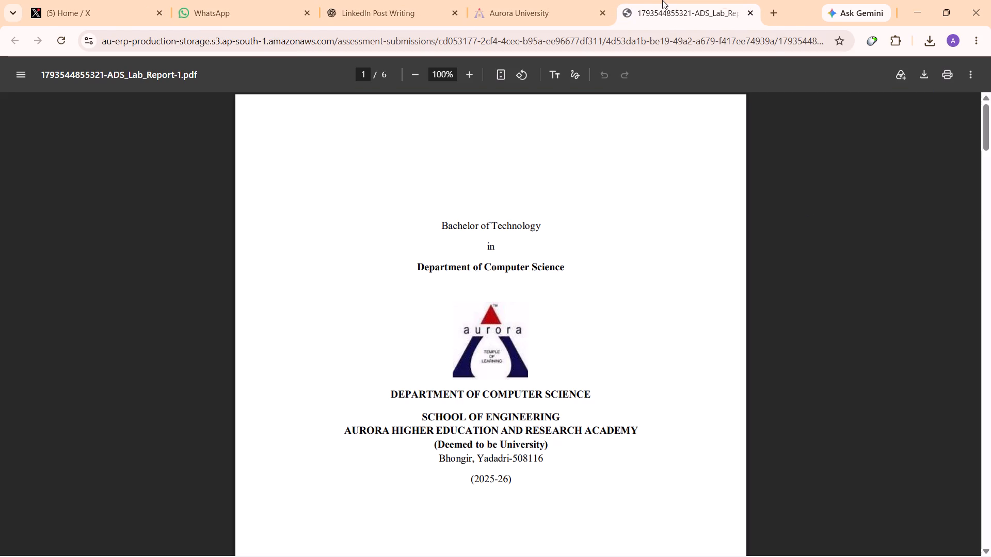
pyautogui.click(751, 12)
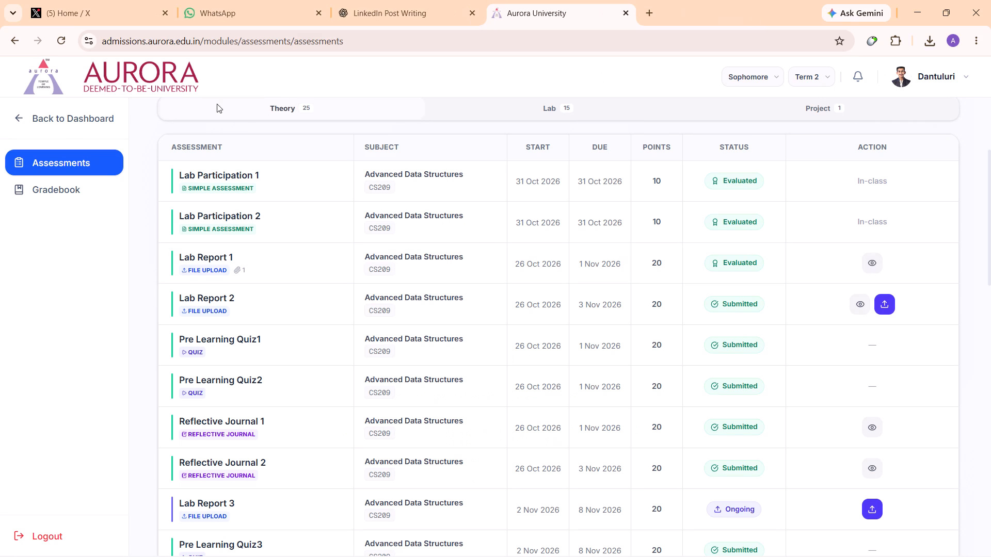
# Open the Gradebook and look through the scores for this term's subjects.
pyautogui.click(70, 188)
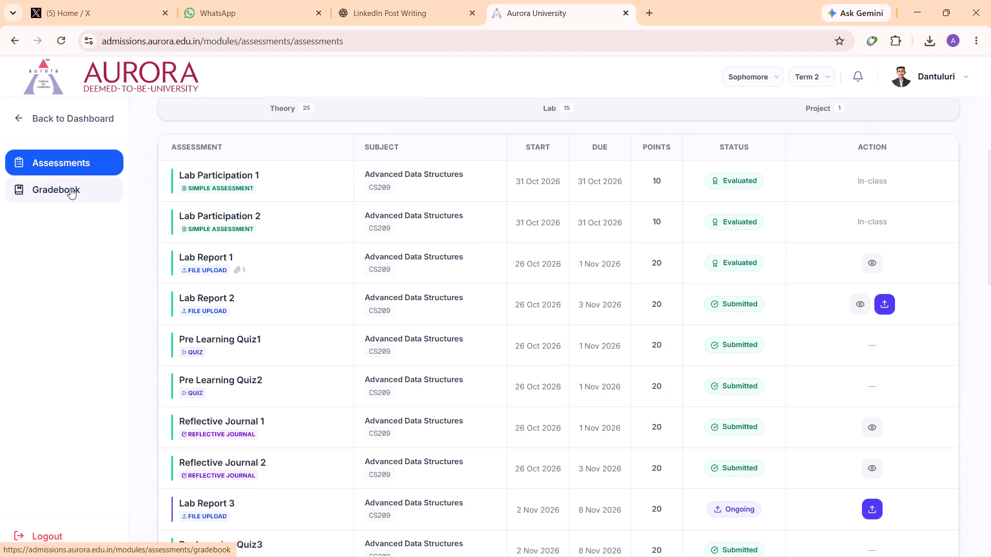
pyautogui.click(52, 159)
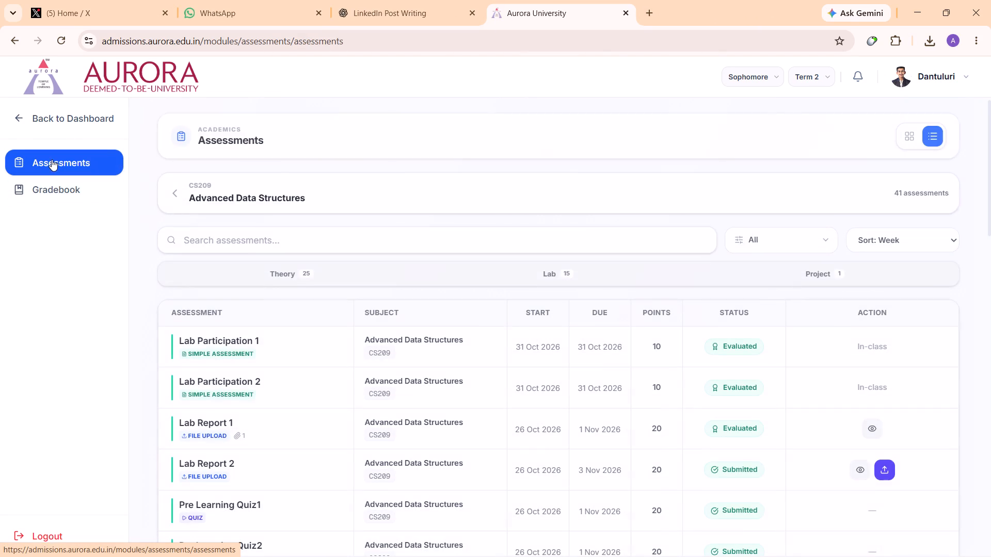
pyautogui.click(63, 184)
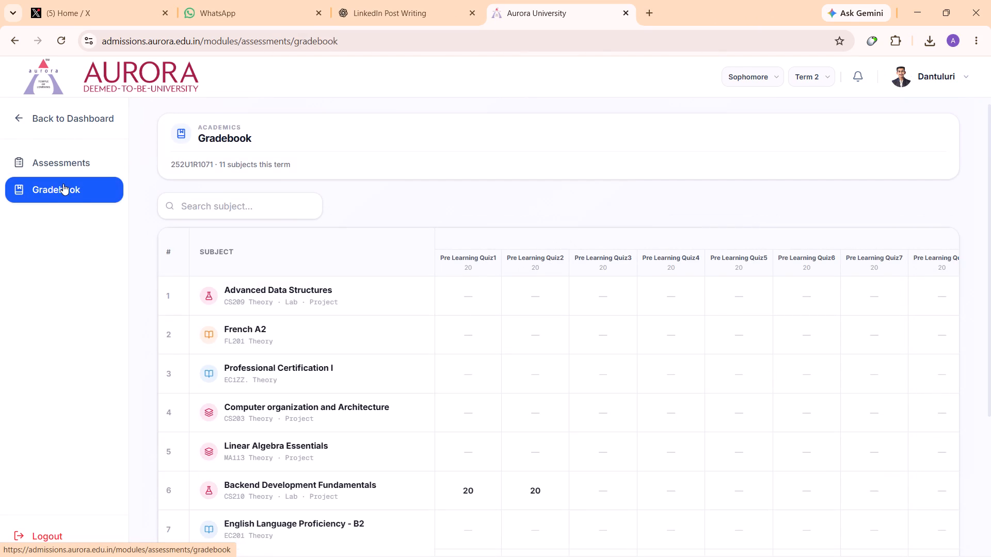
pyautogui.scroll(-5, 567, 408)
pyautogui.scroll(4, 567, 408)
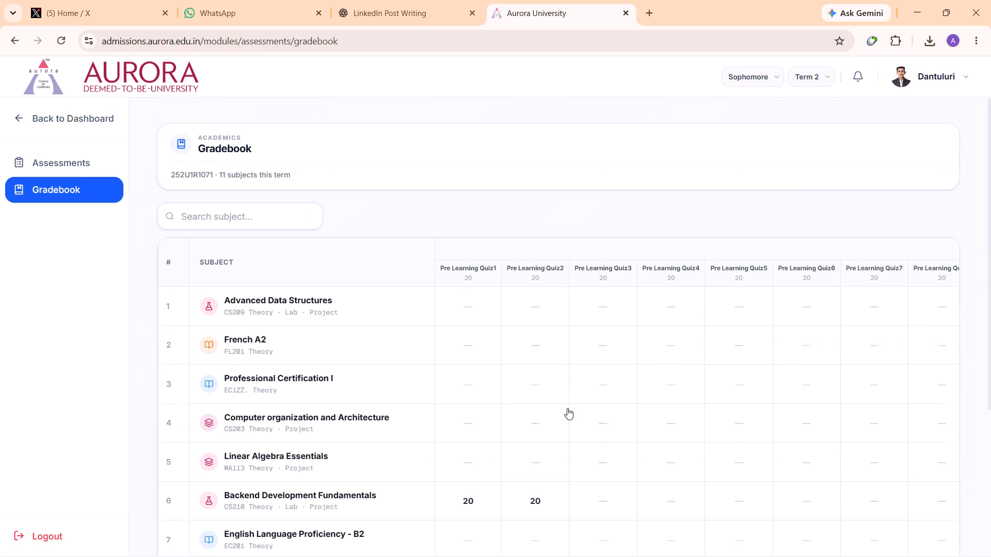
pyautogui.scroll(2, 567, 408)
# Return to the dashboard, reload it, and reopen Assessments to review the Advanced Data Structures submission statuses.
pyautogui.click(55, 120)
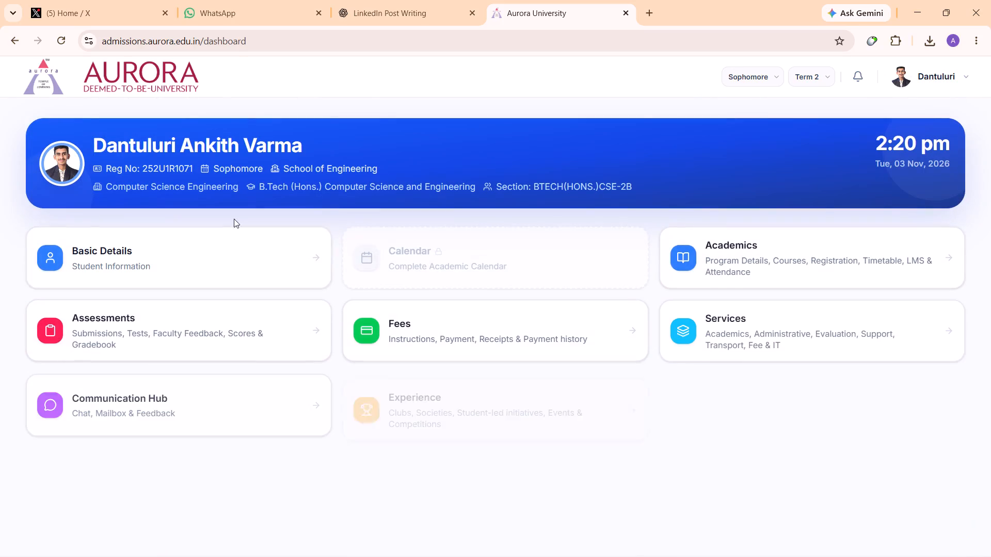
pyautogui.hotkey('ctrl', 'r')
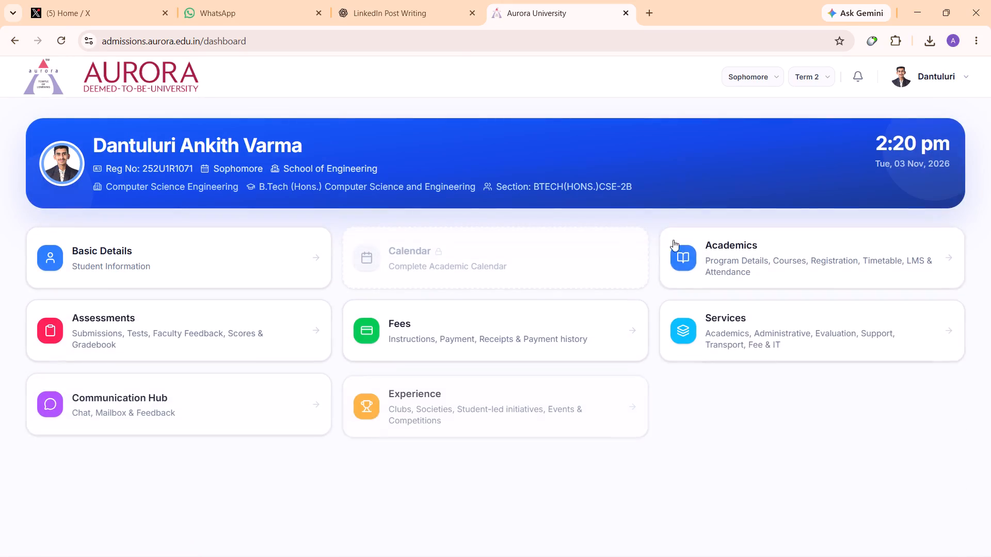
pyautogui.click(204, 340)
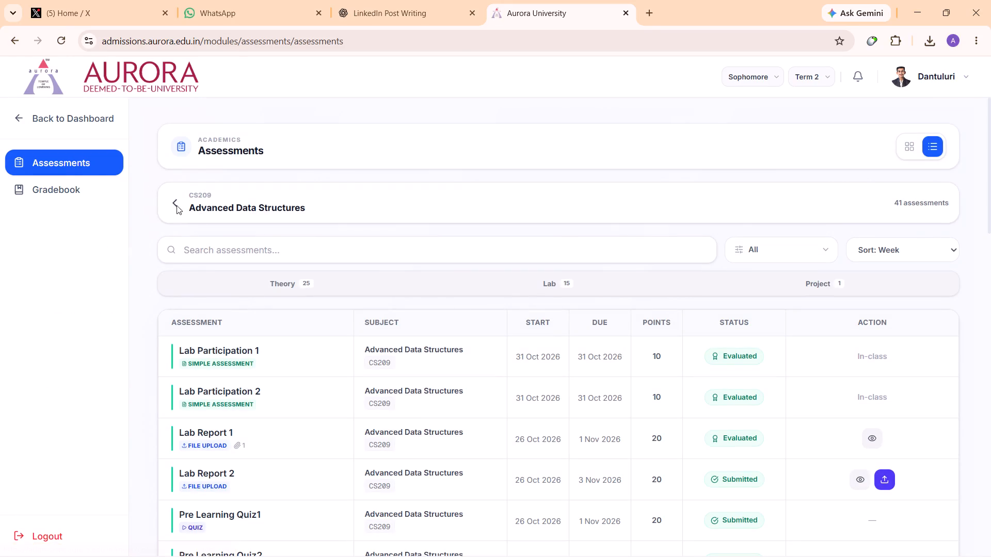
pyautogui.scroll(-5, 329, 382)
pyautogui.scroll(1, 329, 382)
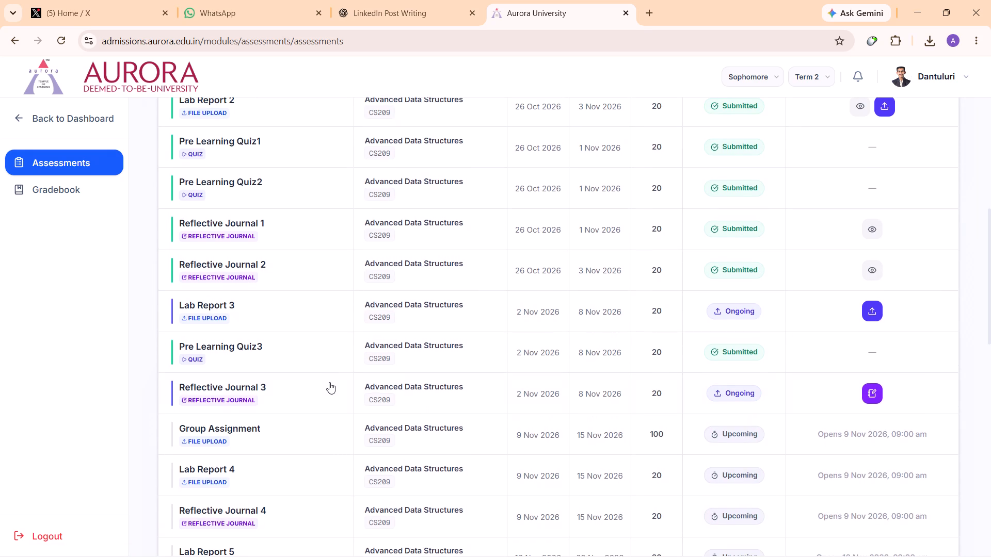
pyautogui.scroll(4, 329, 382)
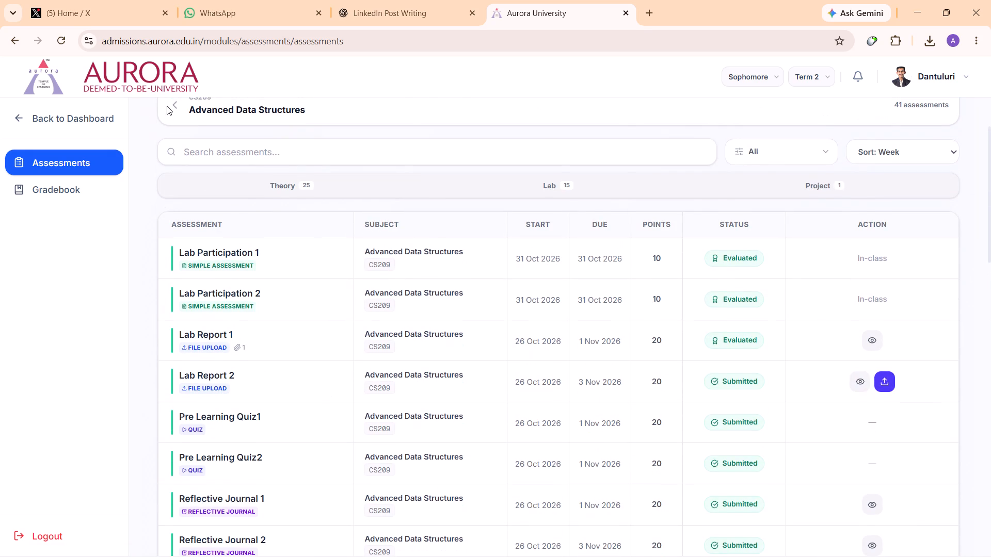
# Check the French A2 assessments list for submission statuses, and return to the subject overview.
pyautogui.click(175, 105)
pyautogui.scroll(1, 506, 292)
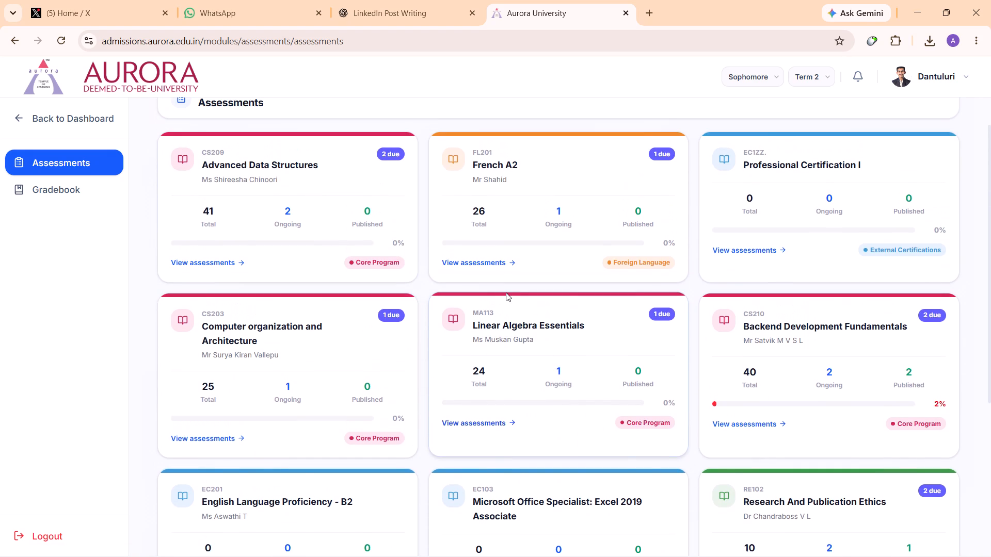
pyautogui.click(567, 219)
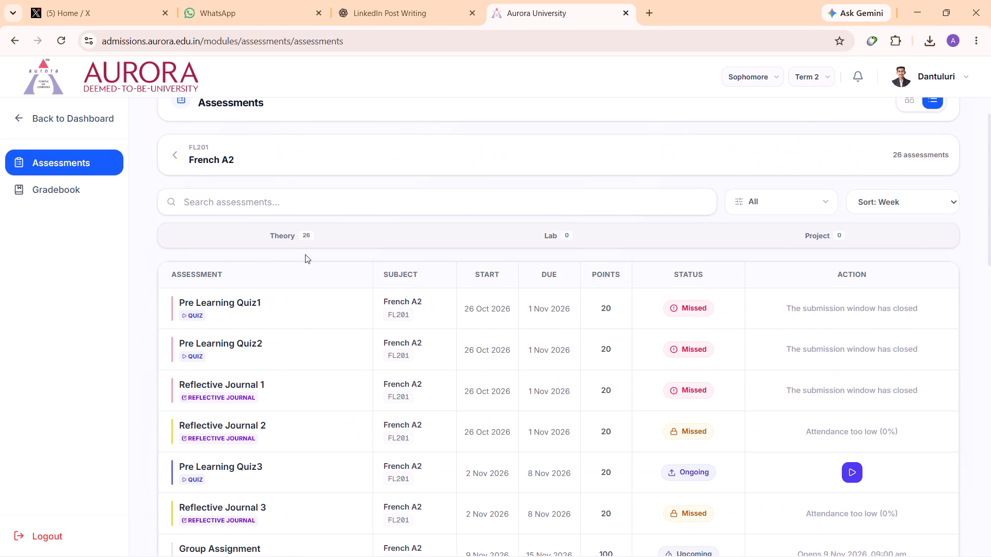
pyautogui.click(173, 161)
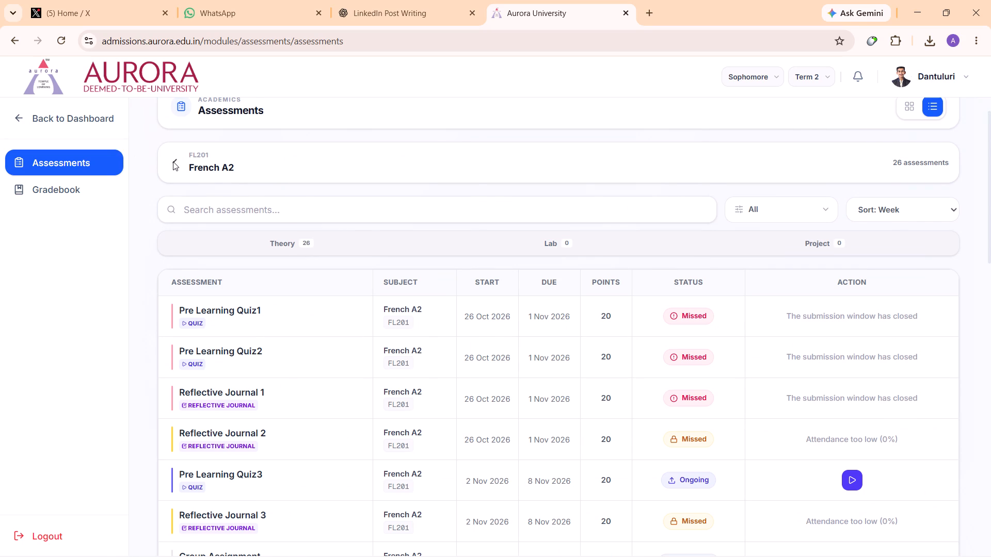
# Check the Computer organization and Architecture assessments list for submission statuses, and return to the subject overview.
pyautogui.scroll(-1, 369, 238)
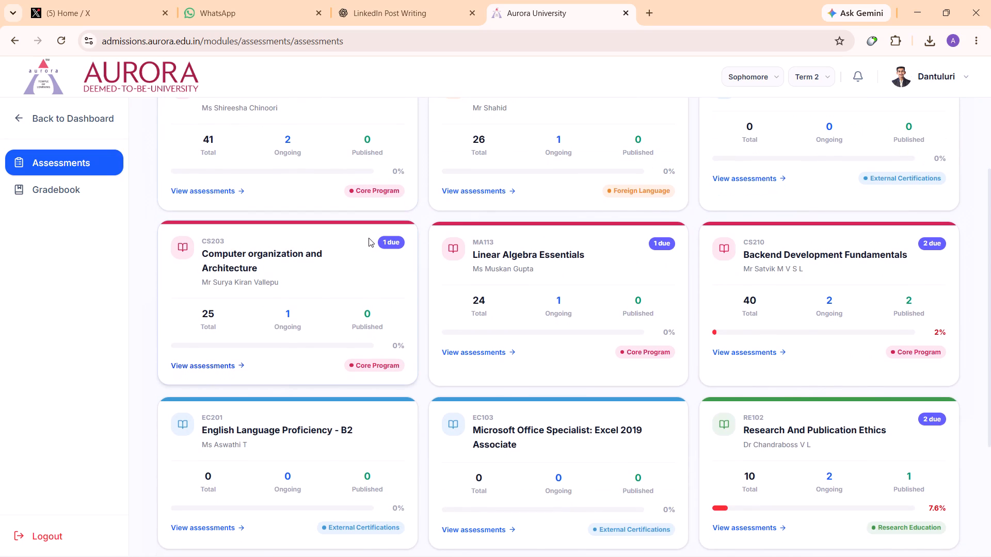
pyautogui.click(369, 288)
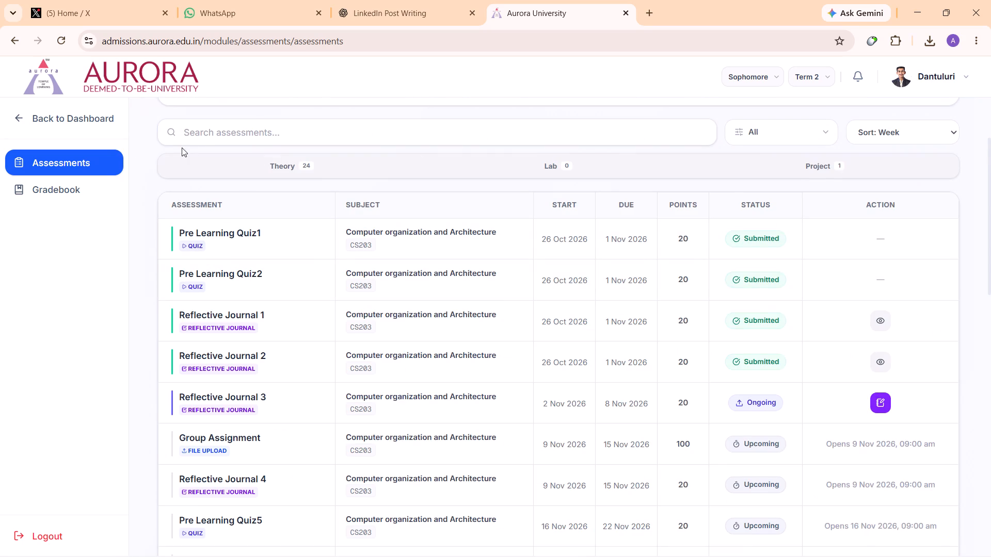
pyautogui.scroll(1, 179, 139)
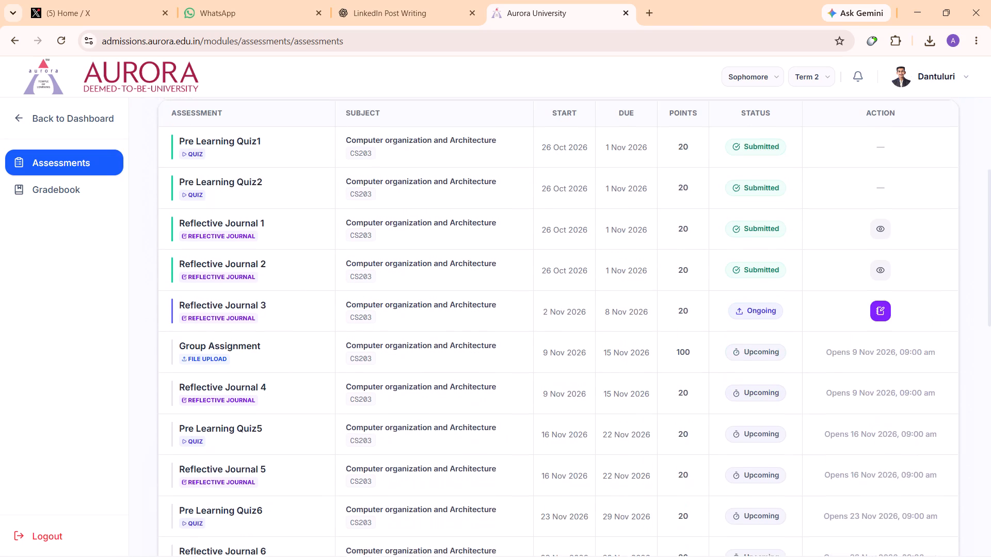
pyautogui.scroll(1, 179, 139)
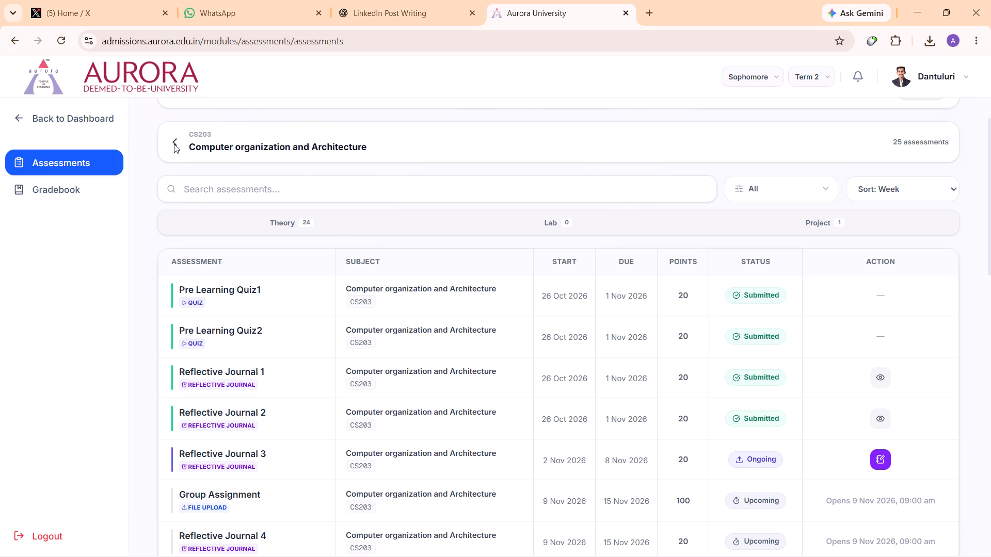
pyautogui.click(174, 144)
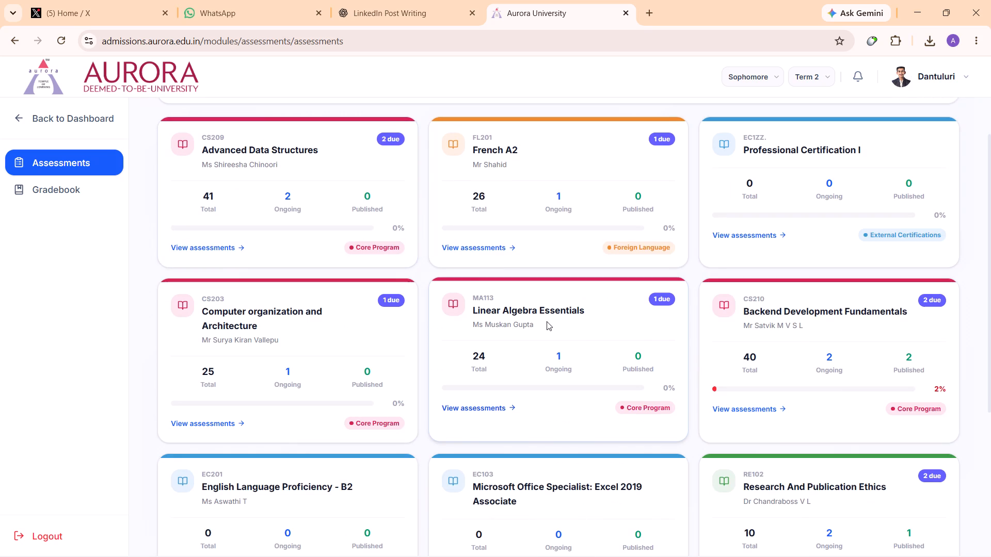
# Search the Linear Algebra Essentials assessments for "pre", review the quizzes, clear the search, and return to the subject overview.
pyautogui.click(547, 321)
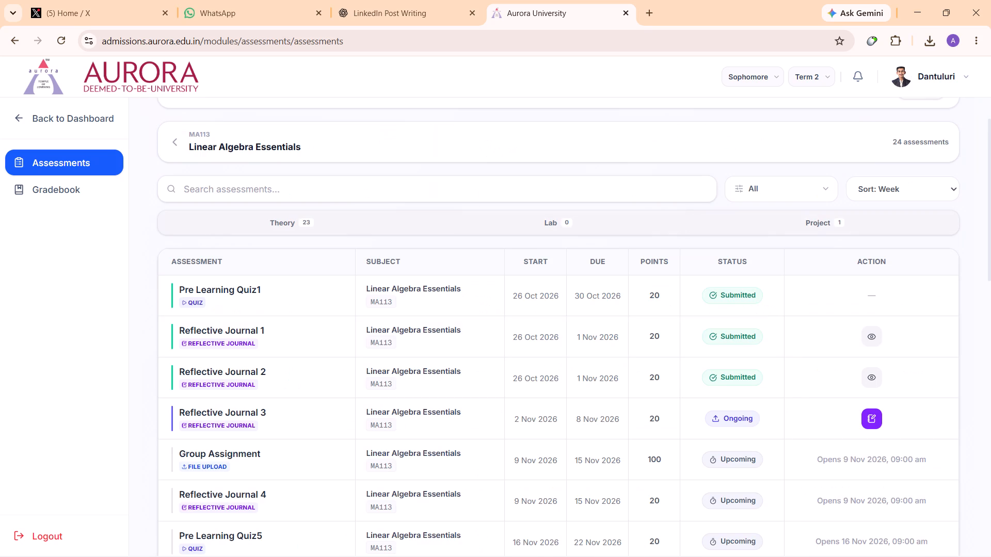
pyautogui.click(473, 194)
pyautogui.write('pre')
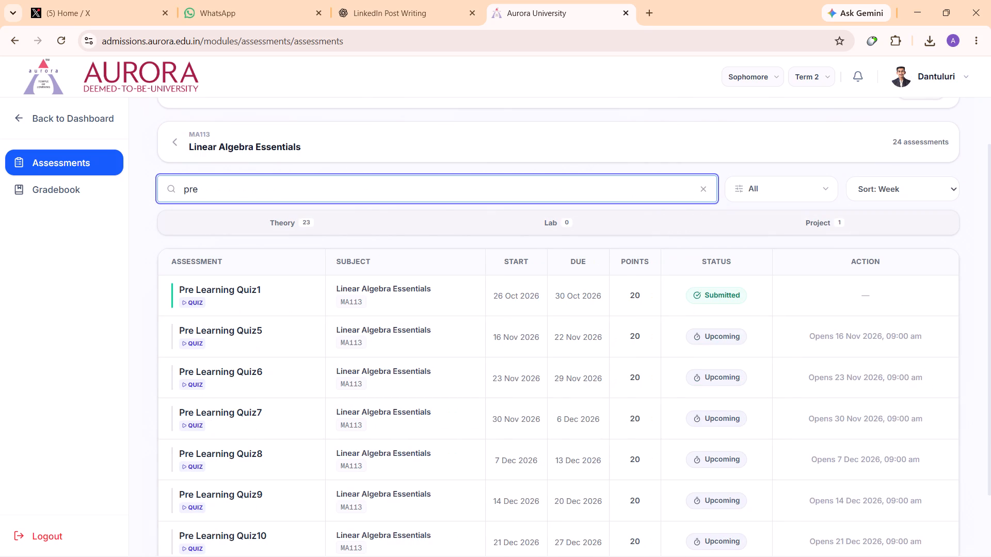
pyautogui.scroll(-2, 475, 384)
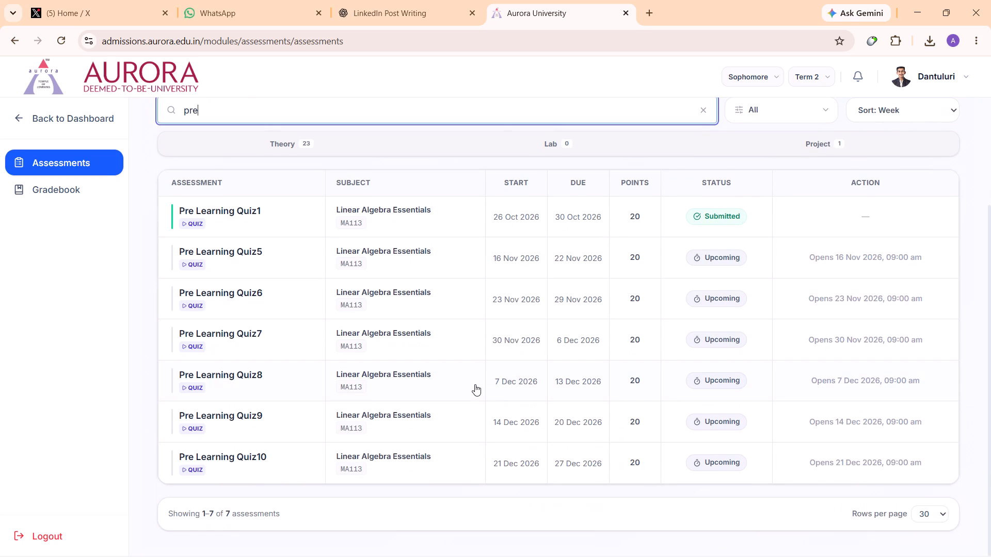
pyautogui.scroll(2, 475, 384)
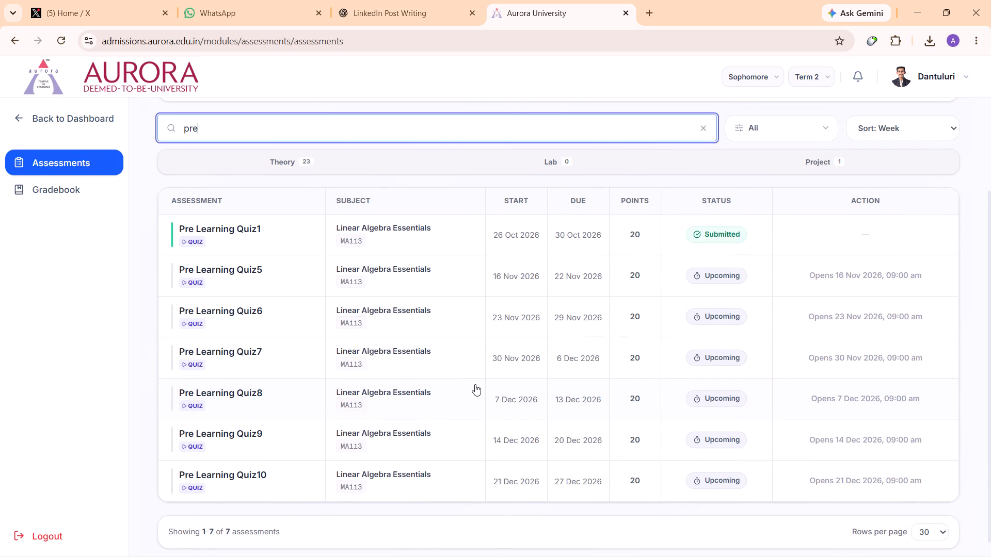
pyautogui.scroll(1, 475, 384)
pyautogui.press('BackSpace')
pyautogui.press('BackSpace')
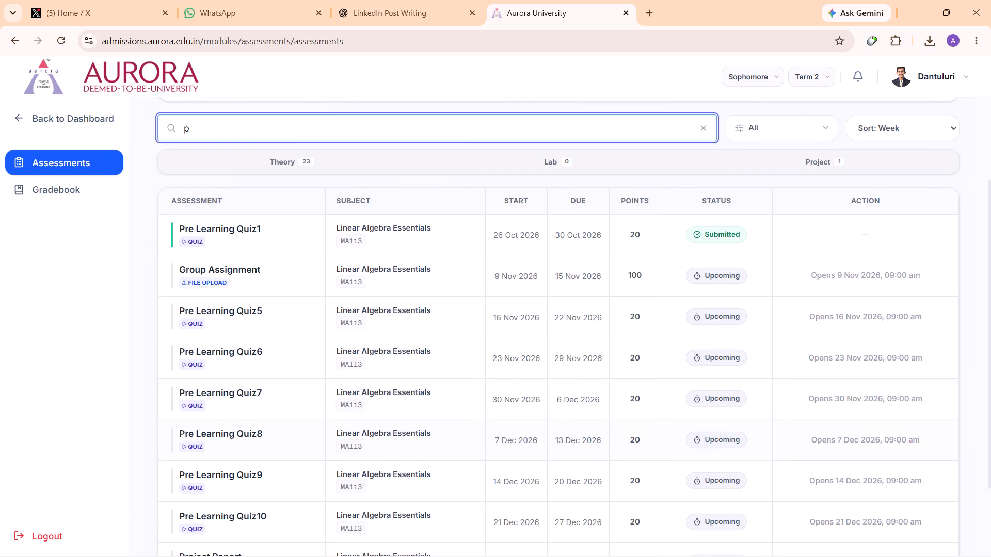
pyautogui.press('BackSpace')
pyautogui.press('BackSpace')
pyautogui.scroll(1, 475, 384)
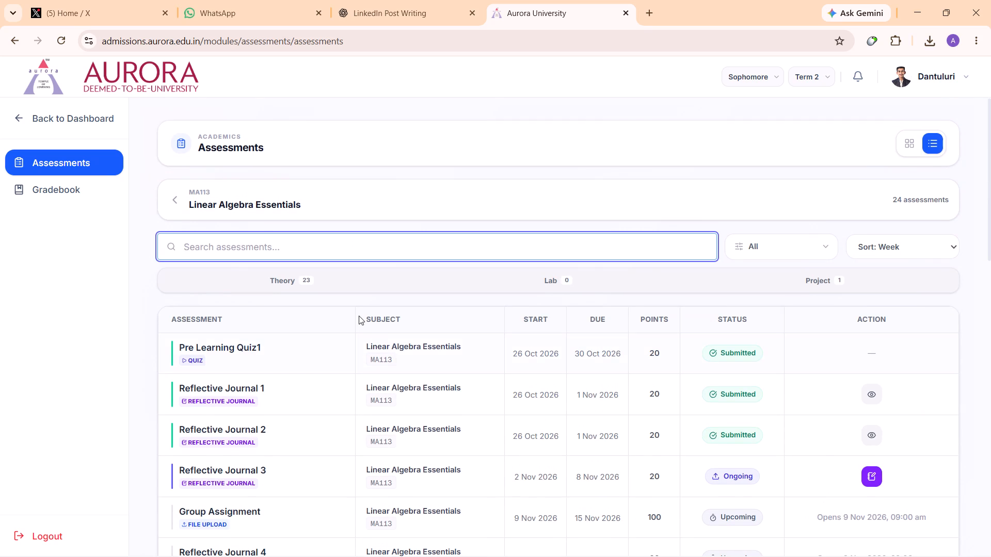
pyautogui.click(171, 198)
# Check the Backend Development Fundamentals assessments list for submission statuses, and return to the subject overview.
pyautogui.scroll(-3, 574, 277)
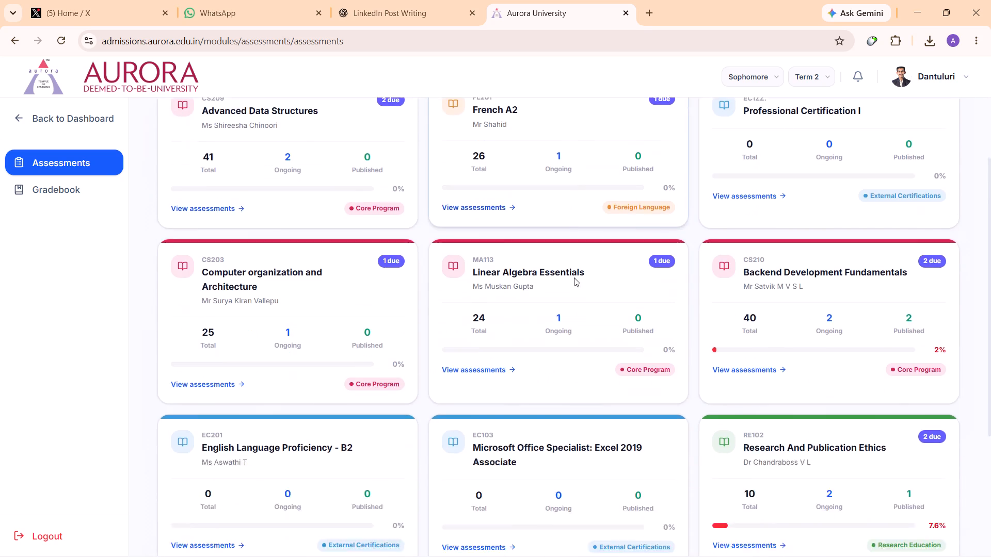
pyautogui.scroll(-2, 574, 277)
pyautogui.click(802, 189)
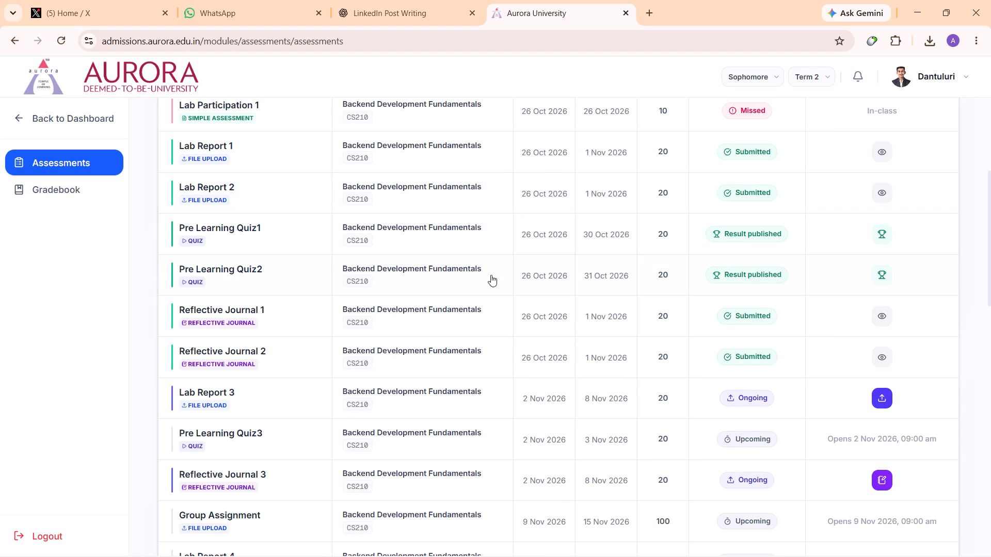
pyautogui.scroll(-14, 491, 275)
pyautogui.scroll(19, 491, 275)
pyautogui.hscroll(1, 491, 275)
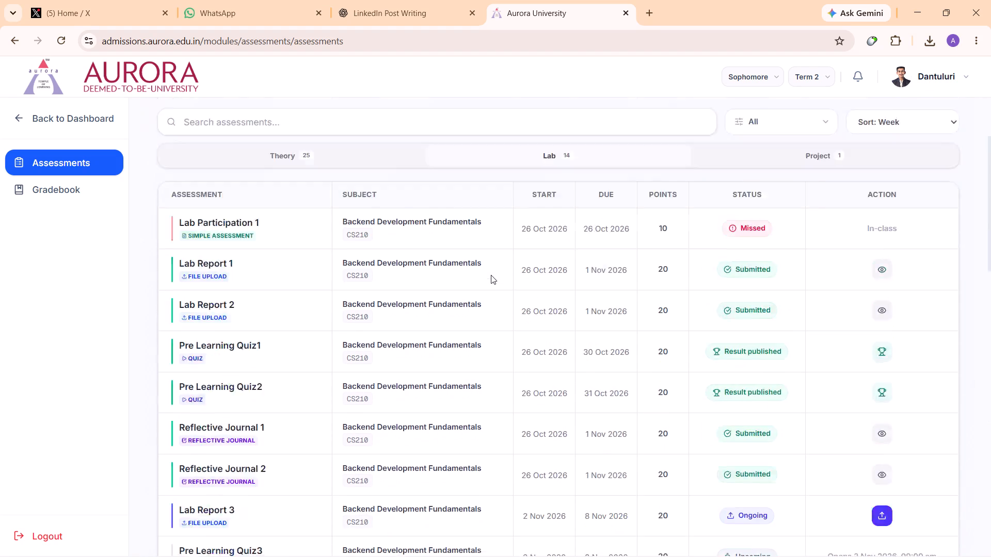
pyautogui.hscroll(1, 491, 275)
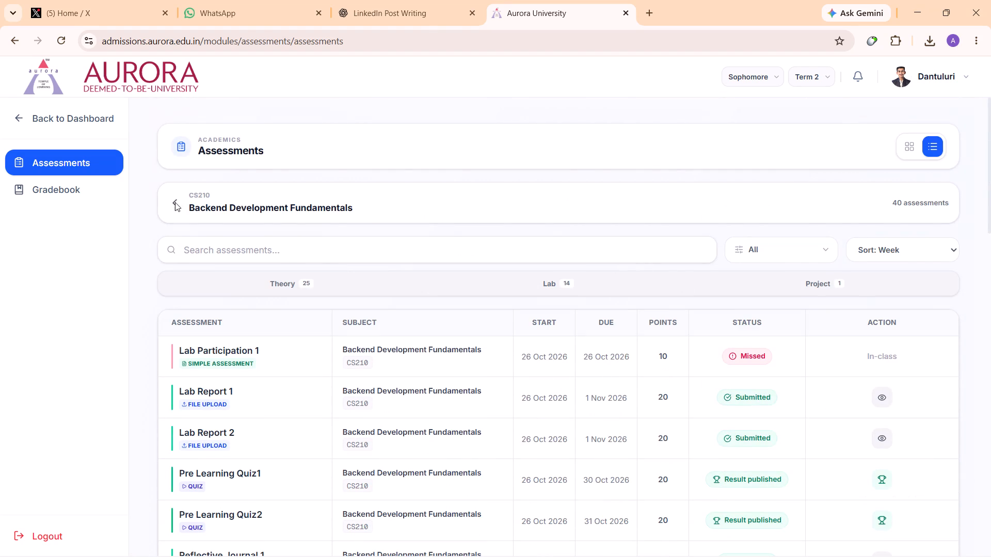
pyautogui.click(174, 203)
# Open the Research And Publication Ethics assessments list to examine its submission statuses.
pyautogui.scroll(-4, 658, 337)
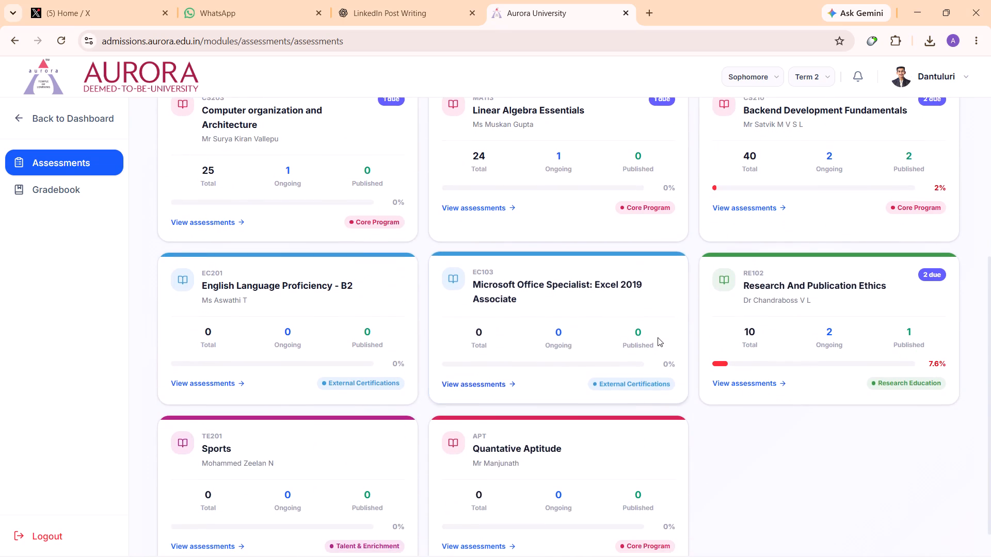
pyautogui.scroll(-4, 658, 337)
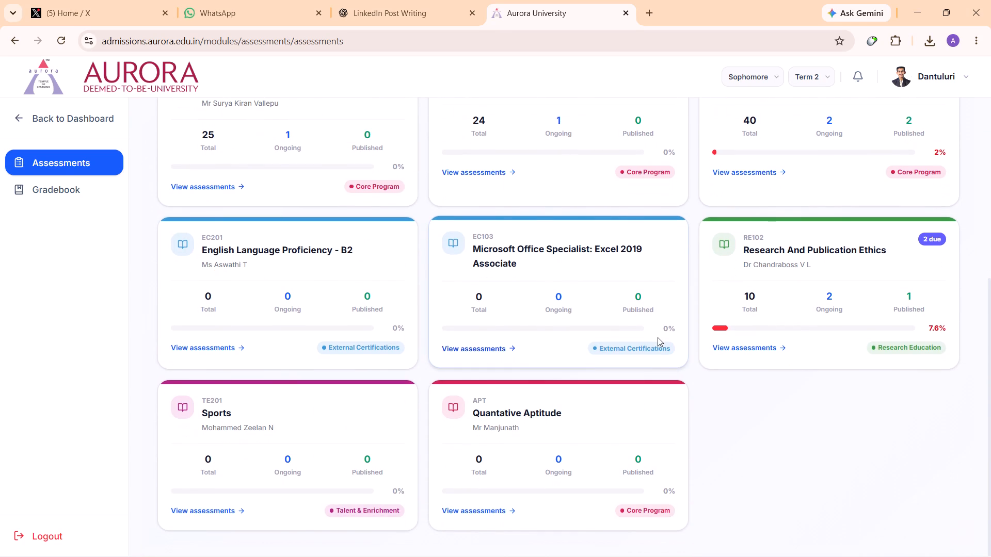
pyautogui.click(813, 270)
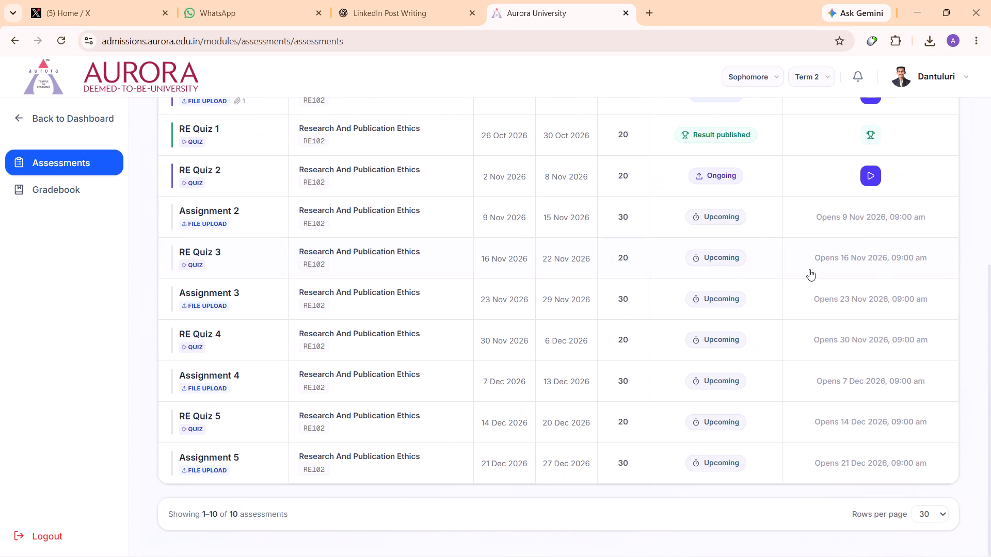
# Check the Research And Publication Ethics assessments for submission statuses, and return to the subject overview to scan all subjects for due assessments.
pyautogui.scroll(3, 444, 230)
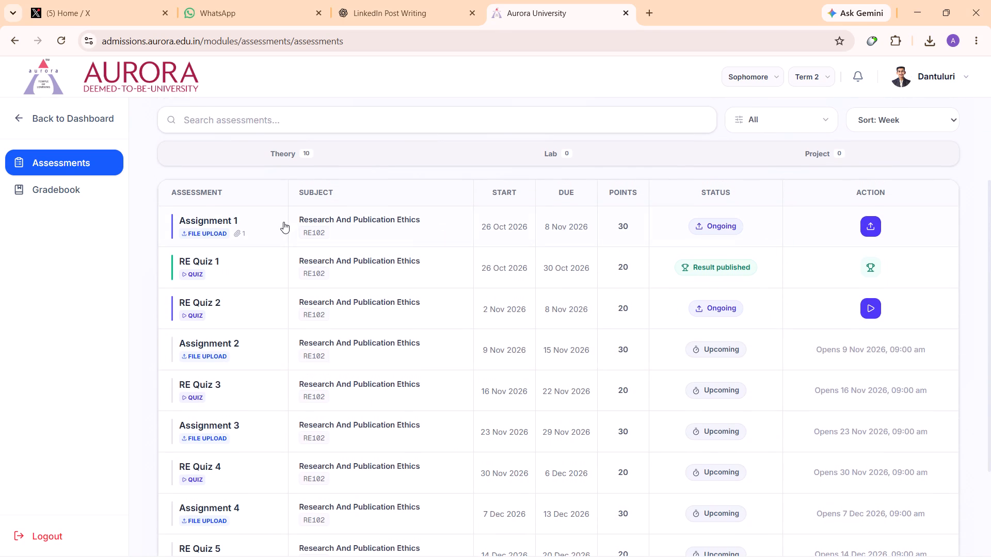
pyautogui.click(283, 222)
pyautogui.click(283, 222)
pyautogui.scroll(2, 283, 222)
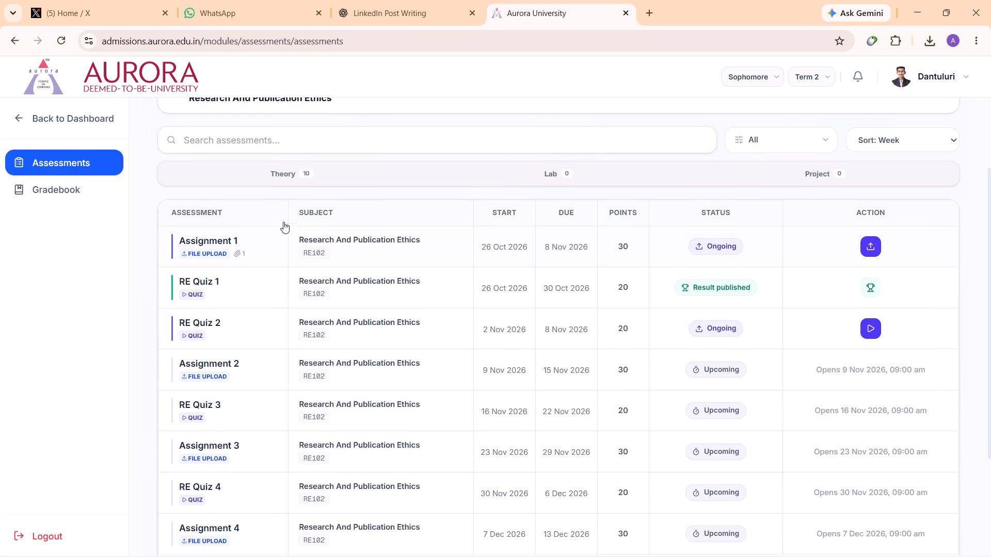
pyautogui.scroll(5, 283, 222)
pyautogui.click(178, 206)
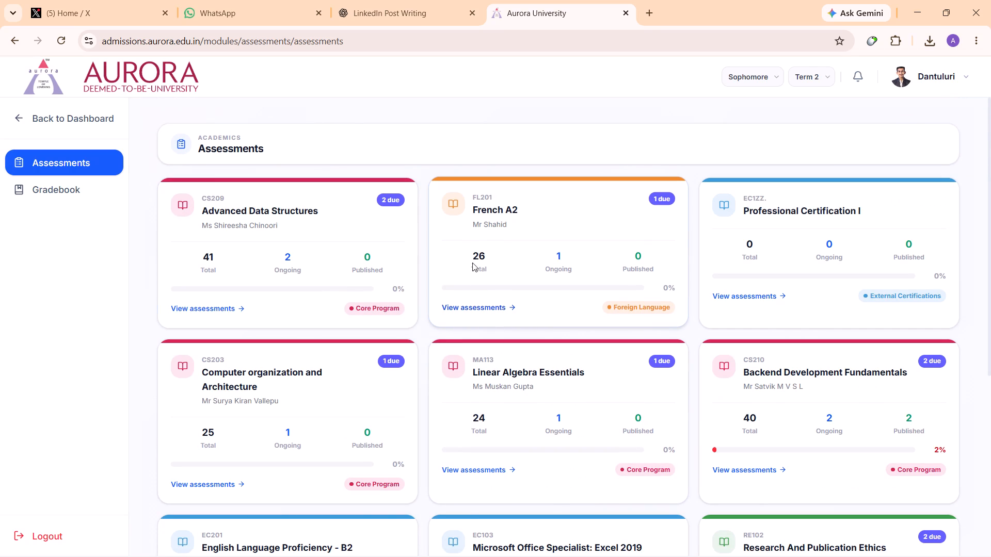
pyautogui.scroll(-3, 512, 252)
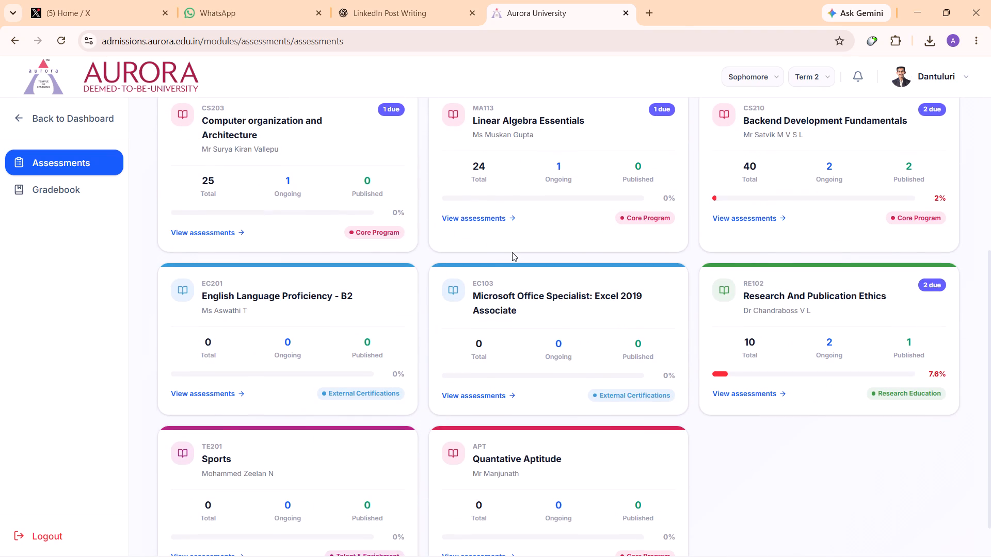
pyautogui.scroll(-5, 495, 258)
pyautogui.scroll(14, 495, 258)
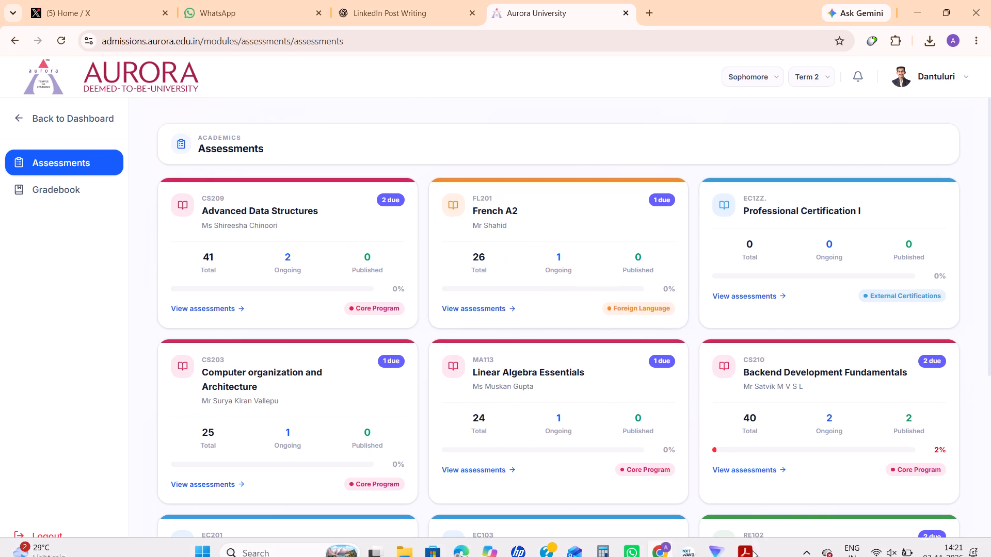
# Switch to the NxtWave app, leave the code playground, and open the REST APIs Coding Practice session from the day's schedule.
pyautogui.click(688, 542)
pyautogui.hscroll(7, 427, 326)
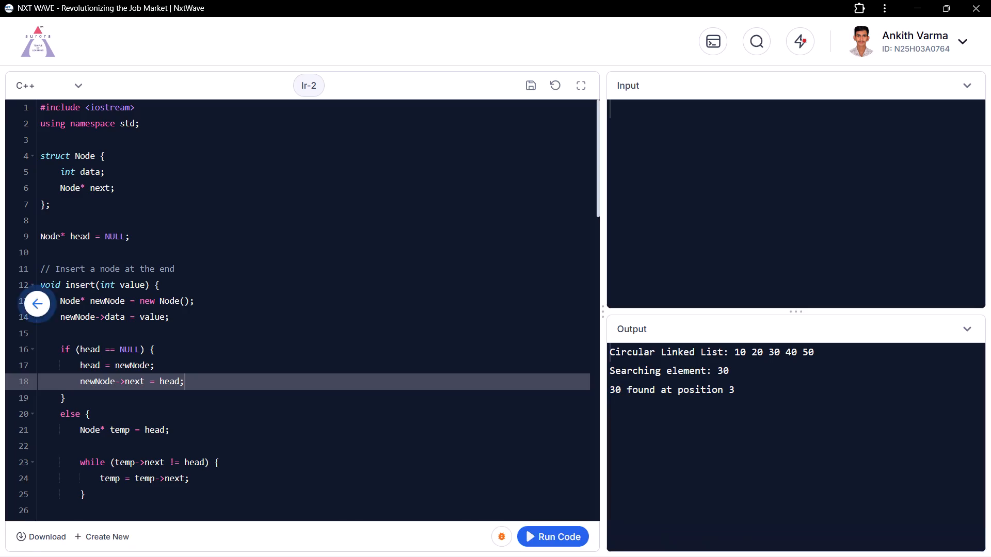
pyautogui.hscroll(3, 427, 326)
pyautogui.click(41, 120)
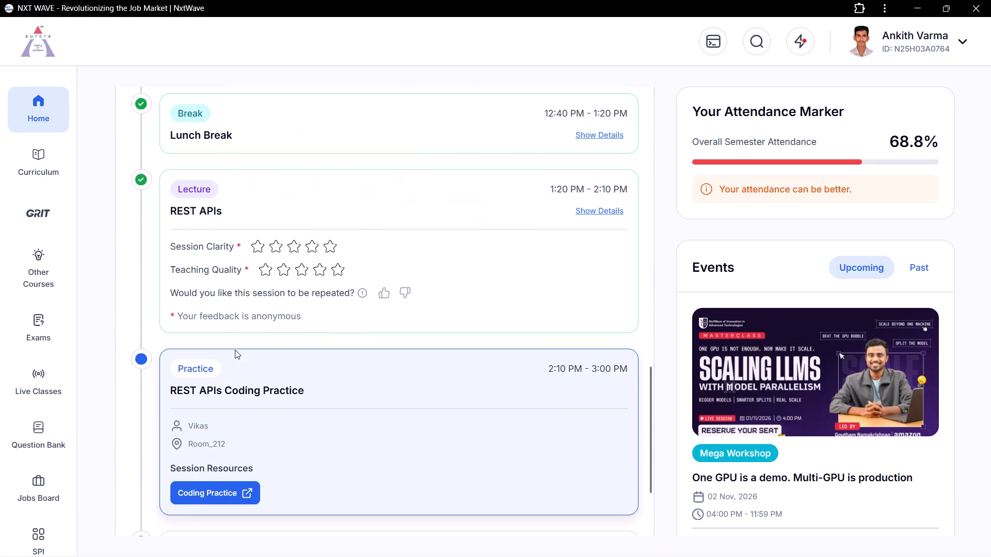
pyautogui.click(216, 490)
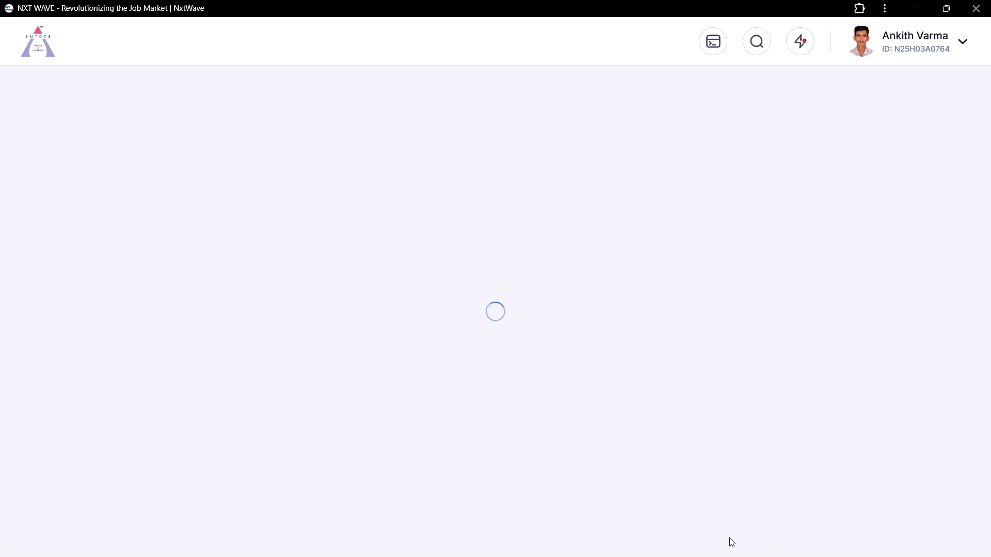
# Switch back to Chrome and open NxtWave in a new tab, closing the LinkedIn Post Writing and X tabs.
pyautogui.click(662, 548)
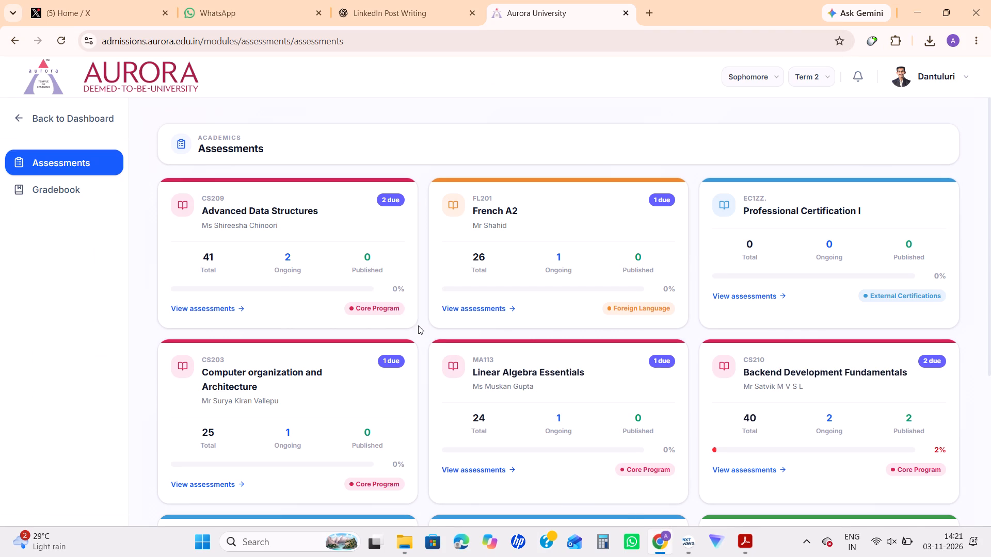
pyautogui.click(651, 8)
pyautogui.click(452, 11)
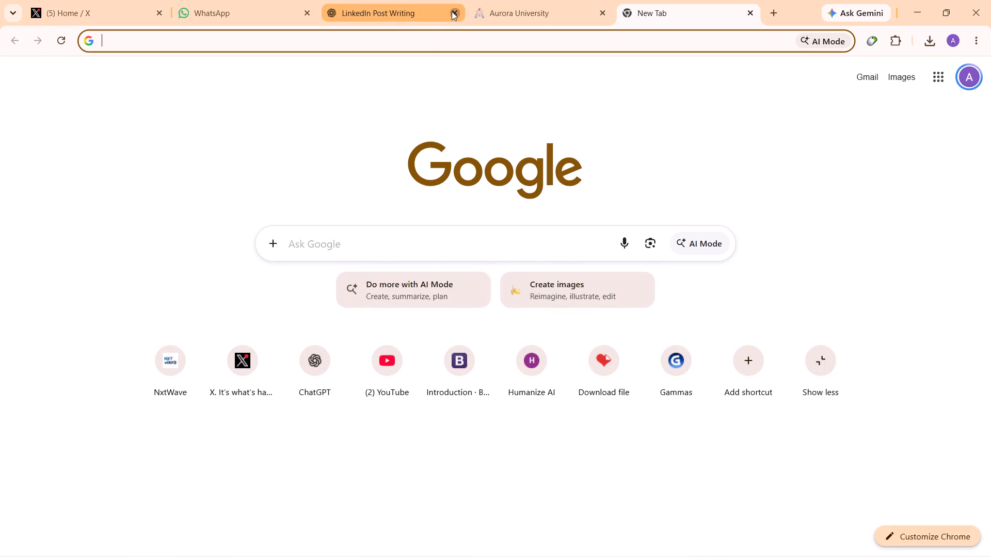
pyautogui.click(178, 362)
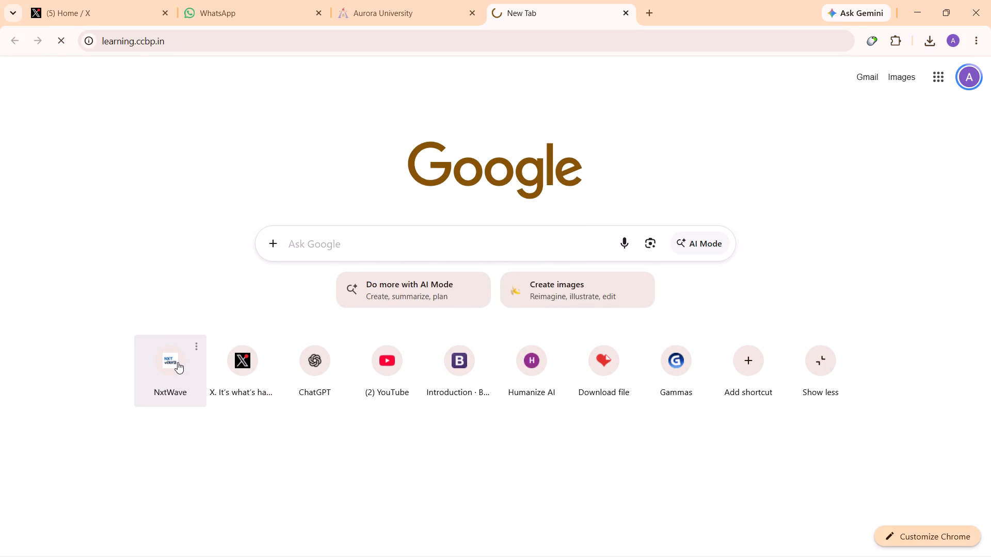
pyautogui.click(167, 9)
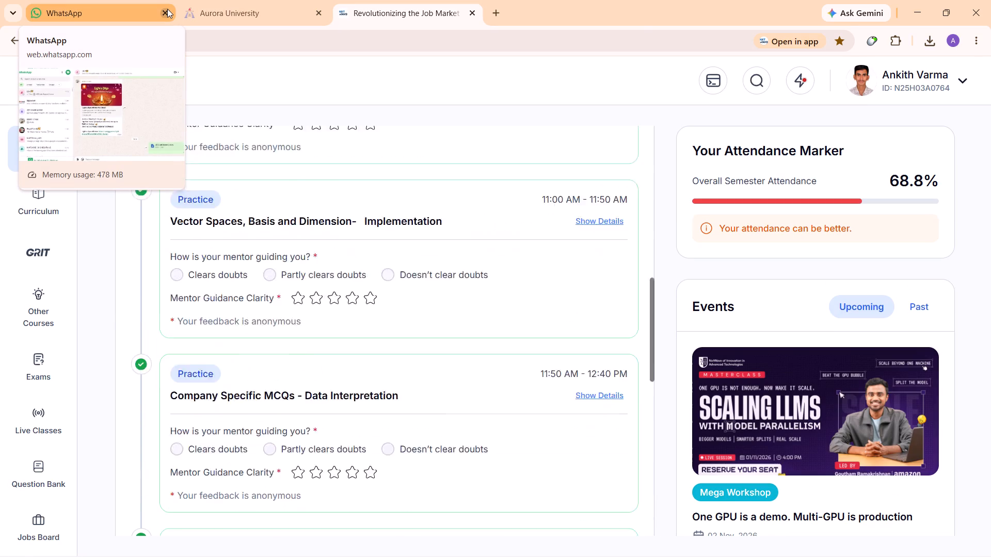
# Open the REST APIs coding practice and expand the course's NodeJS and ExpressJS and SQLite and Database Operations modules.
pyautogui.click(224, 346)
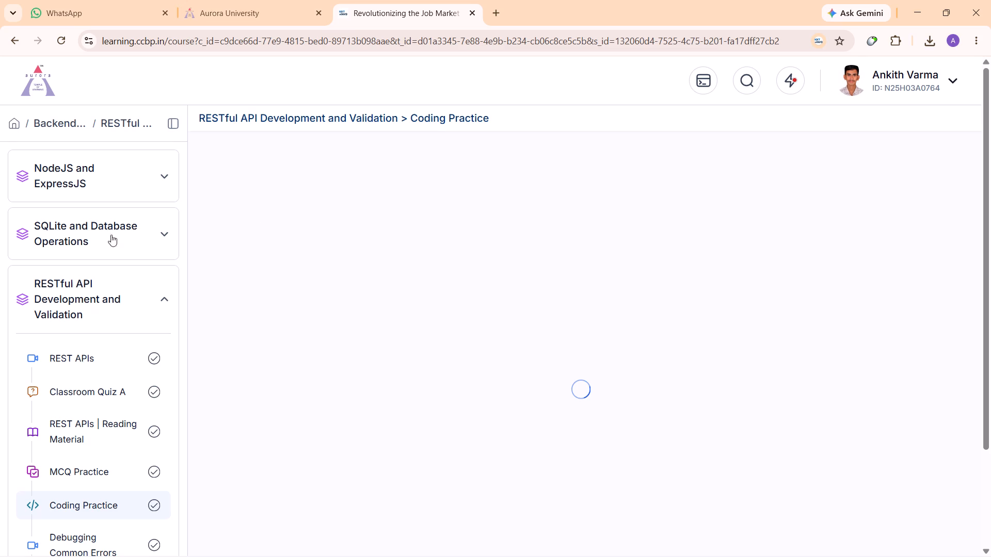
pyautogui.click(91, 195)
pyautogui.scroll(-2, 121, 307)
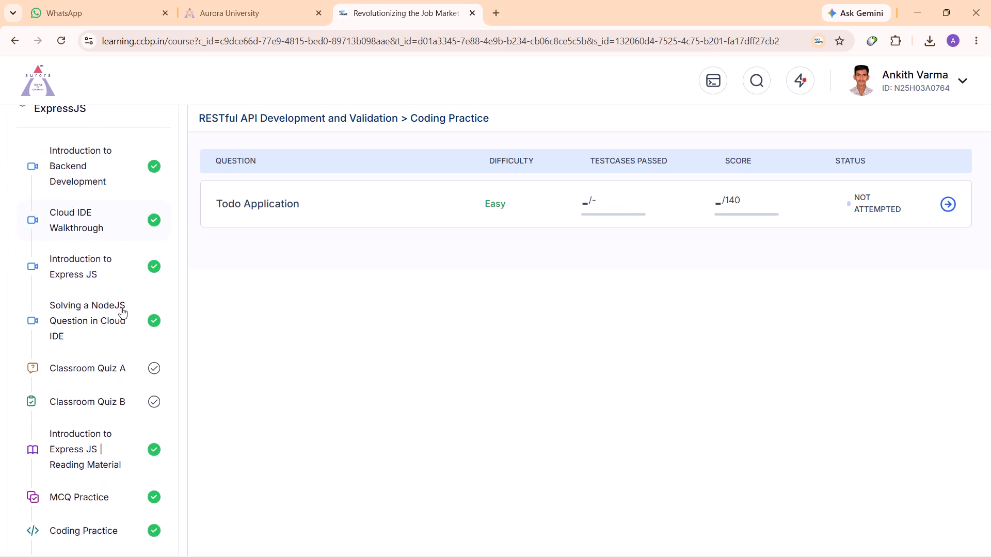
pyautogui.scroll(-3, 121, 307)
pyautogui.click(117, 367)
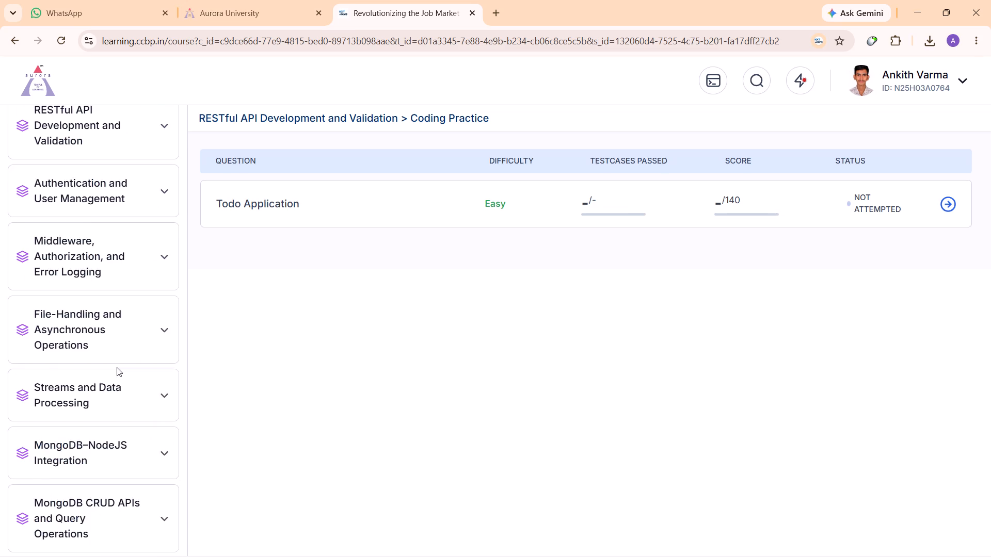
# Open the Introduction to Express JS | Part 3 lesson and skip its recording to the end.
pyautogui.scroll(3, 117, 367)
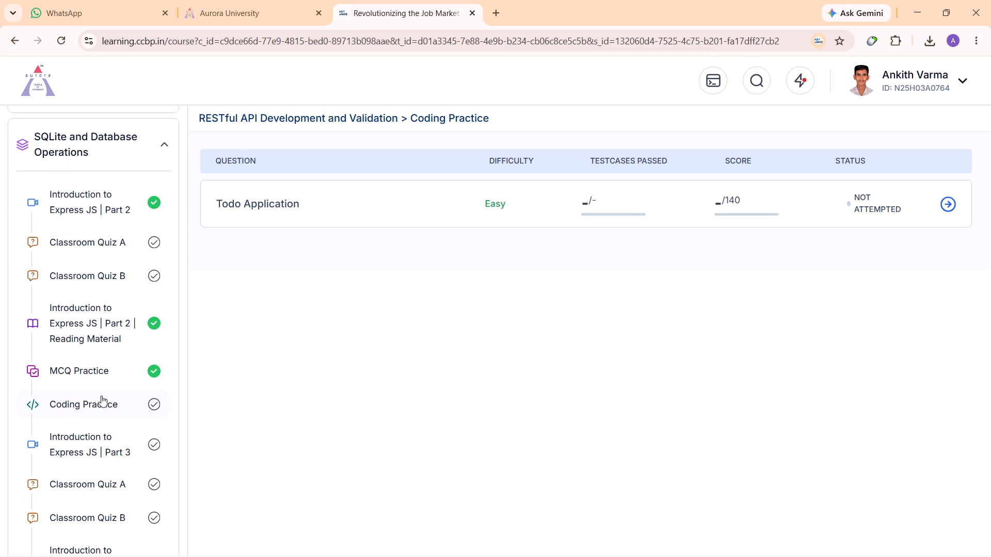
pyautogui.scroll(-2, 101, 396)
pyautogui.click(110, 296)
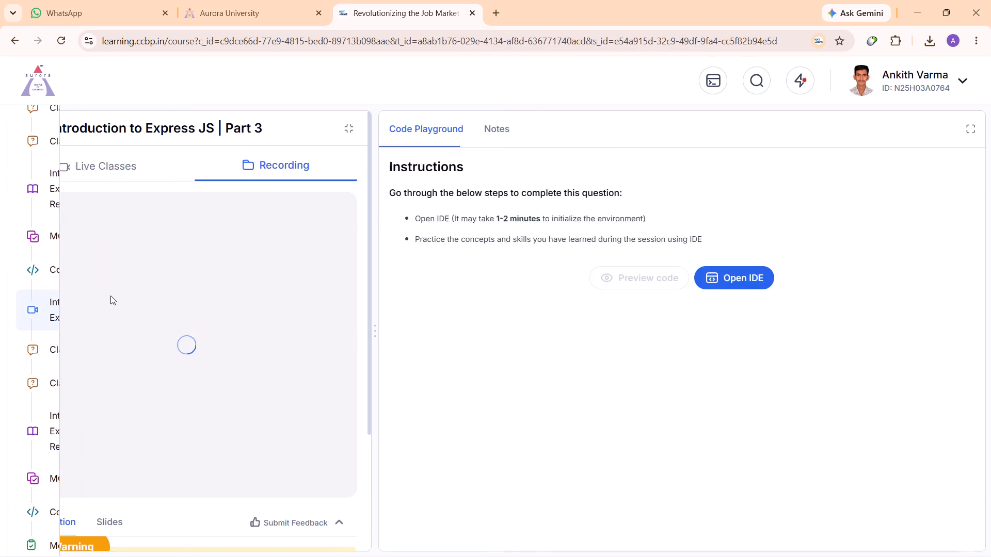
pyautogui.click(315, 353)
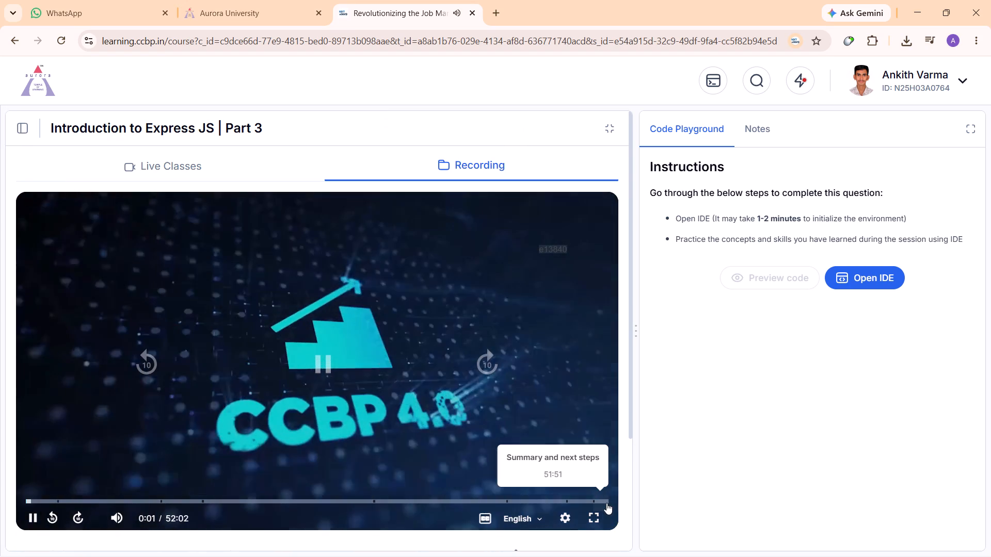
pyautogui.click(606, 503)
# Open the Introduction to Express JS | Part 3 Reading Material and mark it as completed.
pyautogui.click(24, 132)
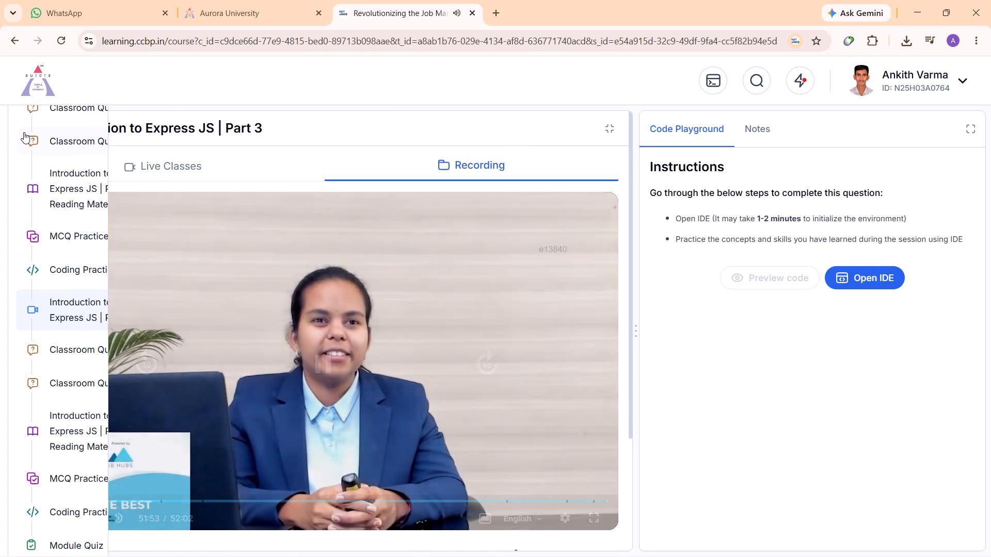
pyautogui.scroll(-2, 99, 447)
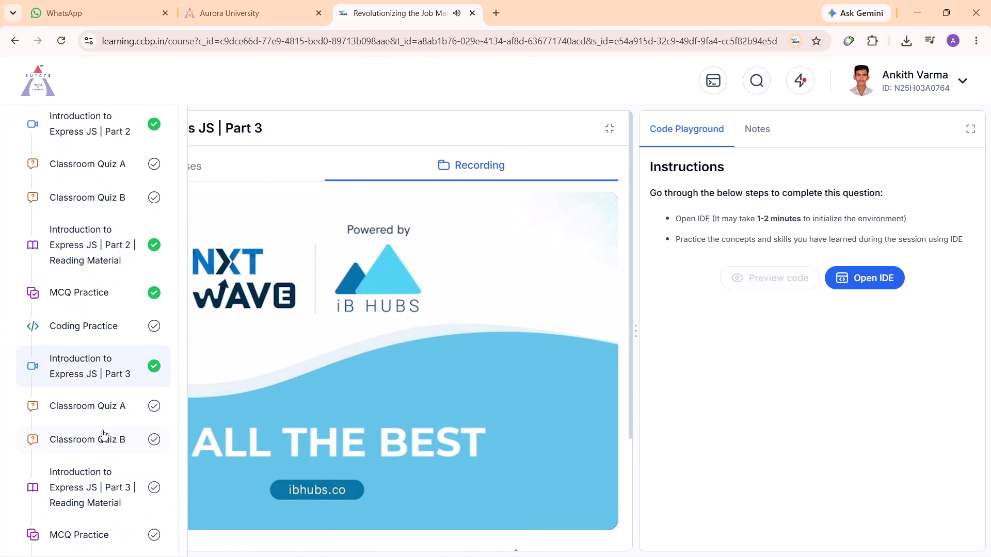
pyautogui.click(92, 502)
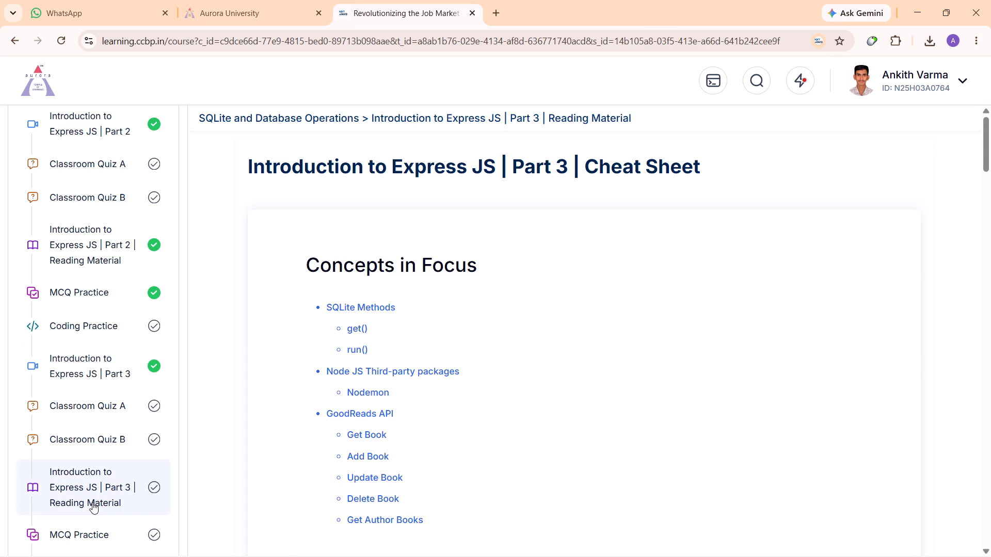
pyautogui.scroll(-13, 475, 382)
pyautogui.scroll(-20, 475, 382)
pyautogui.scroll(-19, 475, 382)
pyautogui.click(408, 305)
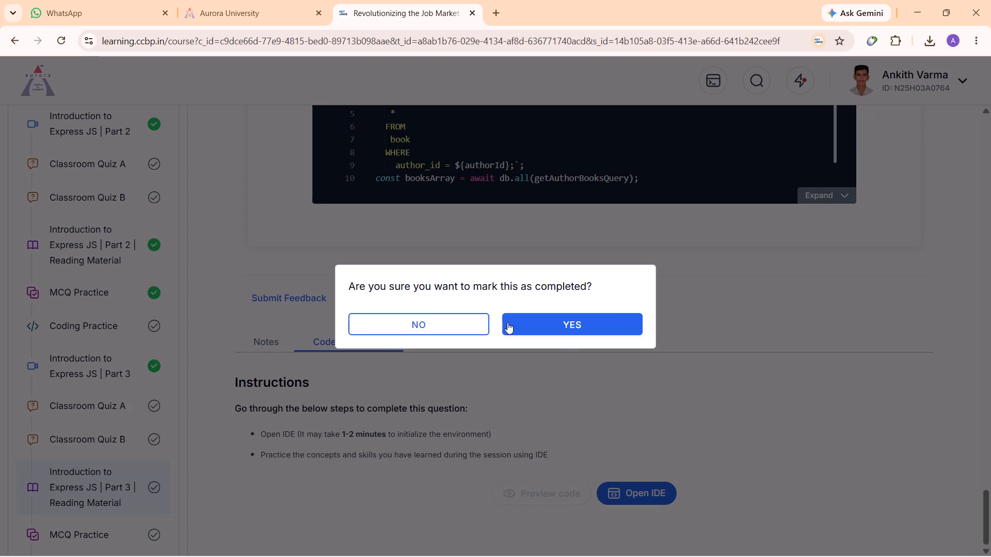
pyautogui.click(576, 327)
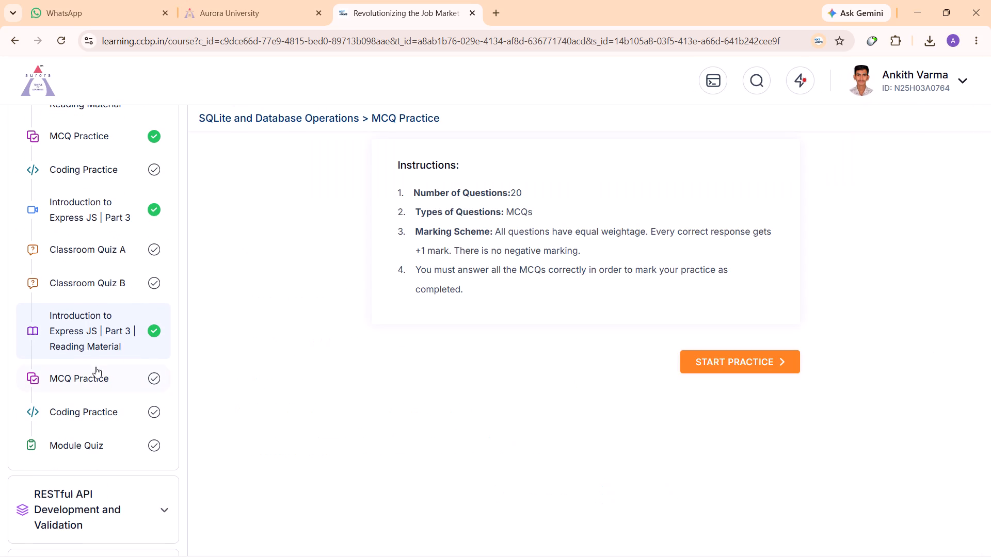
# Look over the SQLite and Database Operations lesson list and open the MCQ Practice following the Part 3 reading material.
pyautogui.scroll(5, 126, 241)
pyautogui.scroll(-4, 126, 241)
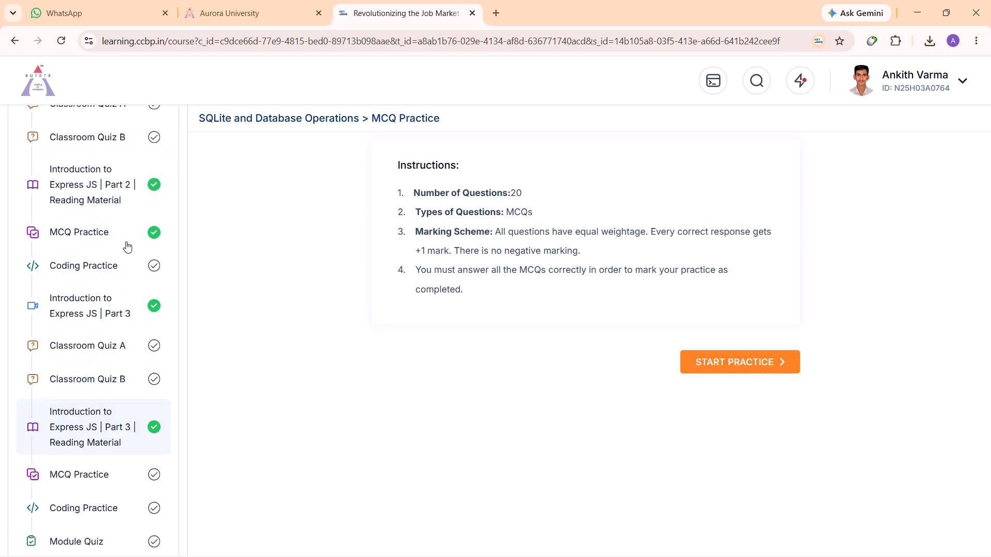
pyautogui.scroll(-1, 126, 241)
pyautogui.click(105, 402)
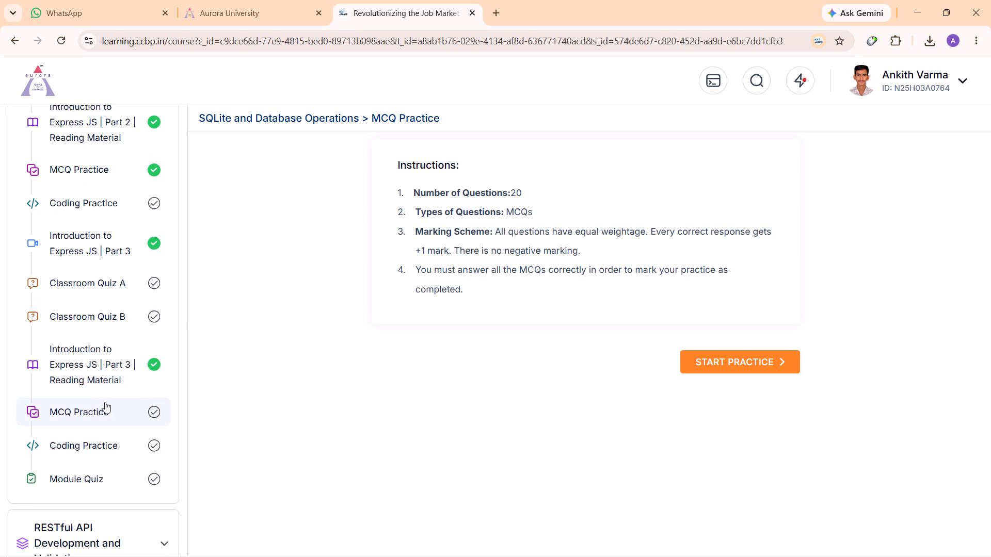
# Open the REST APIs lesson in the RESTful API Development and Validation module and skip its recording to the end.
pyautogui.scroll(-2, 105, 402)
pyautogui.click(106, 416)
pyautogui.scroll(2, 106, 416)
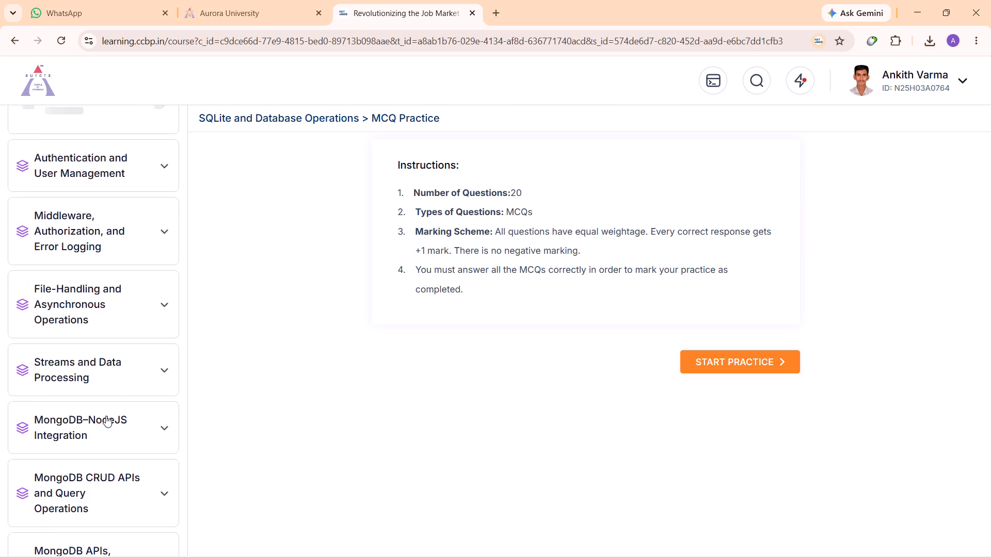
pyautogui.scroll(3, 106, 416)
pyautogui.click(122, 211)
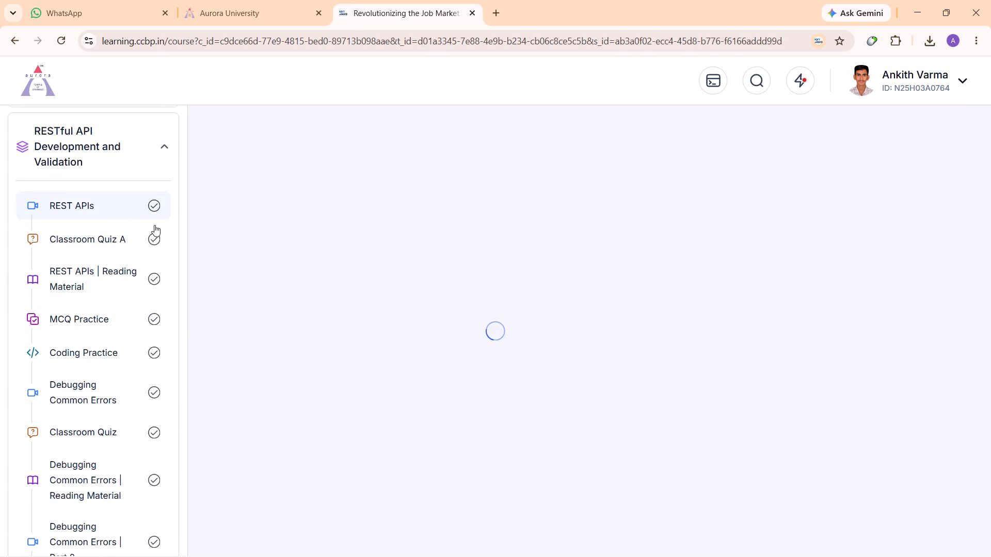
pyautogui.click(321, 364)
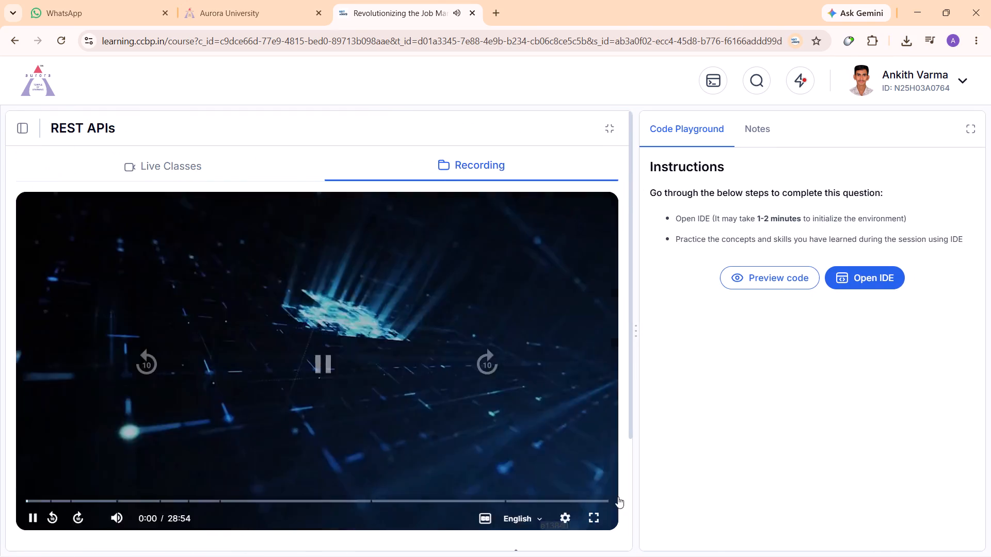
pyautogui.click(608, 507)
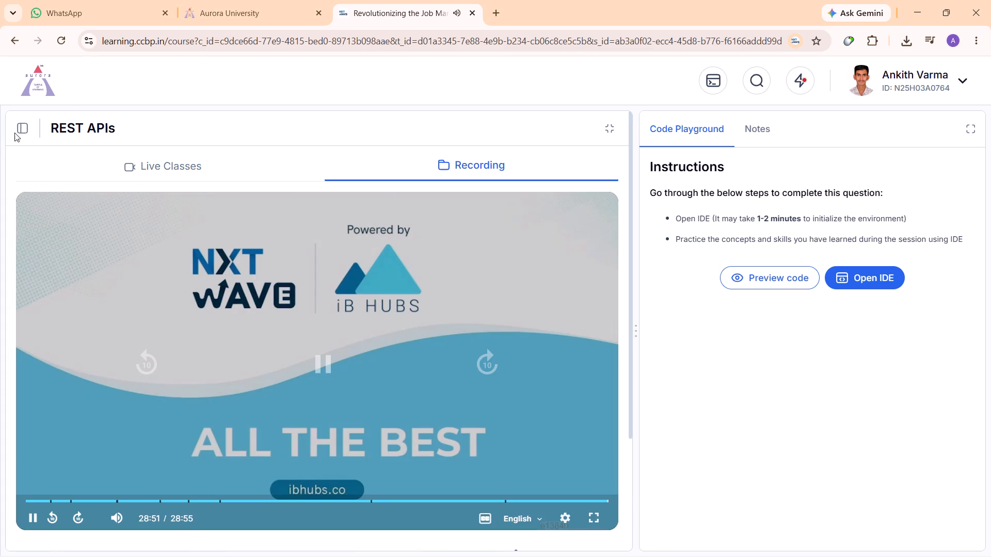
# Open the REST APIs | Reading Material and mark it as completed.
pyautogui.click(18, 131)
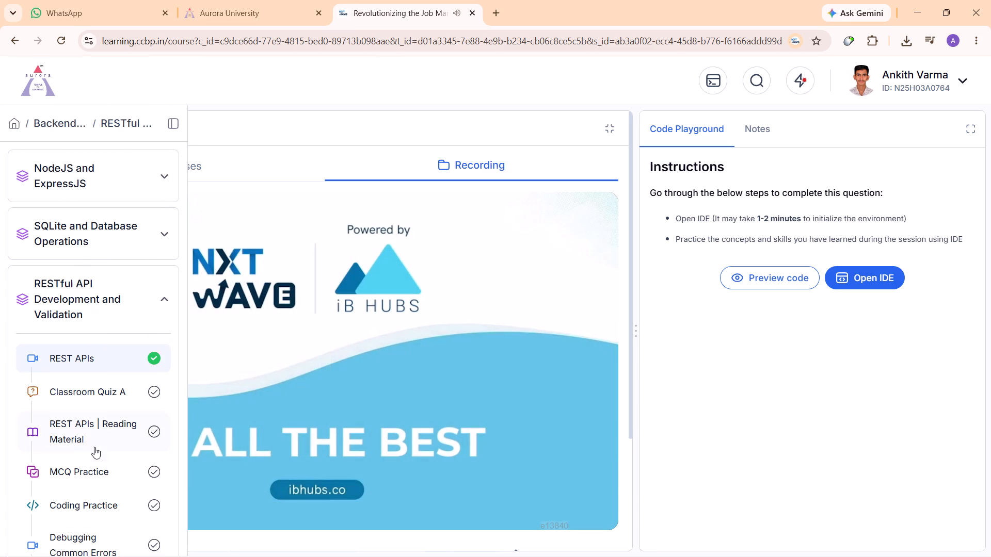
pyautogui.moveTo(93, 455); pyautogui.dragTo(116, 431)
pyautogui.click(116, 431)
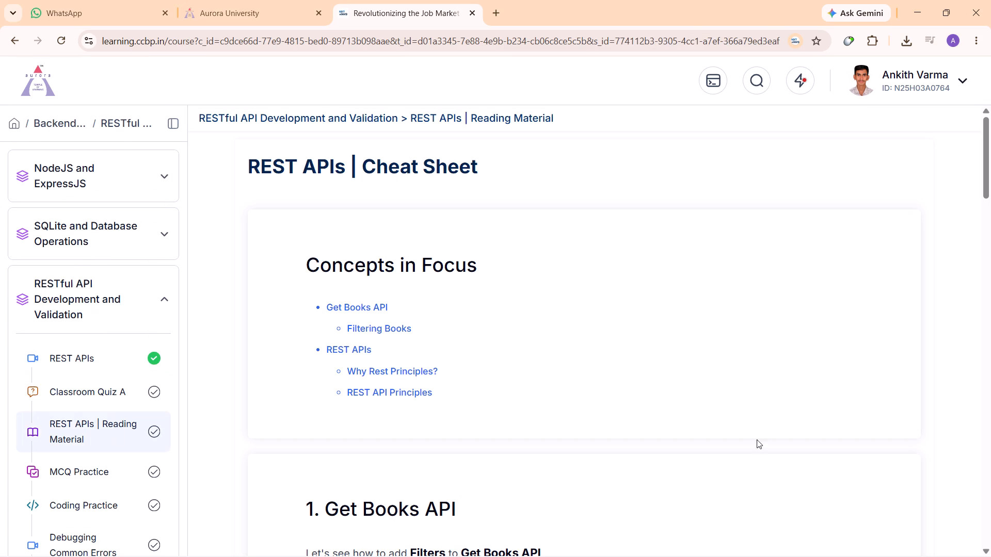
pyautogui.scroll(-20, 542, 282)
pyautogui.scroll(-8, 542, 282)
pyautogui.click(447, 296)
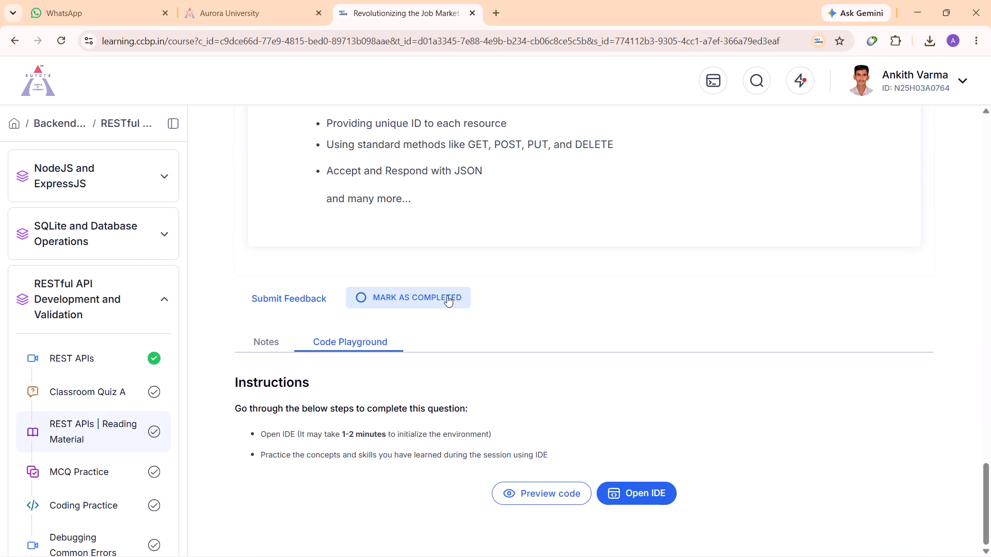
pyautogui.click(577, 325)
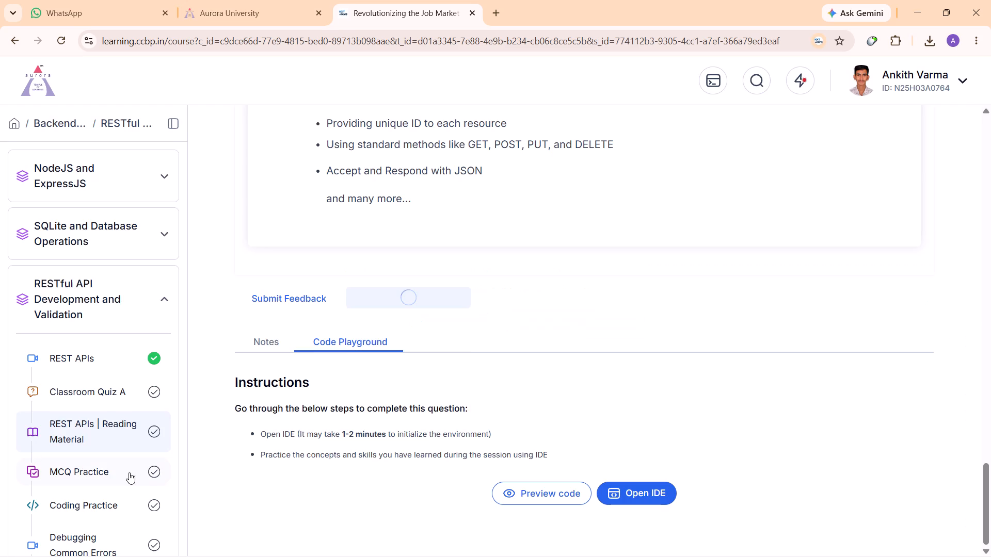
# Open the MCQ Practice in the RESTful API Development and Validation module.
pyautogui.click(129, 472)
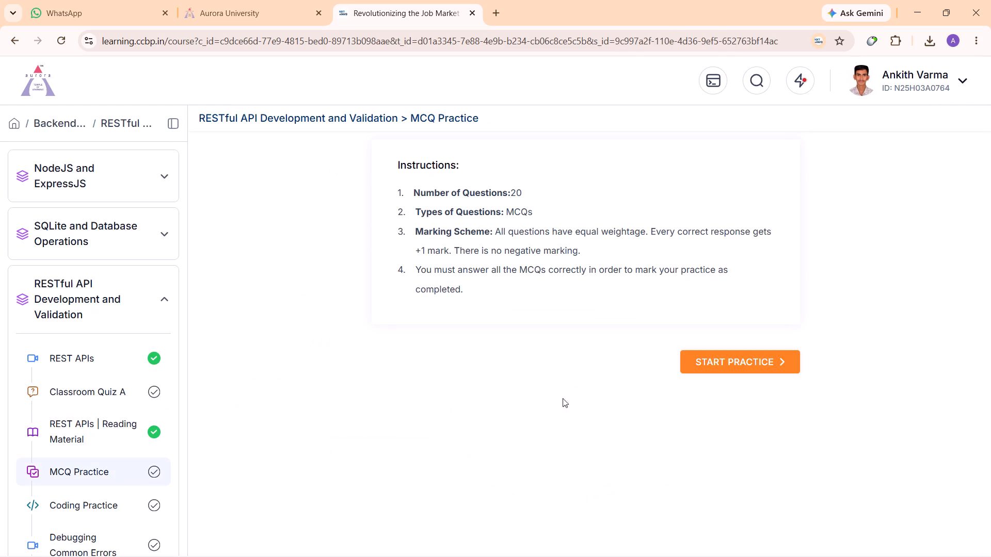